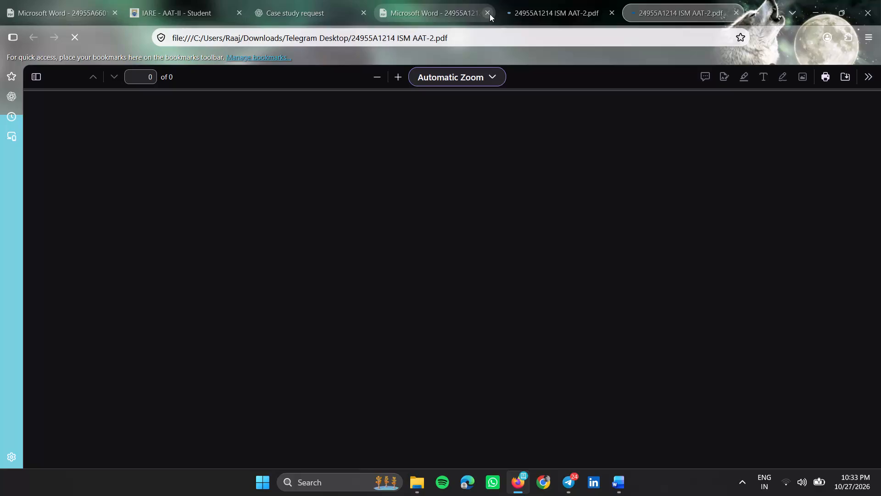
left_click(490, 14)
left_click(490, 14)
Examine the page layout of the reference report PDF from the self-assessment form through to the contents table.
scroll(388, 289, "down", 2)
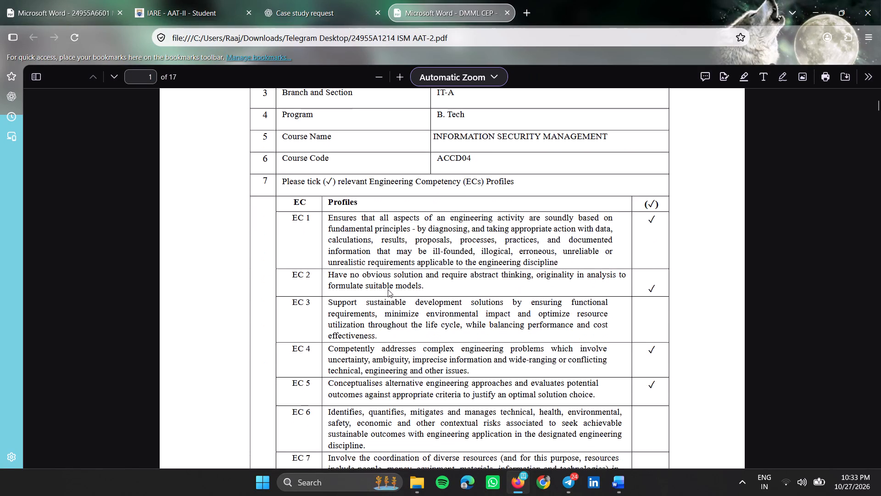
scroll(388, 289, "down", 11)
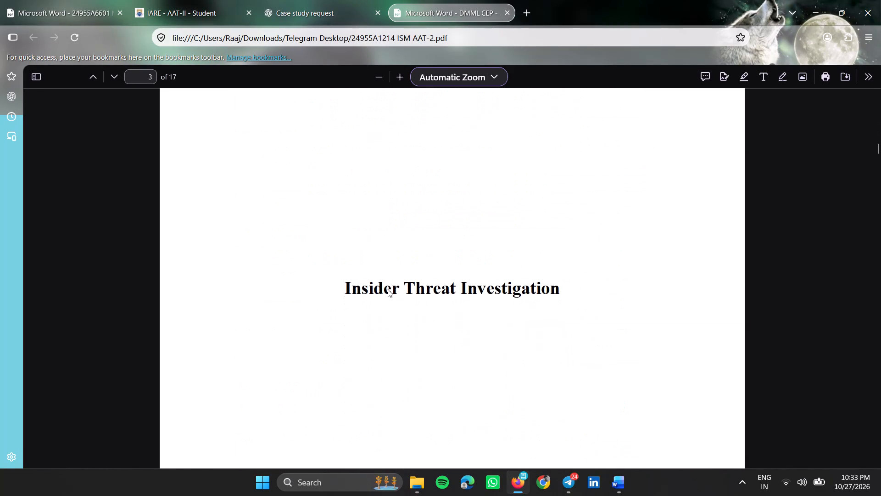
scroll(388, 289, "down", 3)
scroll(388, 289, "up", 1)
scroll(388, 289, "down", 5)
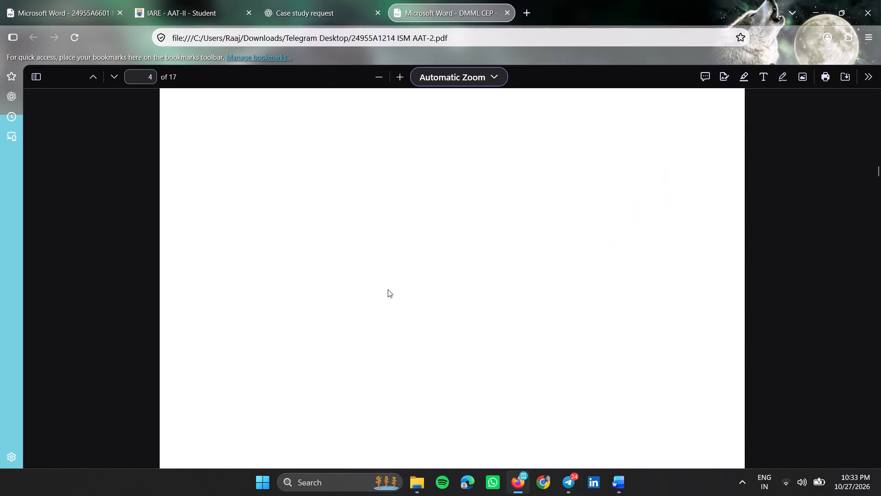
scroll(388, 289, "down", 4)
scroll(388, 289, "up", 7)
scroll(388, 289, "down", 2)
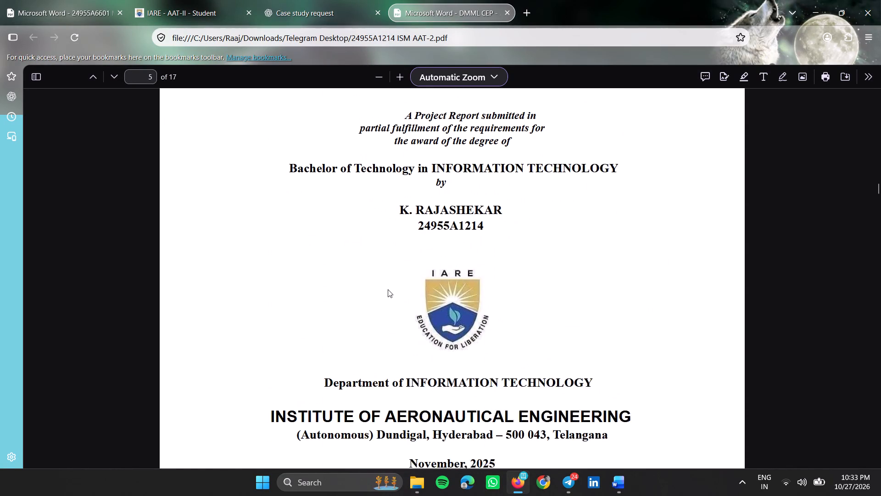
scroll(388, 289, "down", 12)
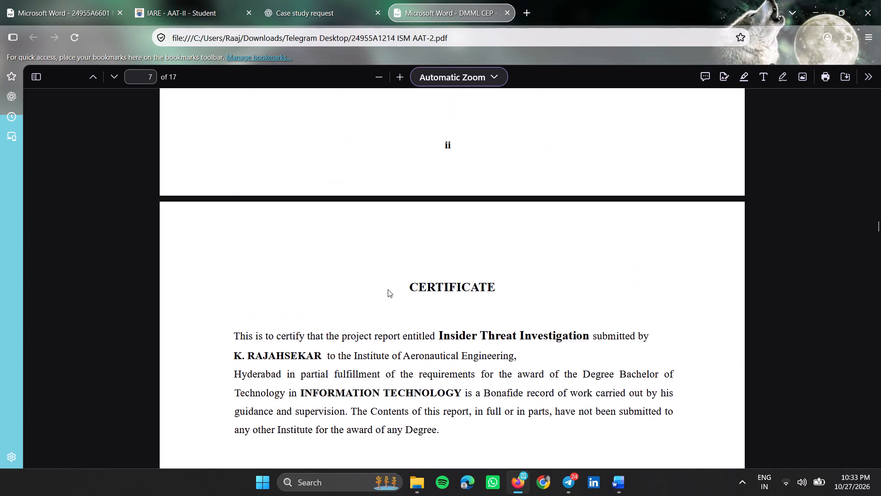
scroll(388, 289, "down", 12)
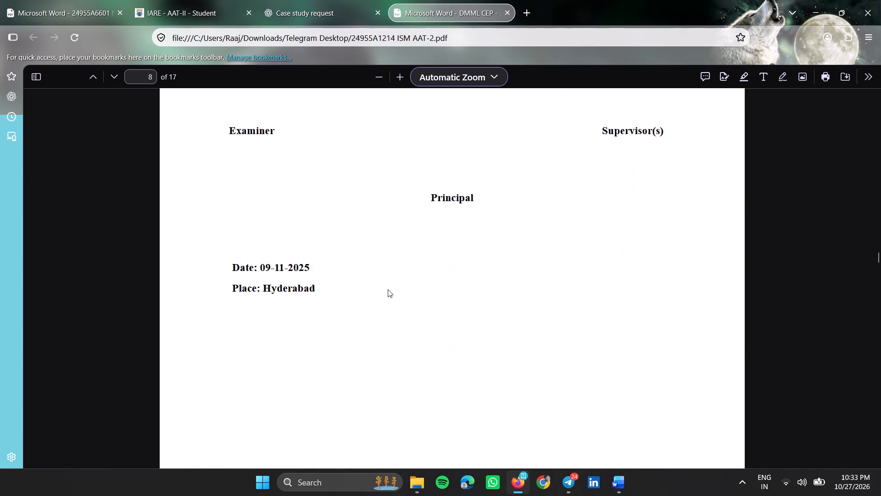
scroll(388, 289, "down", 2)
scroll(388, 289, "up", 5)
scroll(388, 289, "down", 10)
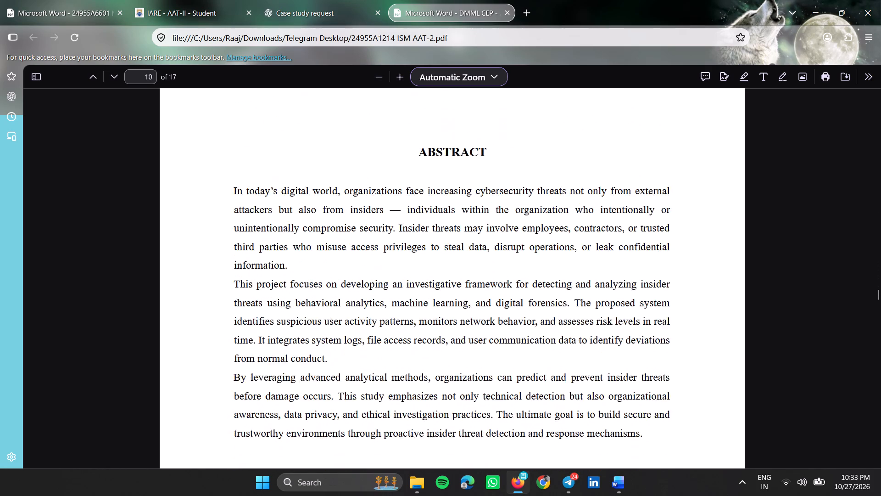
scroll(388, 289, "down", 4)
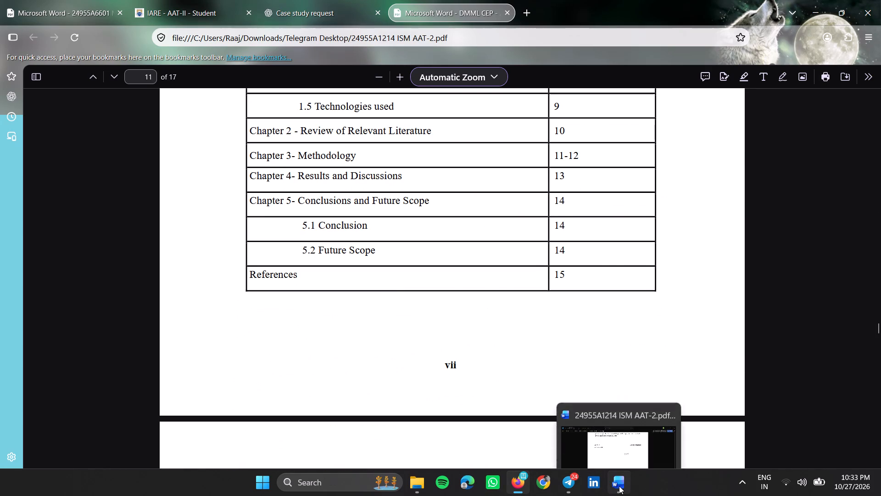
Switch to Word and shift the "Principal" line on the Certificate page leftward by removing the spacing before it.
left_click(619, 486)
scroll(474, 278, "up", 3)
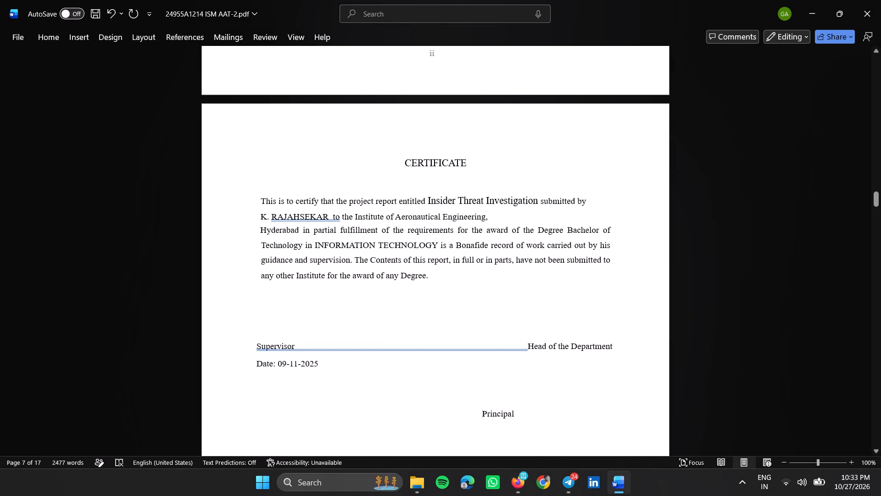
key("BackSpace")
key("BackSpace")
key("BackSpace")
key("BackSpace")
key("BackSpace")
key("BackSpace")
key("BackSpace")
key("BackSpace")
key("BackSpace")
key("BackSpace")
key("BackSpace")
key("BackSpace")
key("BackSpace")
key("BackSpace")
key("BackSpace")
key("BackSpace")
key("BackSpace")
key("BackSpace")
key("BackSpace")
key("BackSpace")
key("BackSpace")
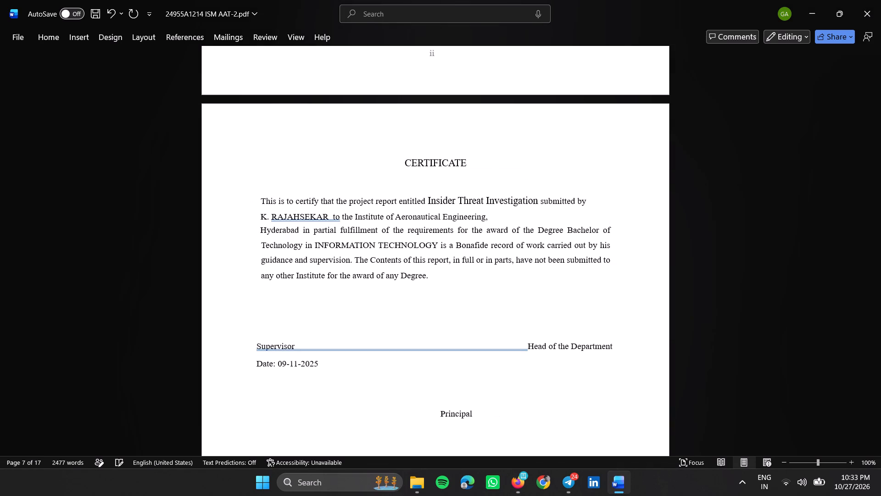
key("BackSpace")
key("BackSpace")
Move the ACKNOWLEDGEMENT heading onto the page with its text by adding two blank lines above it.
scroll(474, 278, "down", 3)
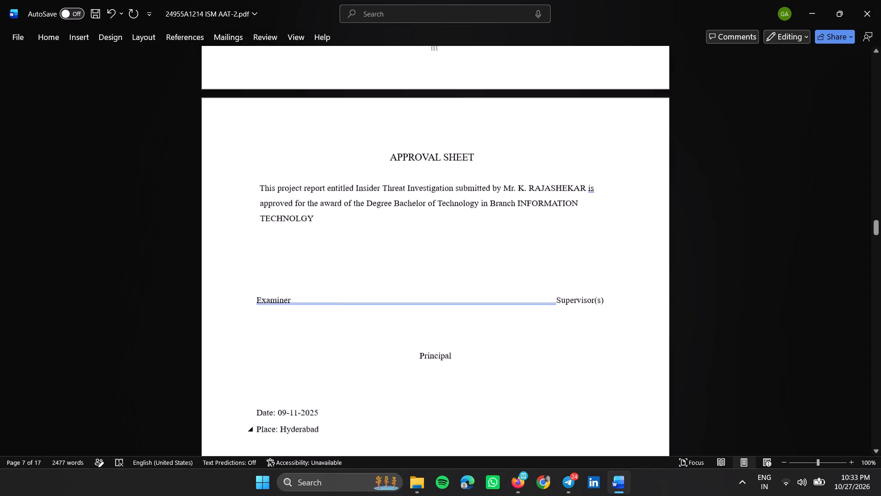
scroll(474, 278, "down", 1)
scroll(383, 306, "up", 3)
scroll(383, 306, "down", 1)
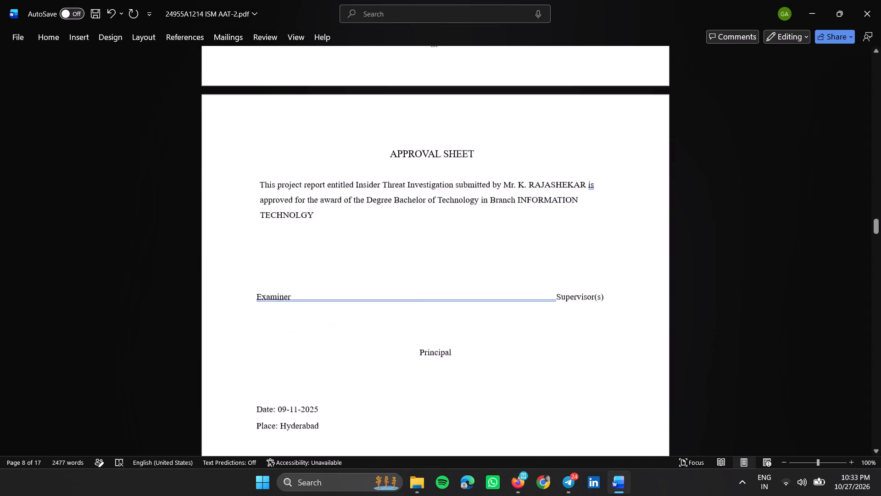
scroll(383, 306, "down", 2)
left_click(391, 188)
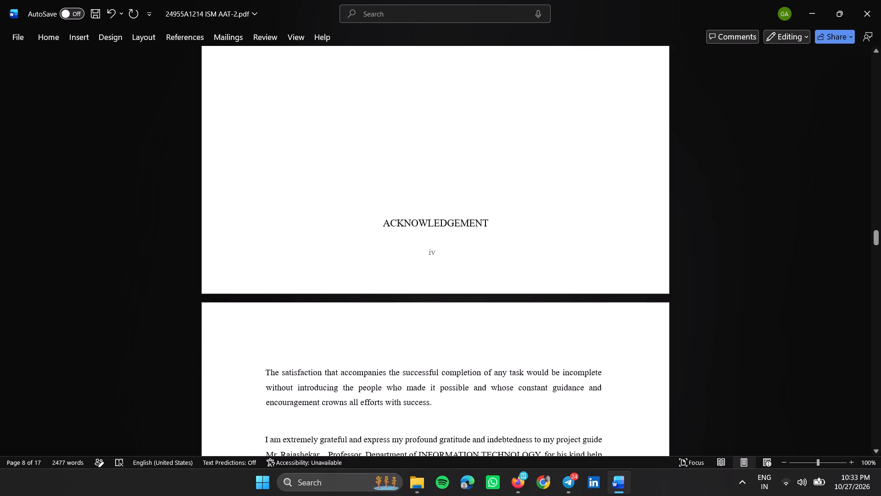
key("Return")
key("Return")
Move the ABSTRACT heading onto the page with its text by adding three blank lines above it.
scroll(391, 188, "down", 1)
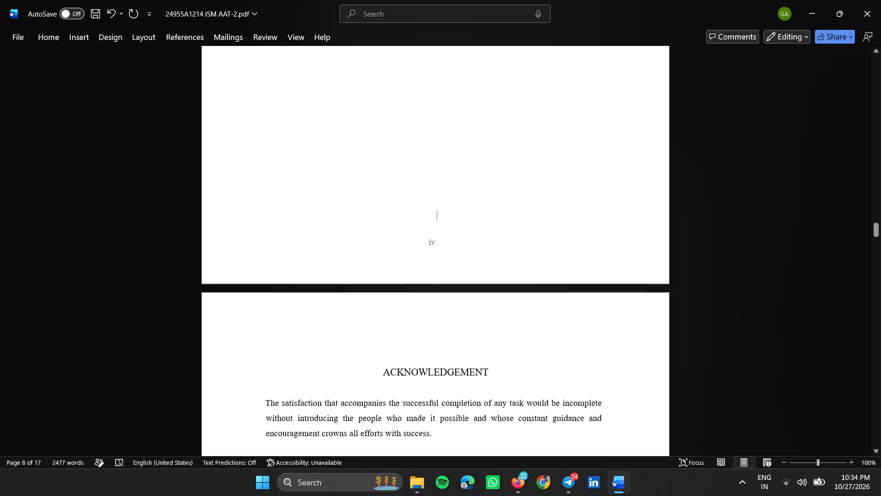
scroll(391, 188, "down", 3)
left_click(394, 206)
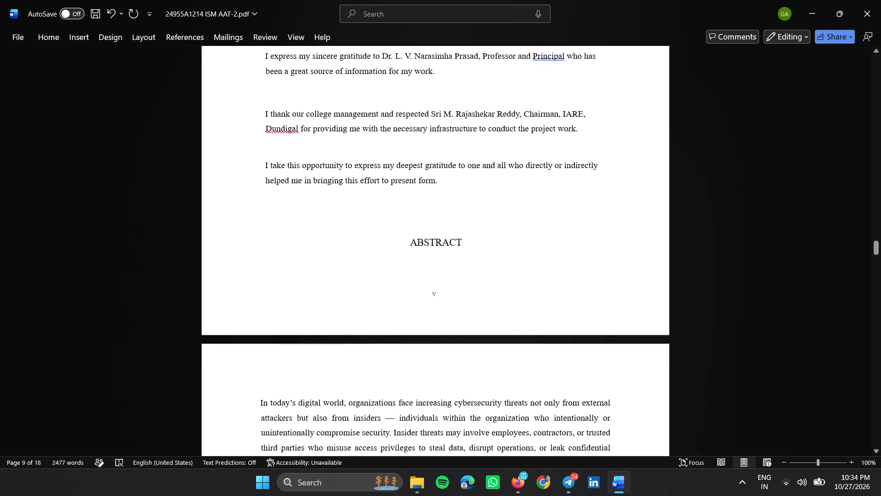
key("Return")
key("Return")
key("Return")
Shrink the height of the contents table so that all its rows fit on a single page.
scroll(394, 206, "down", 1)
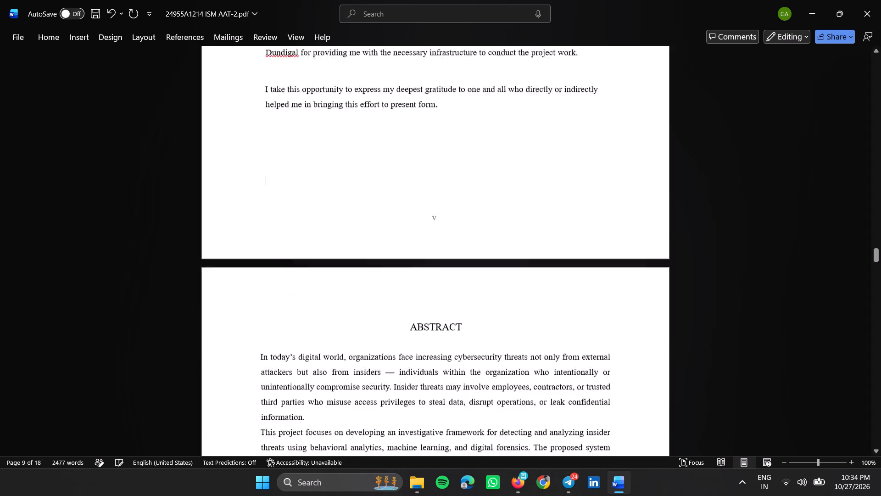
scroll(394, 206, "down", 5)
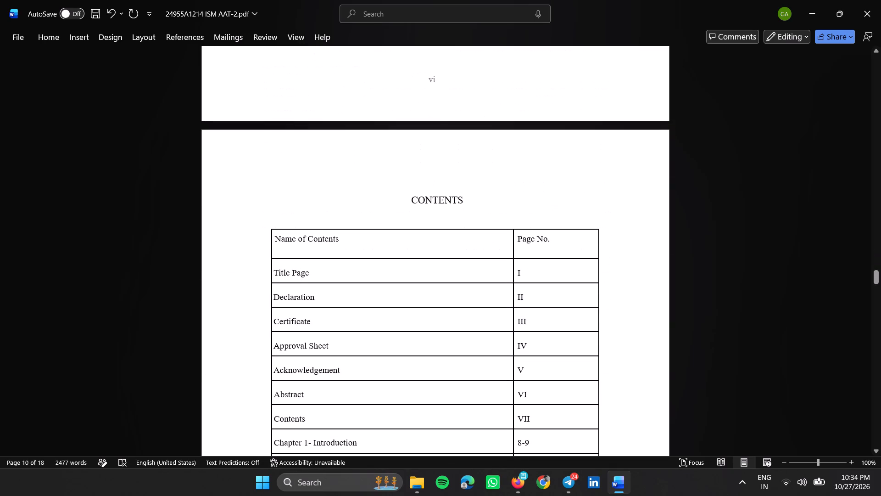
scroll(502, 224, "down", 4)
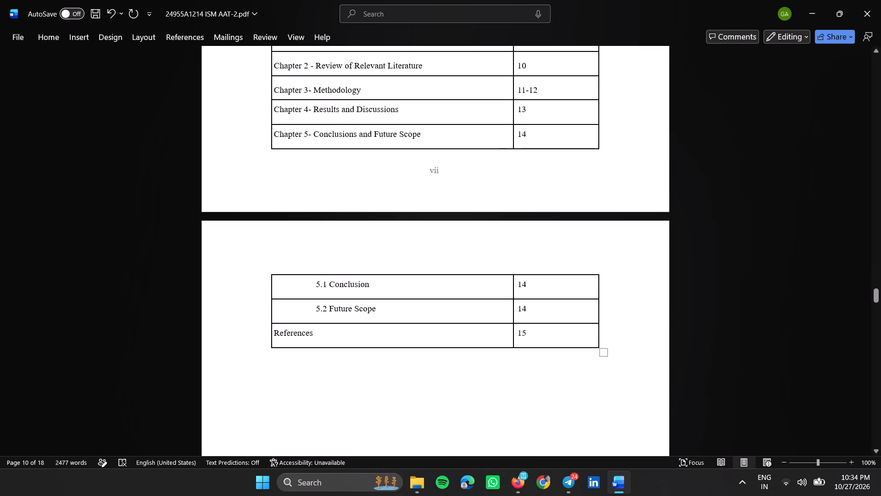
left_click_drag(602, 356, 605, 320)
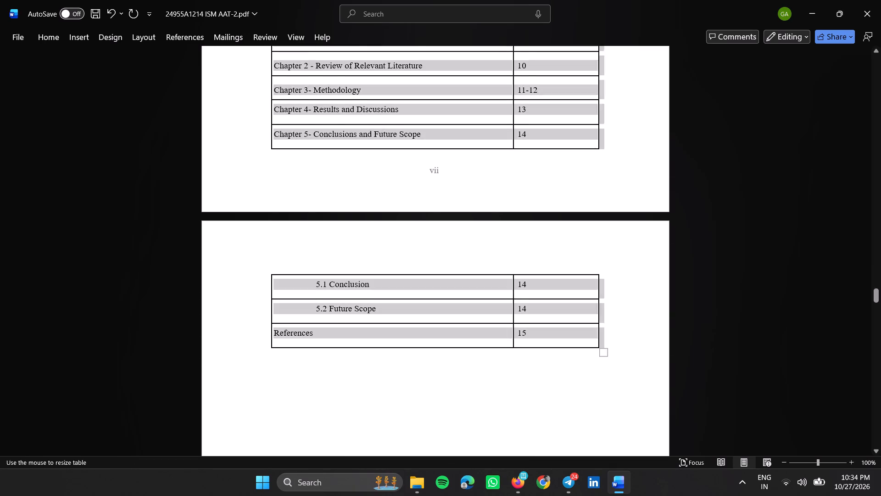
left_click_drag(605, 320, 602, 143)
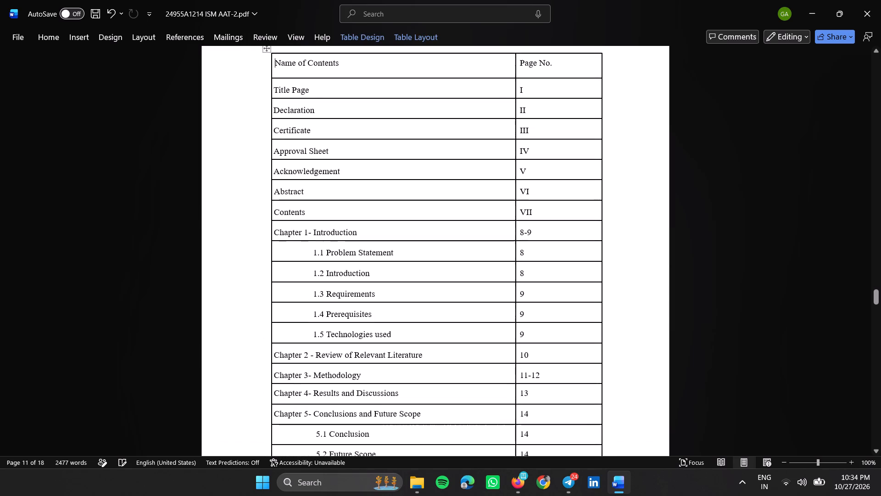
Review the layout of the contents page and the chapters that follow it.
scroll(577, 313, "up", 4)
scroll(577, 313, "down", 1)
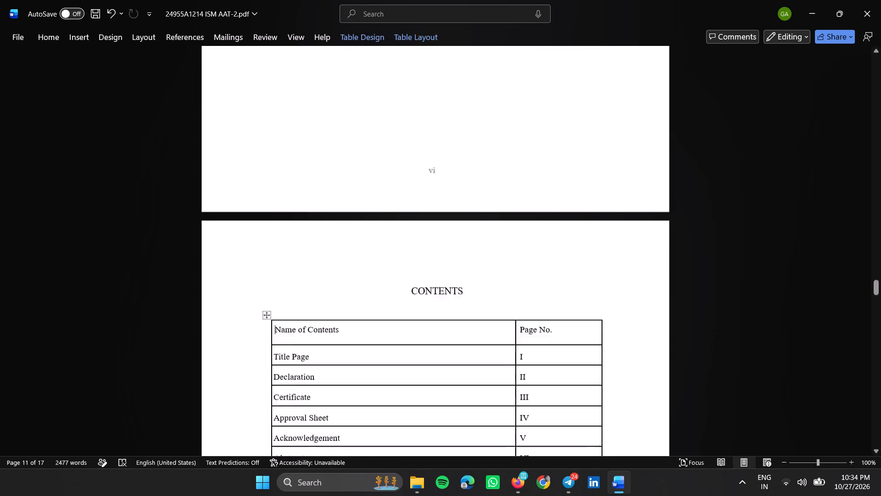
scroll(577, 313, "down", 4)
scroll(577, 313, "up", 2)
scroll(577, 313, "down", 4)
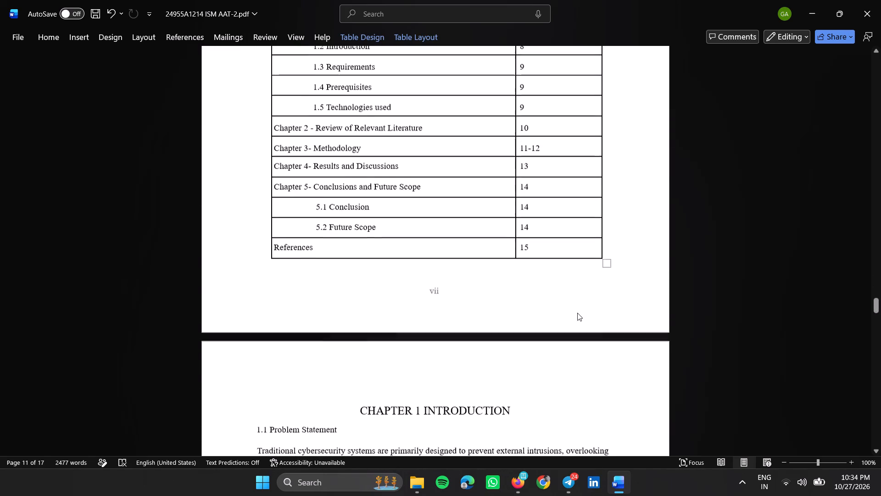
scroll(577, 313, "down", 1)
scroll(470, 261, "up", 2)
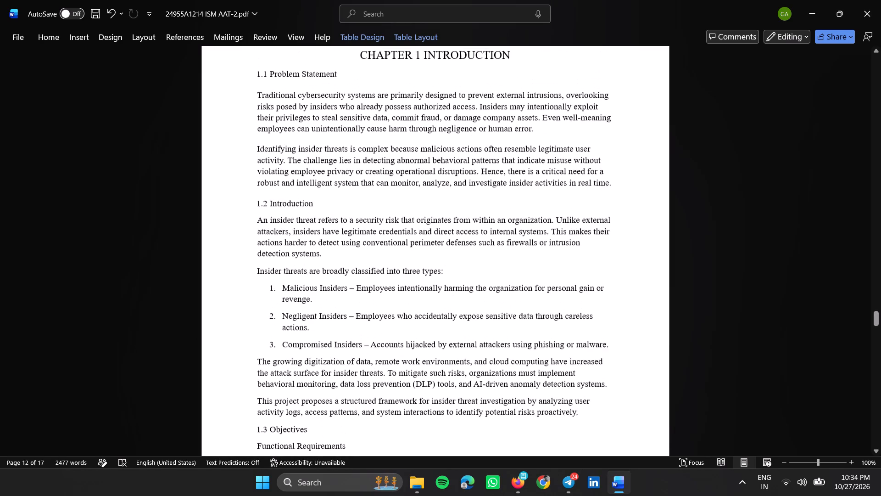
scroll(470, 261, "up", 1)
scroll(470, 261, "down", 7)
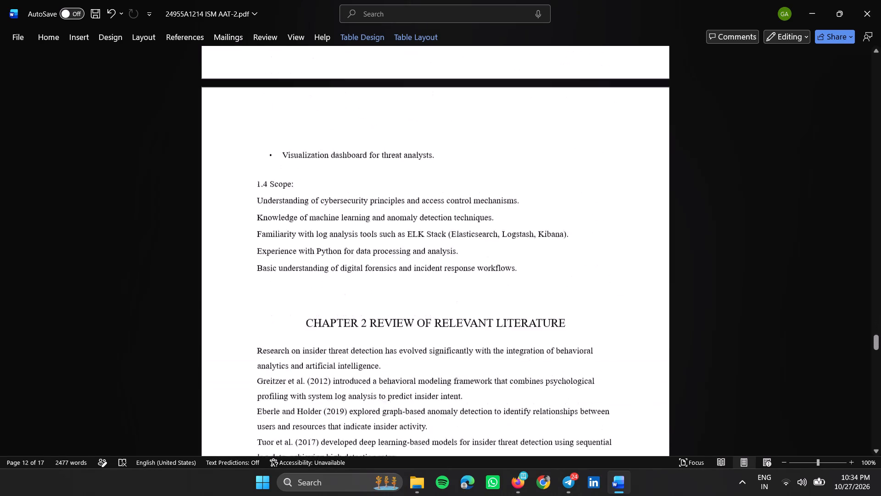
scroll(470, 261, "down", 14)
scroll(470, 261, "down", 9)
scroll(470, 261, "up", 20)
scroll(470, 261, "up", 14)
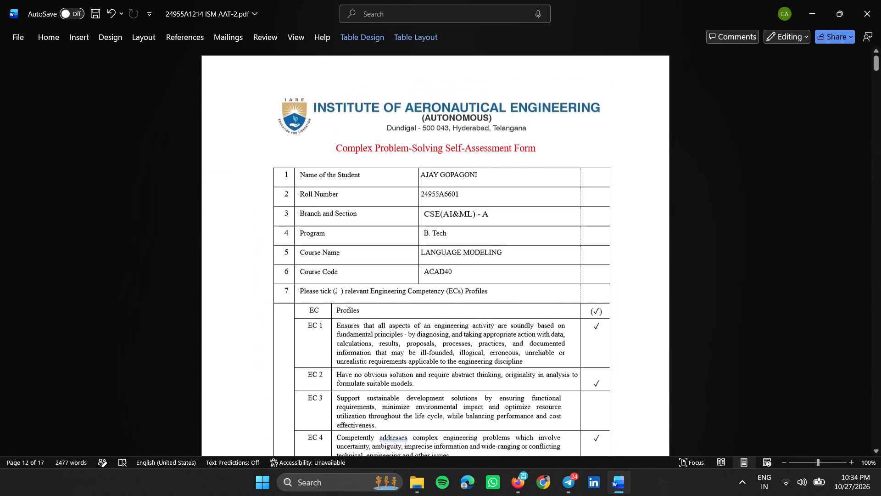
Reduce the spacing before the Branch and Section entry in the self-assessment form to line it up with the other entries.
scroll(470, 261, "down", 2)
scroll(470, 261, "up", 1)
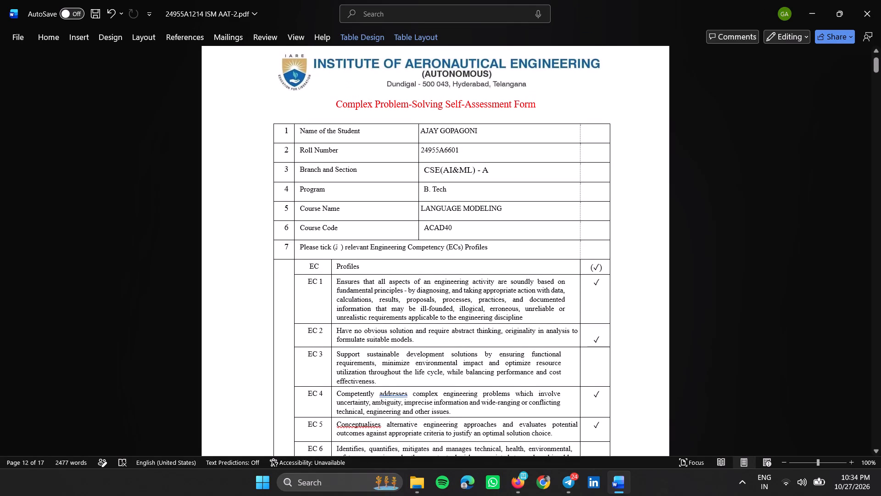
left_click(426, 173)
key("BackSpace")
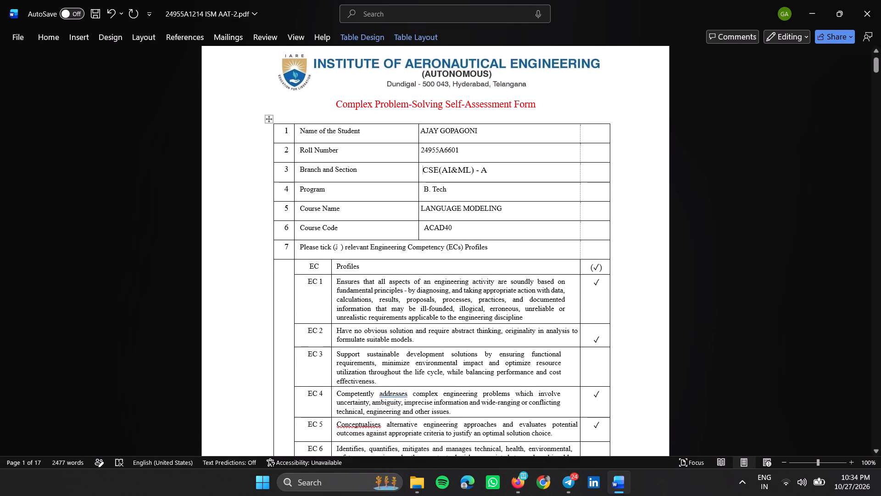
key("BackSpace")
key("space")
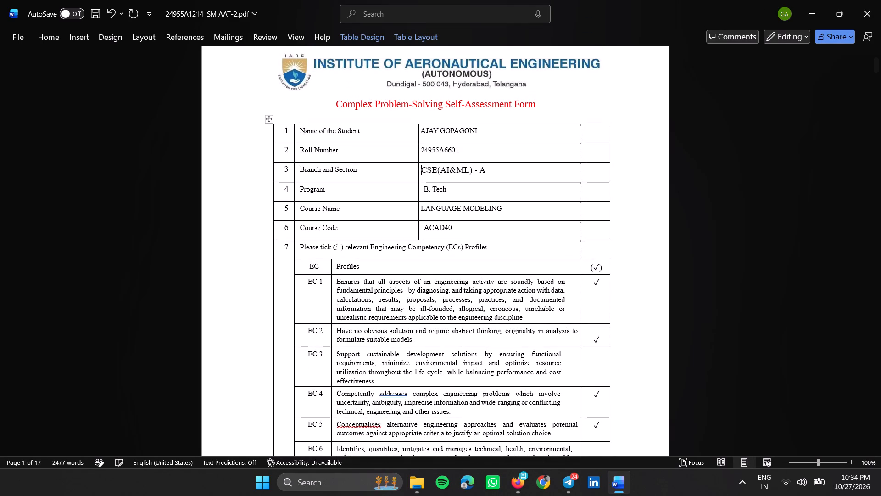
Push the student name and roll number block down with four blank lines below the "Insider Threat Investigation" title.
scroll(443, 232, "down", 3)
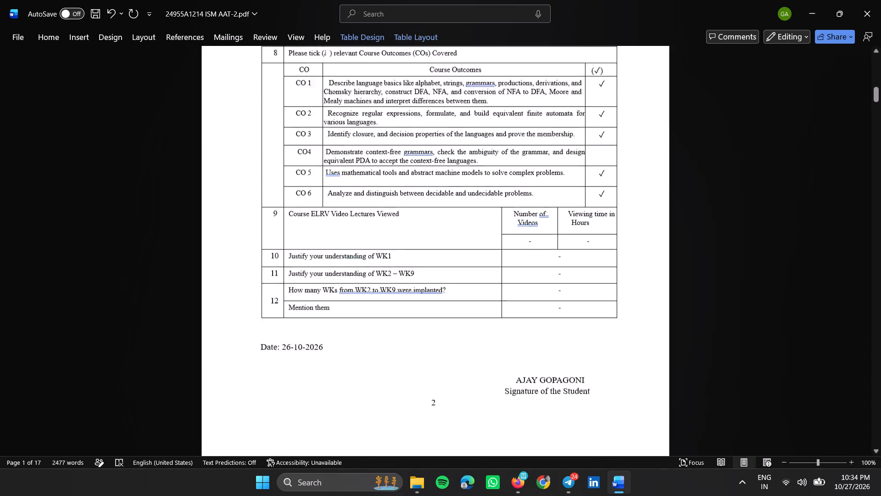
scroll(443, 232, "down", 3)
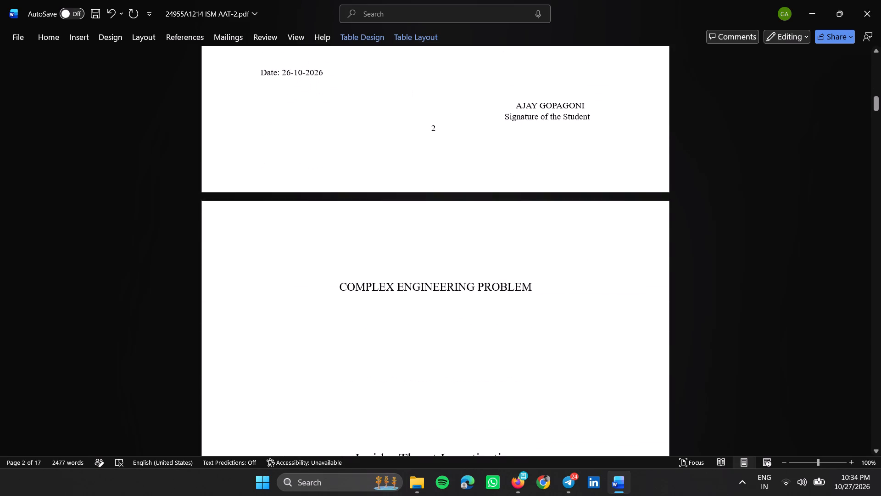
scroll(443, 232, "down", 2)
left_click(443, 232)
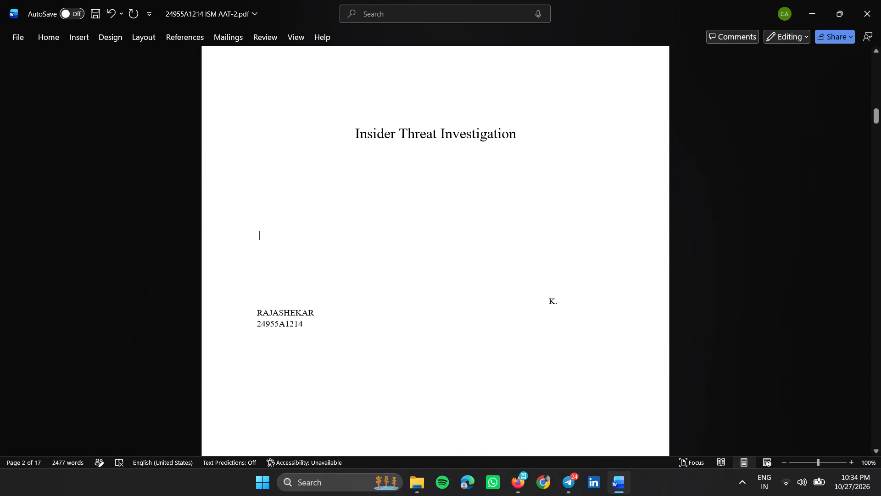
key("Return")
key("Return")
key("Return")
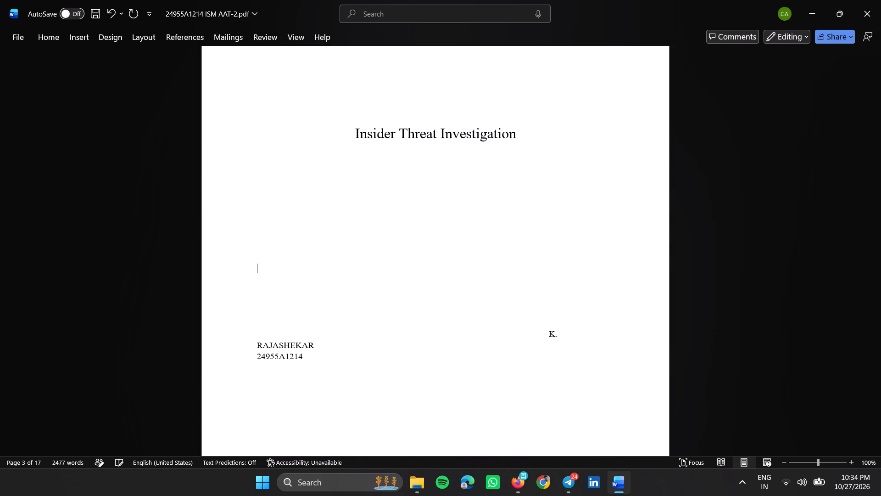
key("Return")
Switch to the reference PDF in Firefox and examine the layout of the title page and the other front pages.
key("alt+Tab")
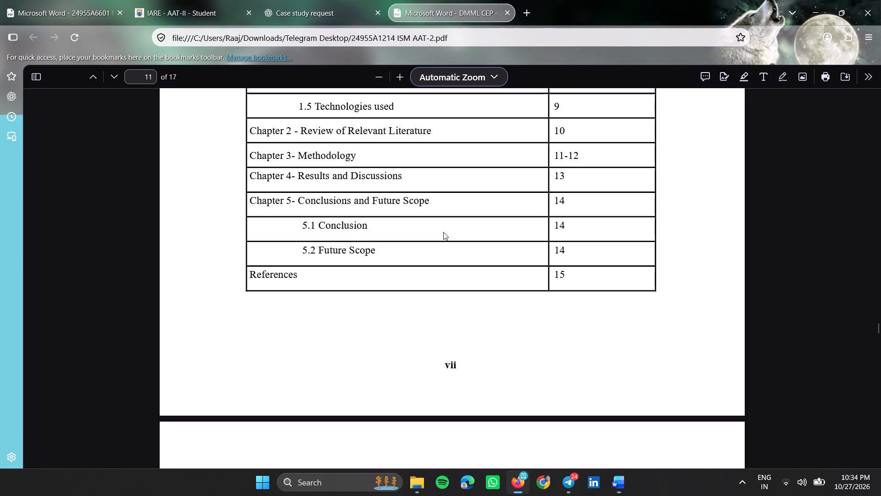
scroll(443, 232, "up", 9)
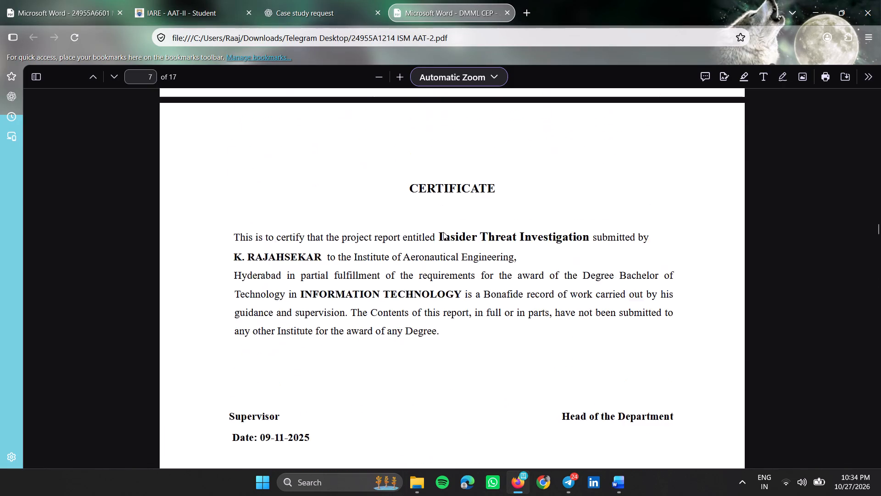
scroll(443, 232, "up", 5)
scroll(443, 232, "down", 6)
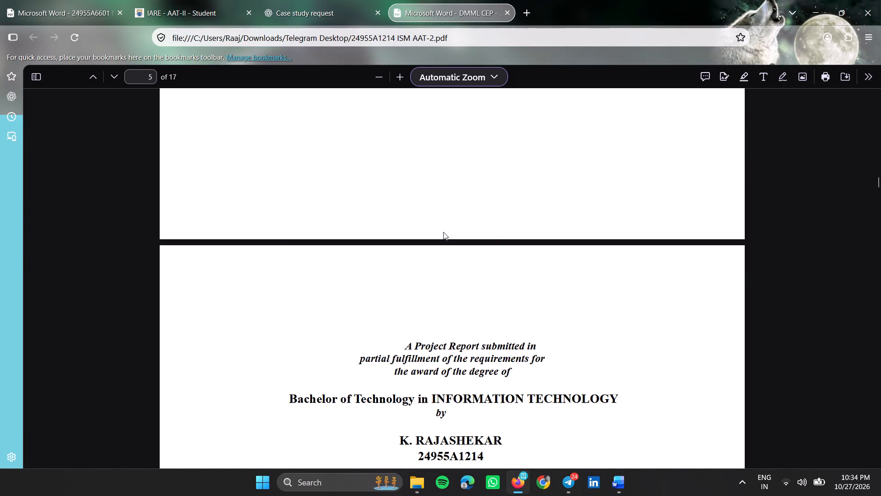
scroll(443, 232, "down", 9)
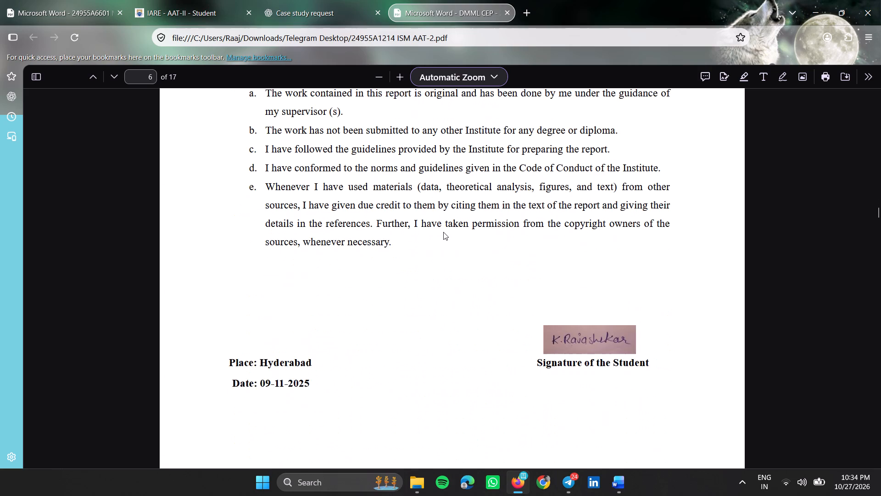
scroll(443, 232, "down", 5)
scroll(443, 232, "up", 11)
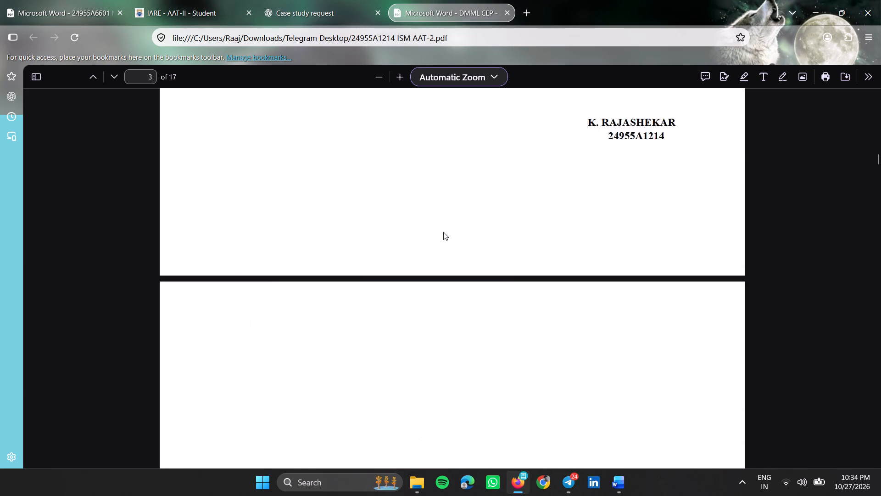
scroll(443, 232, "up", 5)
scroll(443, 232, "down", 3)
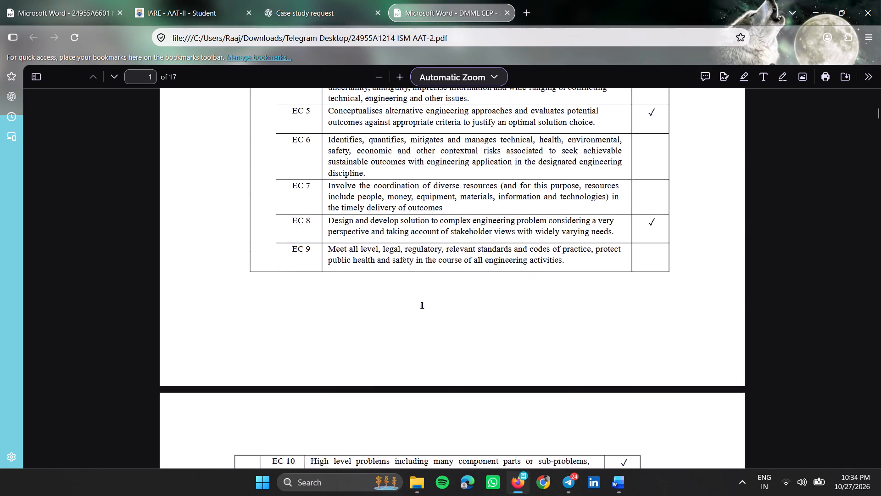
scroll(443, 232, "down", 5)
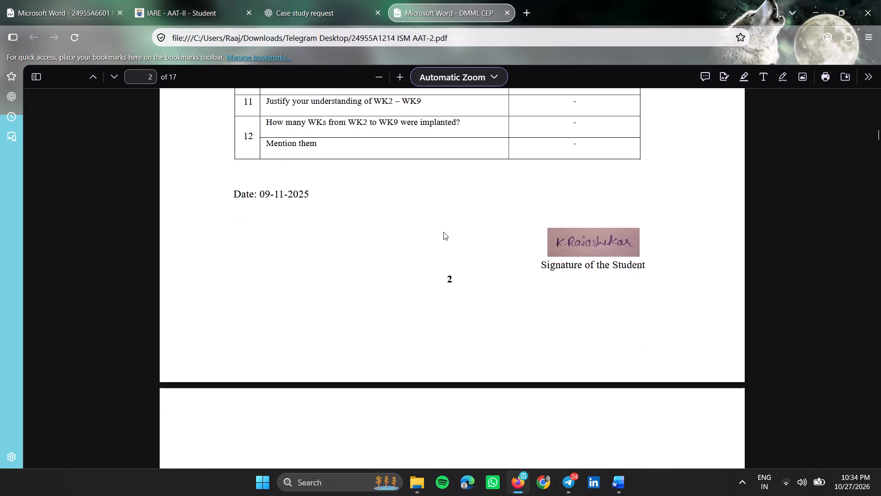
scroll(443, 232, "down", 3)
Back in Word, add three blank lines between the "COMPLEX ENGINEERING PROBLEM" heading and the "Insider Threat Investigation" title.
key("alt+Tab")
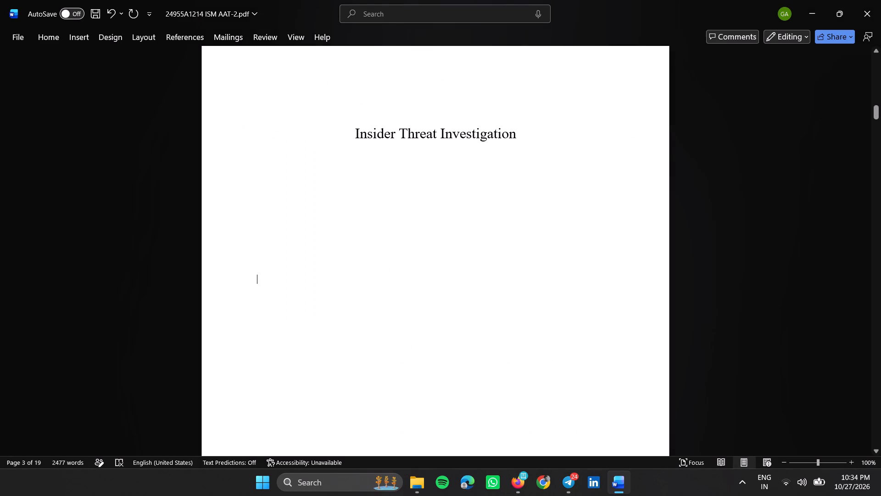
scroll(452, 291, "up", 4)
scroll(452, 291, "down", 2)
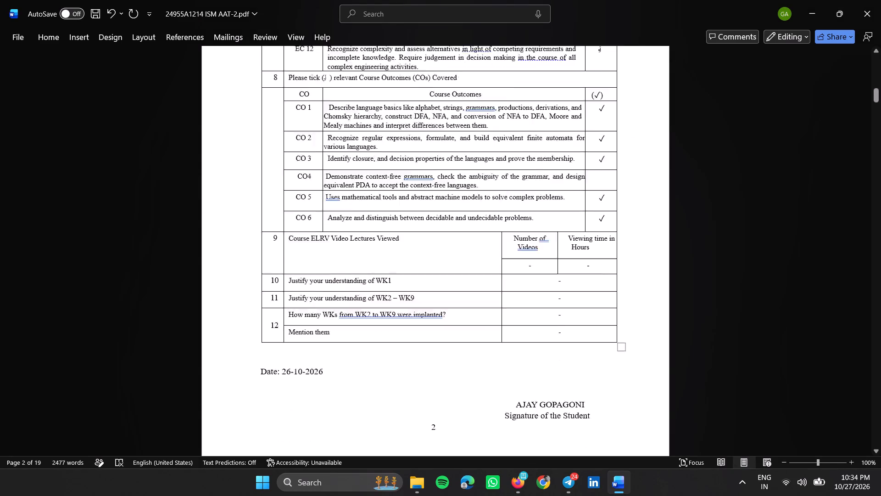
scroll(452, 291, "down", 5)
scroll(452, 291, "up", 2)
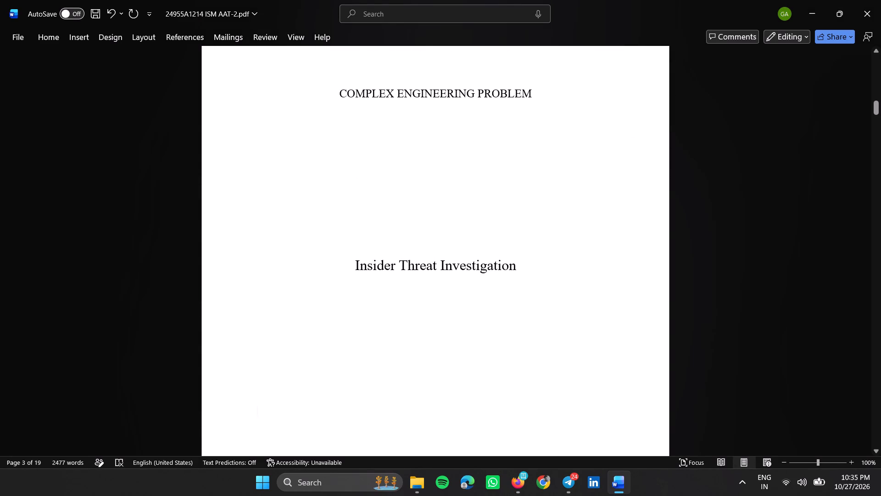
left_click(402, 168)
key("Return")
key("Return")
key("Return")
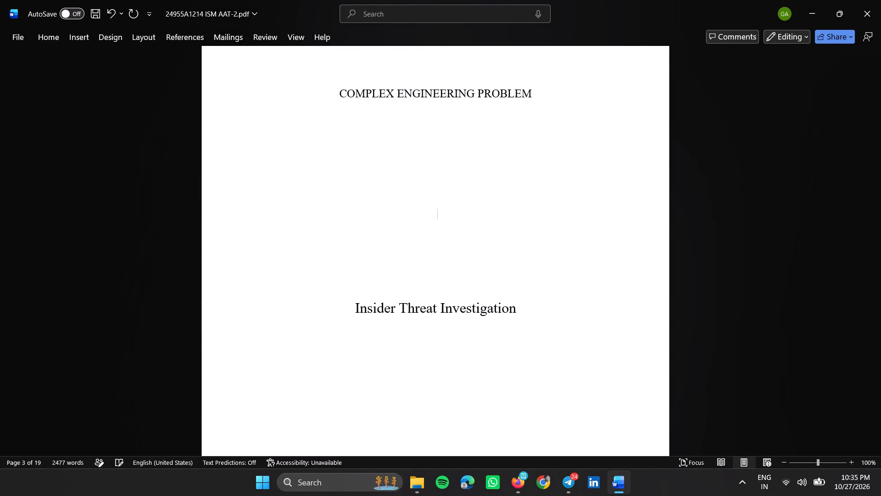
Pull the student name and roll number block back up onto the title page.
scroll(356, 141, "up", 1)
scroll(356, 141, "down", 8)
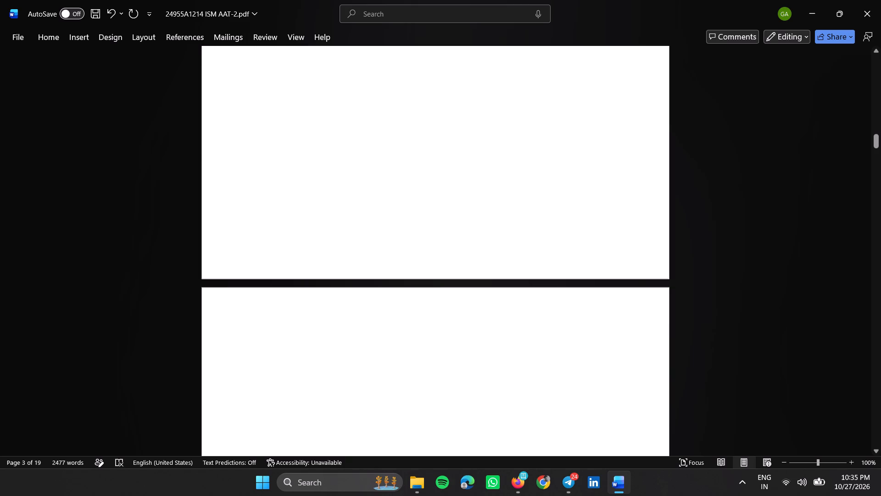
scroll(356, 141, "up", 3)
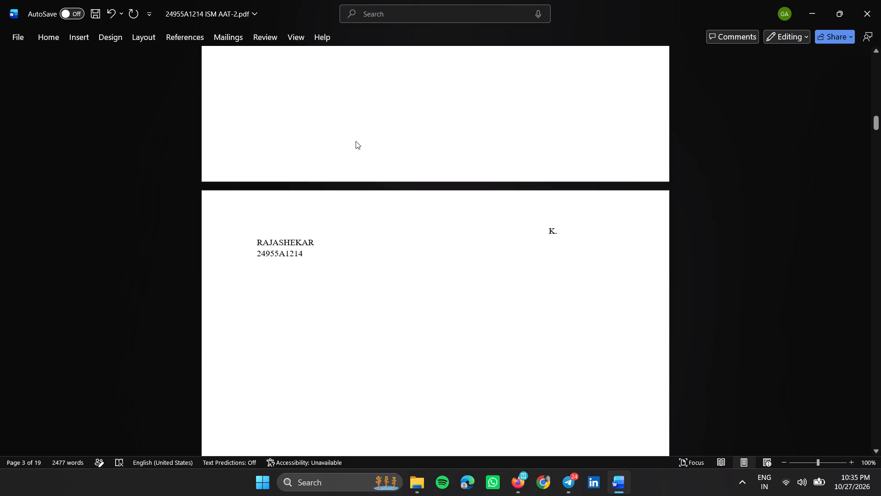
left_click(253, 226)
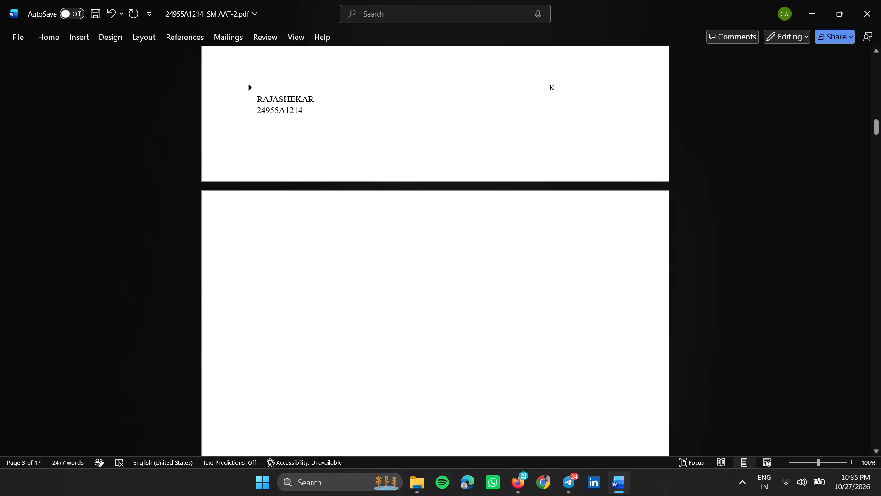
Join the student's separated initial to the surname on one line above the roll number, without a space between them.
scroll(270, 189, "up", 2)
left_click(258, 295)
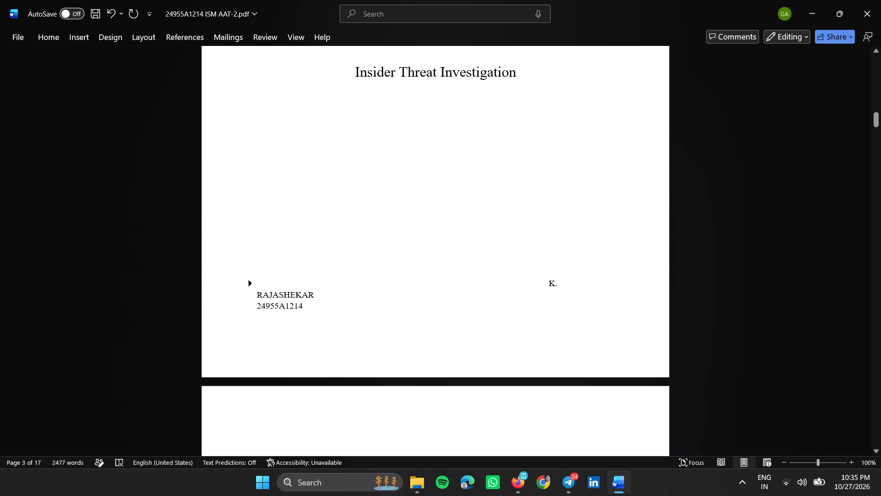
key("BackSpace")
key("space")
key("BackSpace")
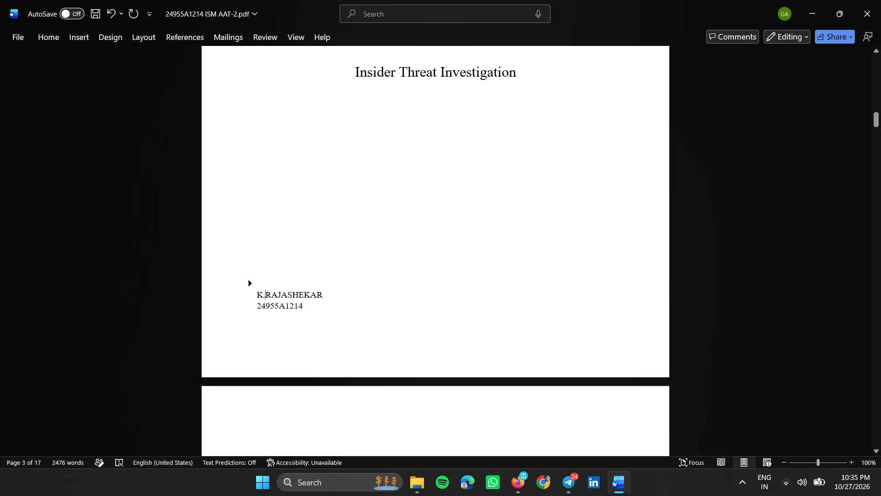
Remove the extra blank lines directly above the student name and roll number on the title page.
left_click(420, 272)
key("BackSpace")
key("BackSpace")
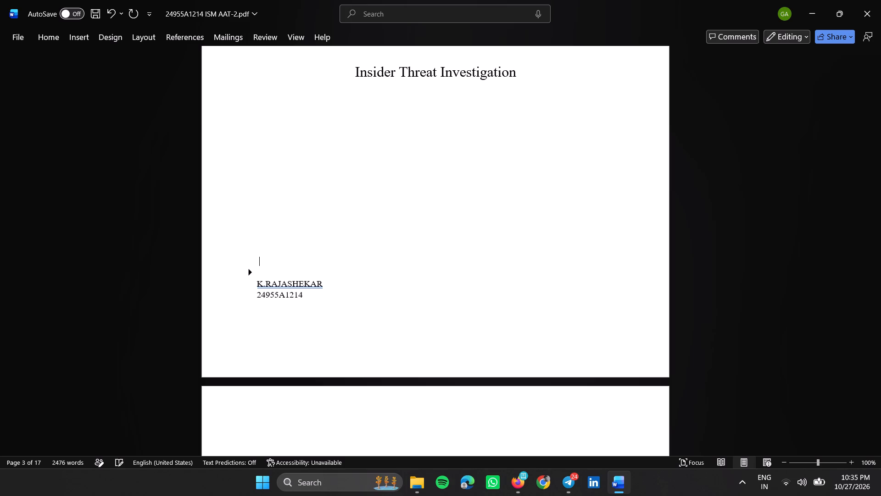
key("Down")
key("Left")
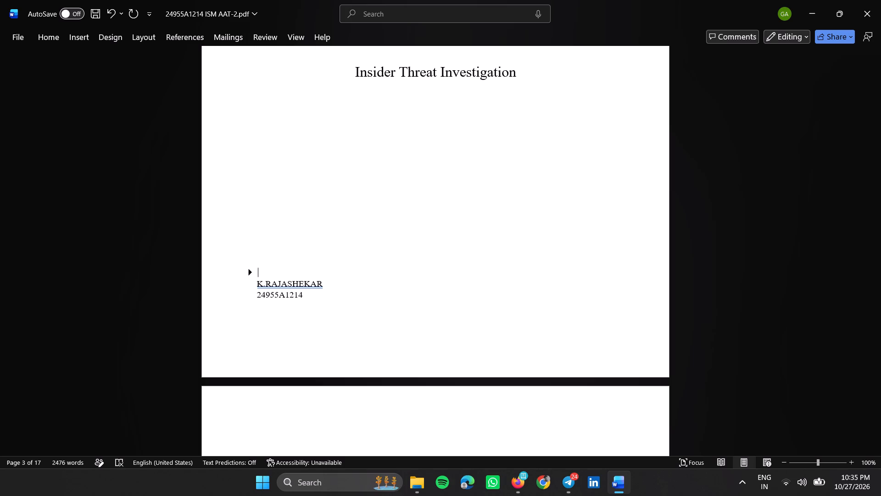
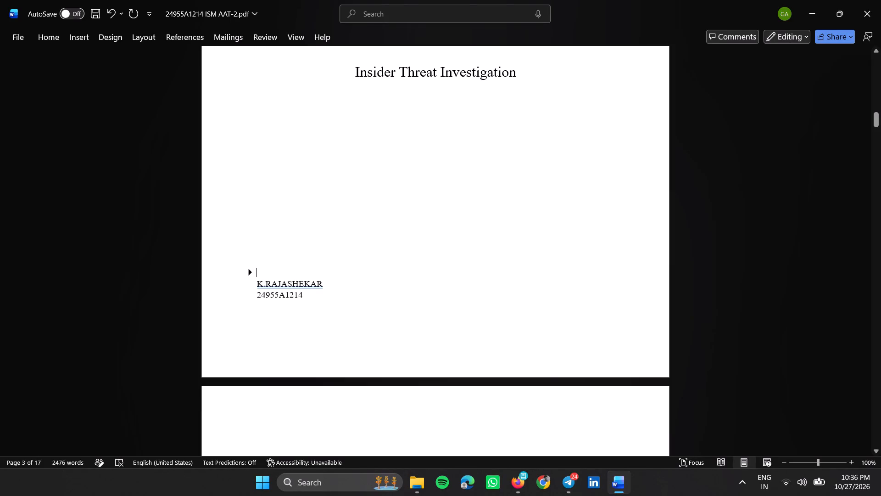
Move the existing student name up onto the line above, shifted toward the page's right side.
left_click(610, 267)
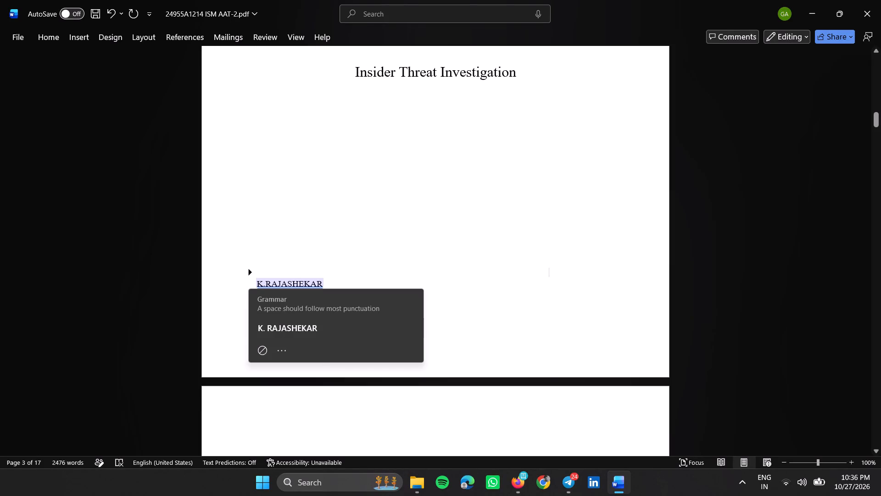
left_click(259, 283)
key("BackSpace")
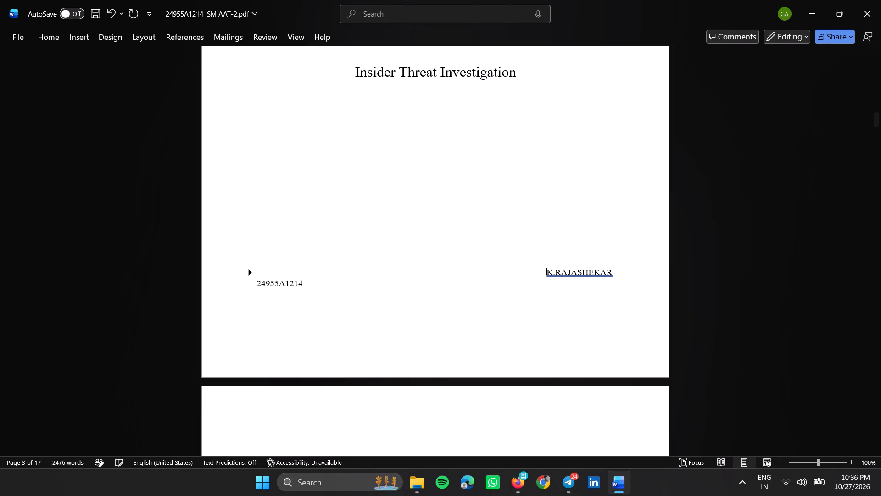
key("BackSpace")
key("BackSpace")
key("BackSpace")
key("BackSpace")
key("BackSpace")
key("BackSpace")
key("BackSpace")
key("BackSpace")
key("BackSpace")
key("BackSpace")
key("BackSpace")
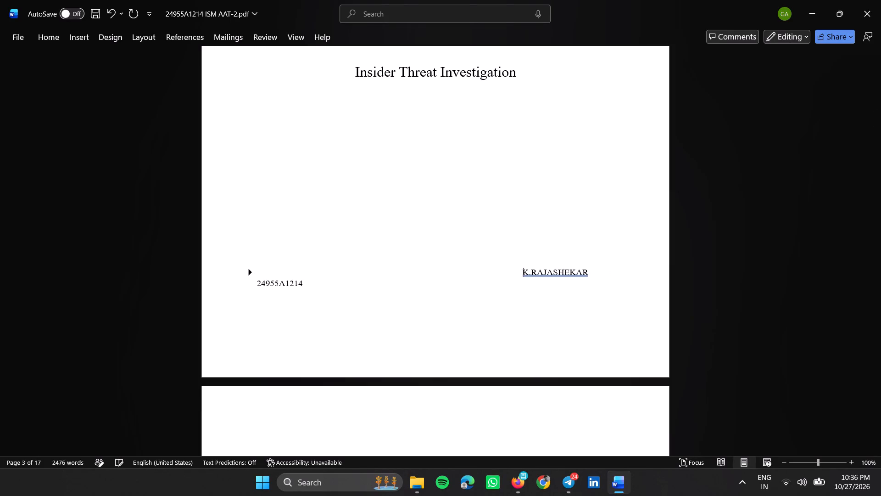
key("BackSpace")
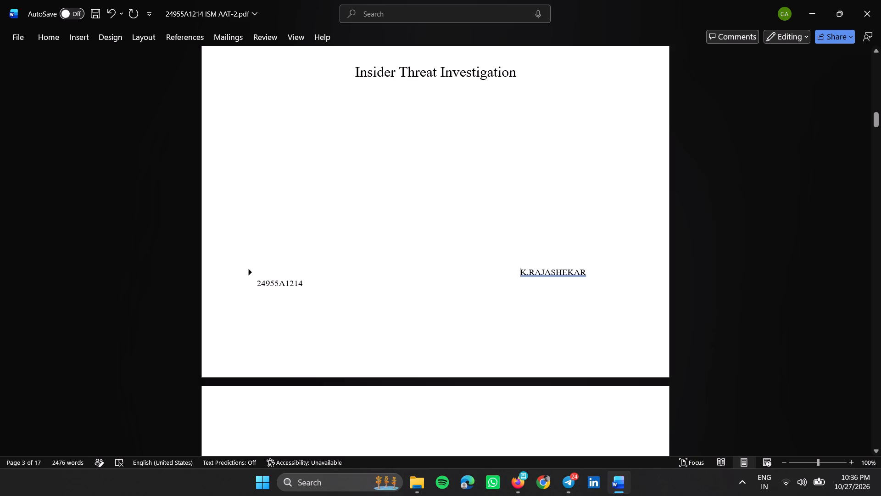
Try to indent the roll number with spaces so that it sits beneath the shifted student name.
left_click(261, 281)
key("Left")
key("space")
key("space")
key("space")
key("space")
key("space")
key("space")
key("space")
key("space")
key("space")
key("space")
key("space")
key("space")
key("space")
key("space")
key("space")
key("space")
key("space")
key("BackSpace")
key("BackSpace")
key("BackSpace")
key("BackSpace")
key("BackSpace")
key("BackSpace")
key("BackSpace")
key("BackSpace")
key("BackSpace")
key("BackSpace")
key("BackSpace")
Replace the student name and roll number with the new student's name and roll number, leaving a blank line between them.
left_click_drag(303, 287, 279, 273)
key("BackSpace")
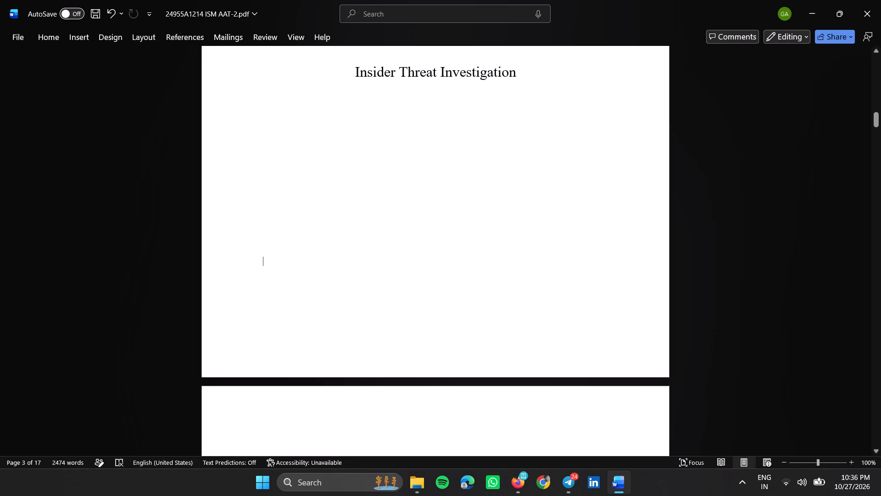
left_click(484, 267)
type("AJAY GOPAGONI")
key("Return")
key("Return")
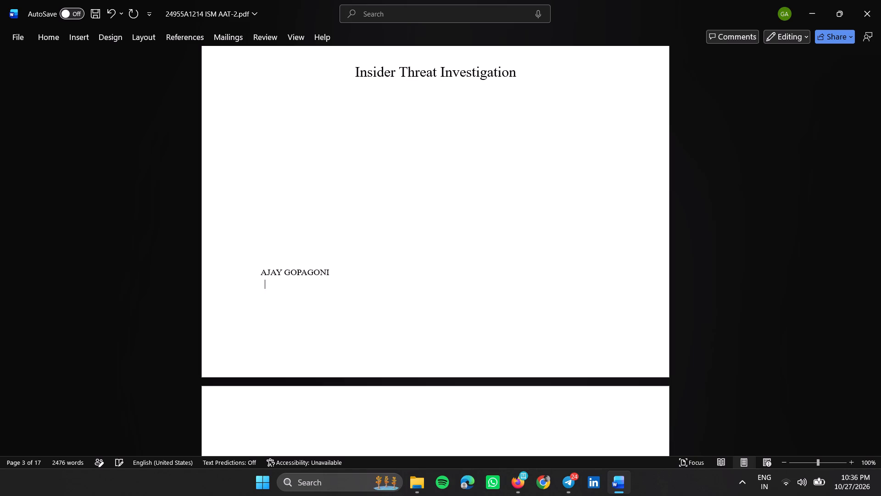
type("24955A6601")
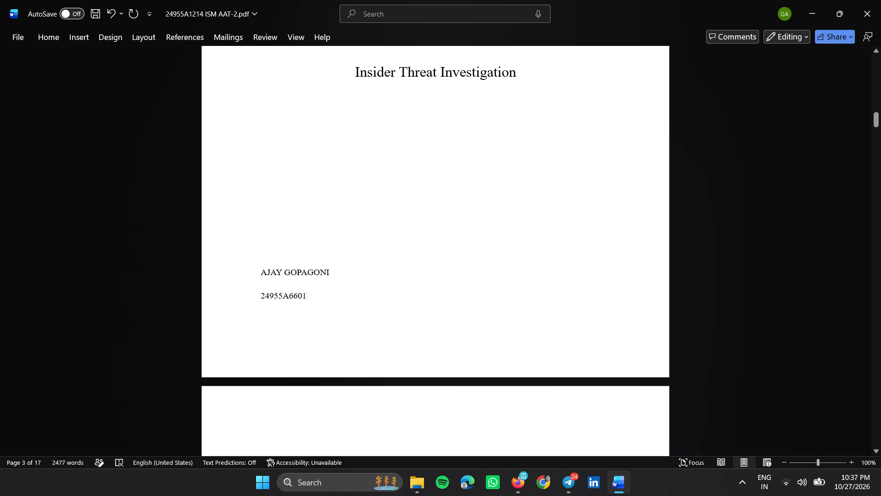
Indent the new student name with spaces so that it sits near the page's right margin.
left_click(257, 275)
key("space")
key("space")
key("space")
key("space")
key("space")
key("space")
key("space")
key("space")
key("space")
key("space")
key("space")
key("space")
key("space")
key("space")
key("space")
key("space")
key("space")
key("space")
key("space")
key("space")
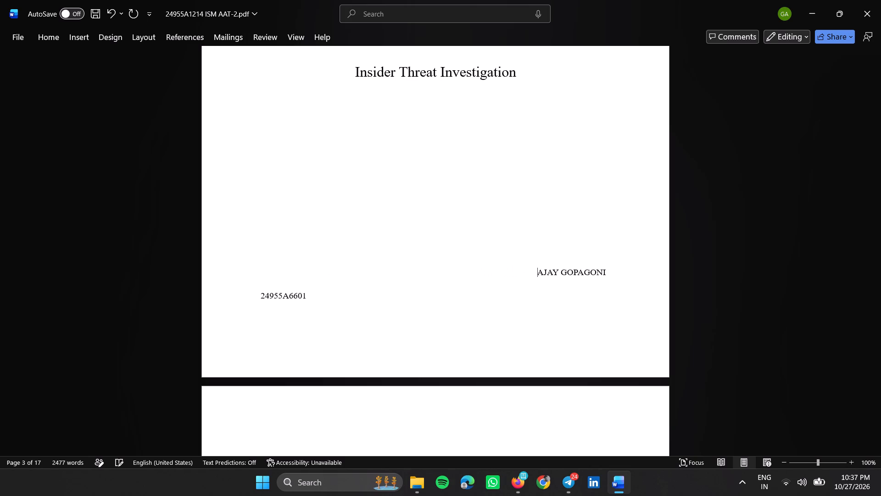
Indent the roll number with spaces so that it sits roughly centred beneath the student name.
left_click(260, 296)
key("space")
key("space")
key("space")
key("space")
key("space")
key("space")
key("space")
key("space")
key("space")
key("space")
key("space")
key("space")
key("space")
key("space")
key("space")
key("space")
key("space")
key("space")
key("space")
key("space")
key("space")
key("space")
Make the "COMPLEX ENGINEERING PROBLEM" heading on the title page bold.
scroll(308, 293, "up", 2)
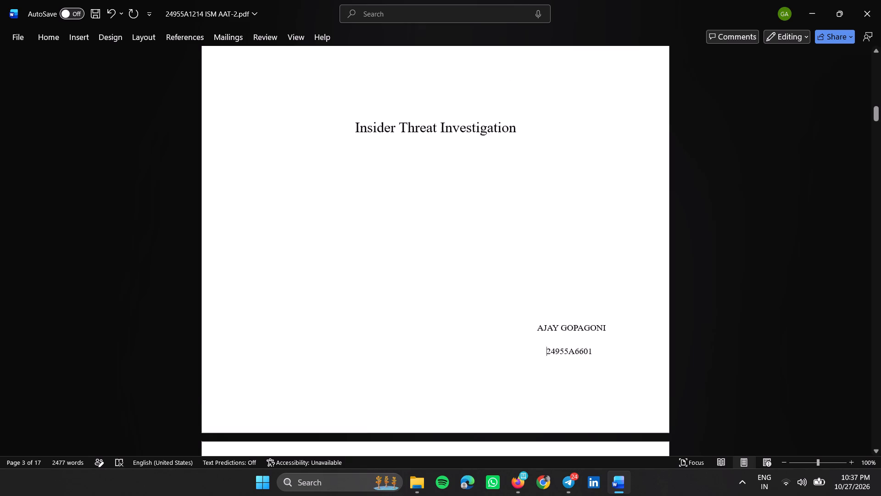
scroll(308, 293, "up", 13)
scroll(308, 293, "down", 4)
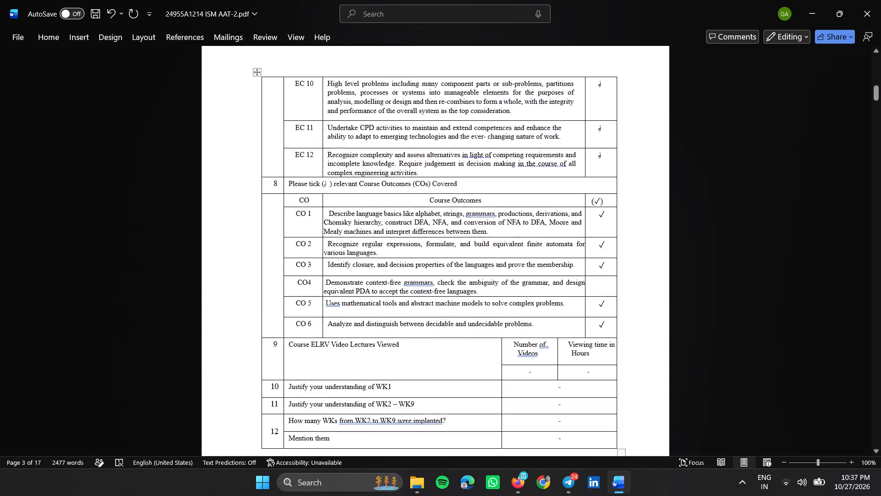
scroll(308, 293, "down", 7)
scroll(343, 352, "down", 1)
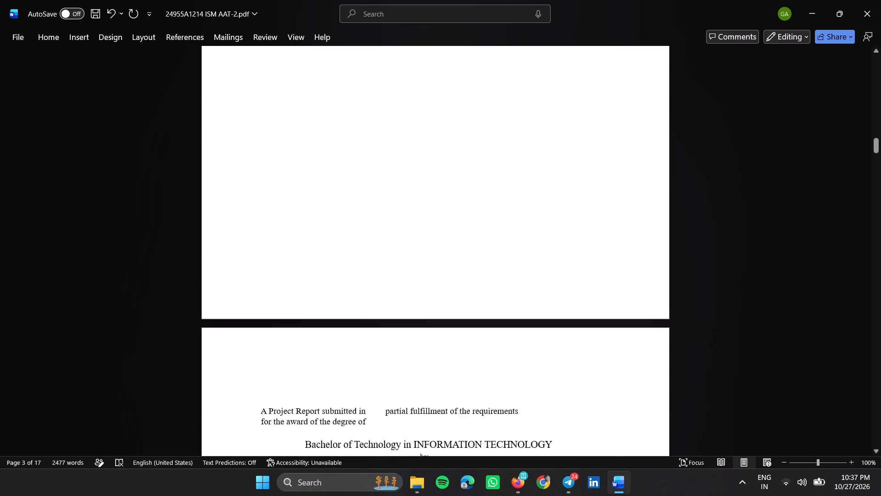
scroll(343, 352, "down", 2)
scroll(343, 352, "up", 4)
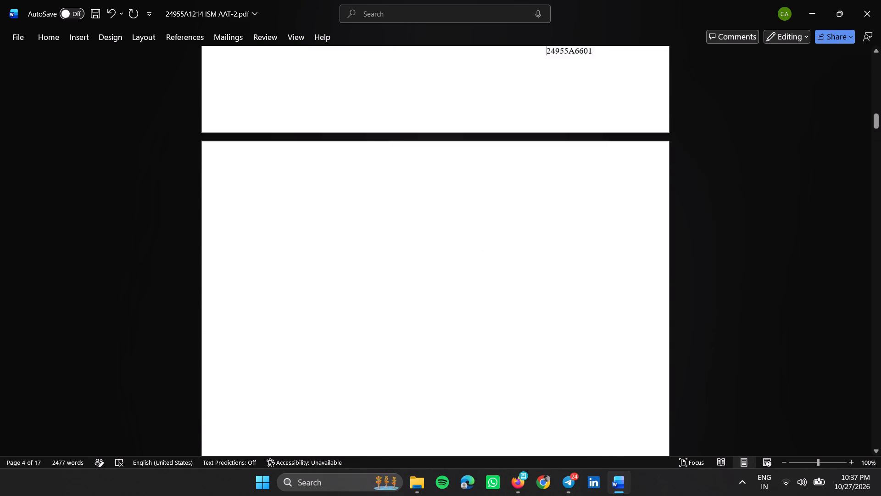
scroll(343, 352, "up", 2)
scroll(343, 352, "down", 1)
left_click_drag(550, 138, 381, 138)
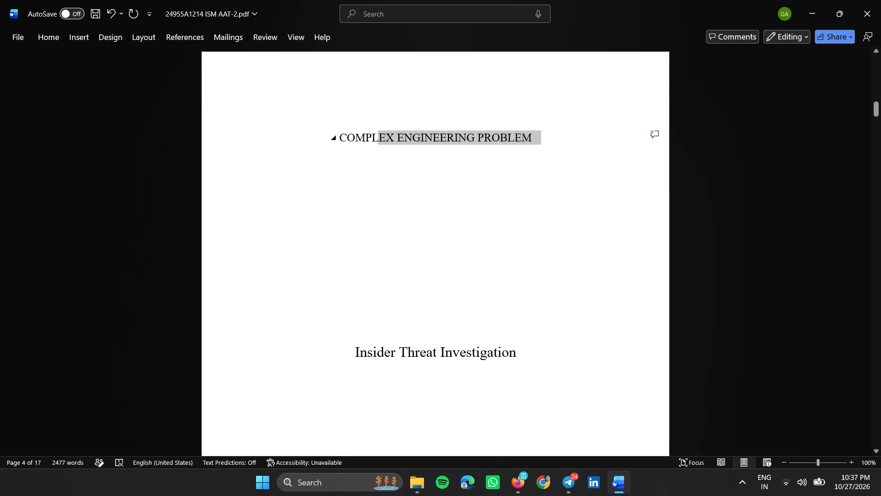
left_click_drag(381, 138, 341, 143)
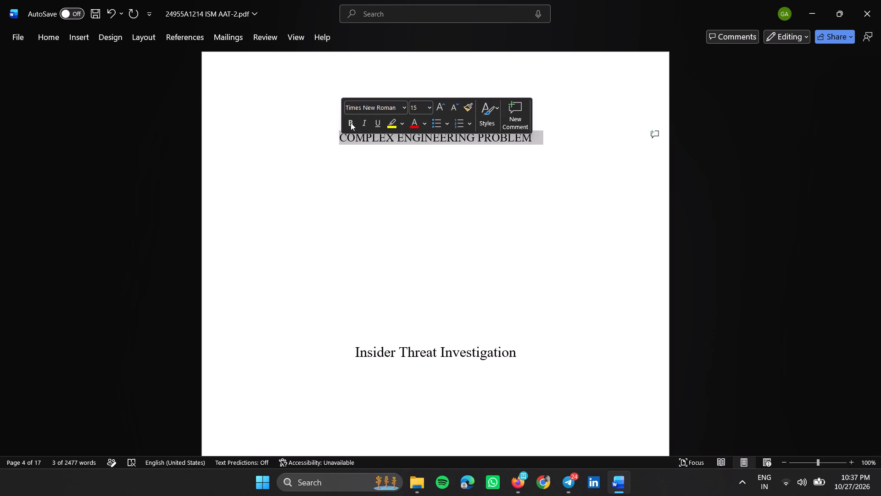
left_click(351, 123)
left_click(450, 262)
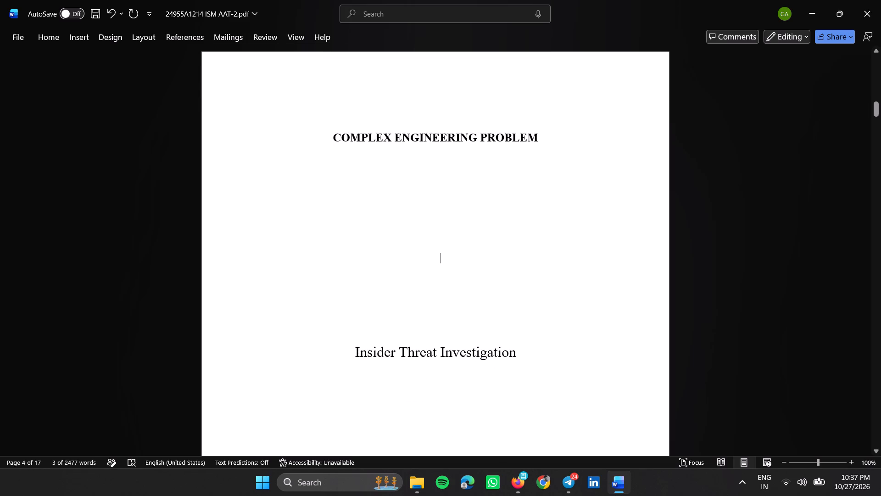
Enlarge the font of the "COMPLEX ENGINEERING PROBLEM" heading.
left_click_drag(561, 129, 506, 124)
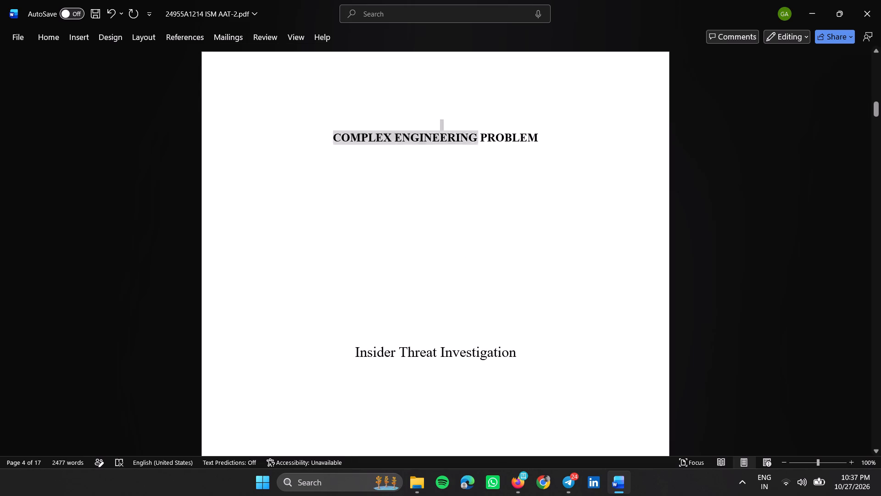
left_click_drag(506, 124, 558, 124)
left_click(551, 139)
left_click_drag(551, 139, 336, 145)
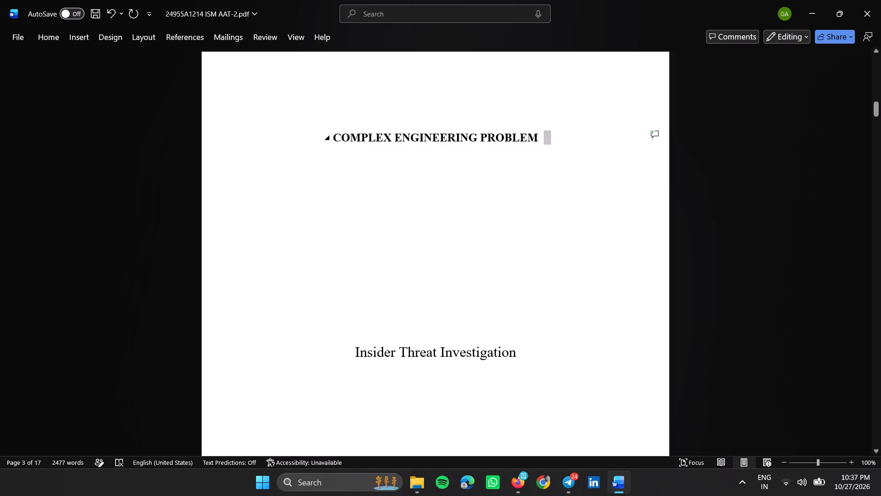
left_click_drag(336, 145, 329, 138)
left_click(409, 100)
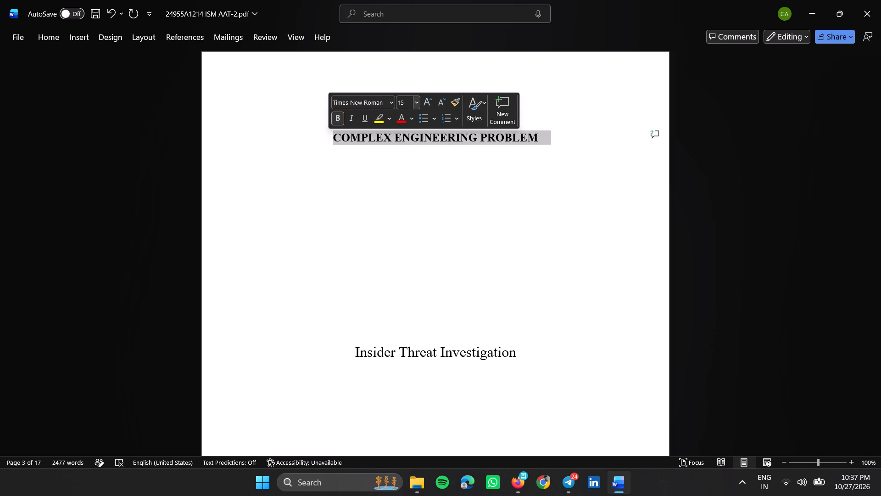
Set the font size of the "COMPLEX ENGINEERING PROBLEM" heading to 18.
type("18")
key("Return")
left_click(447, 230)
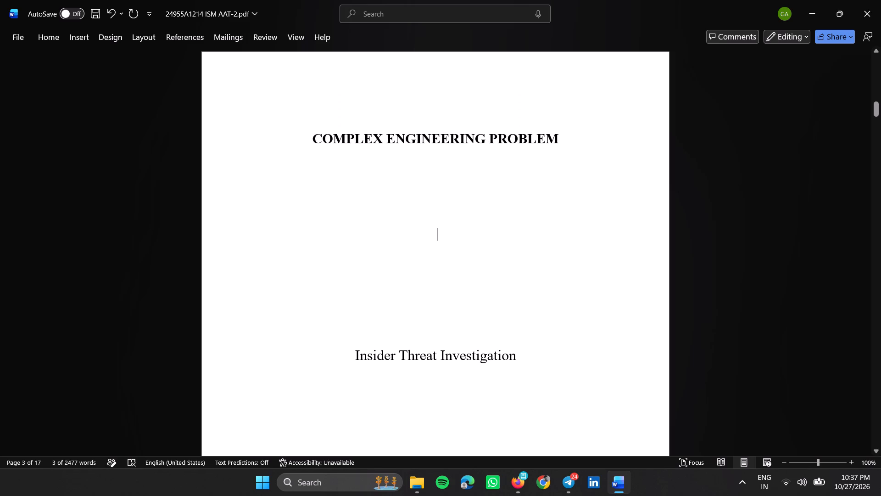
Delete the "Insider Threat Investigation" title from the title page.
left_click_drag(520, 355, 360, 344)
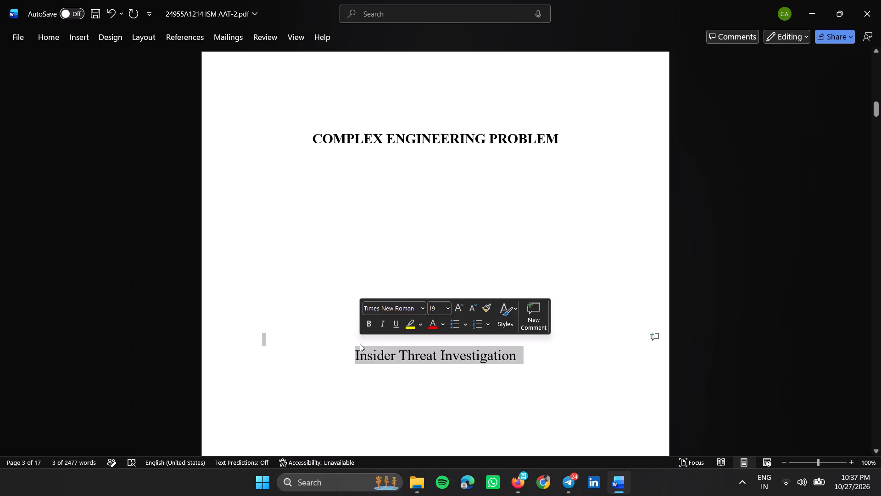
key("BackSpace")
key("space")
Switch to Firefox and get the assignment question for the Language Modeling course (ACAD40) on the AAT-II page.
key("alt+Tab")
key("alt+Tab")
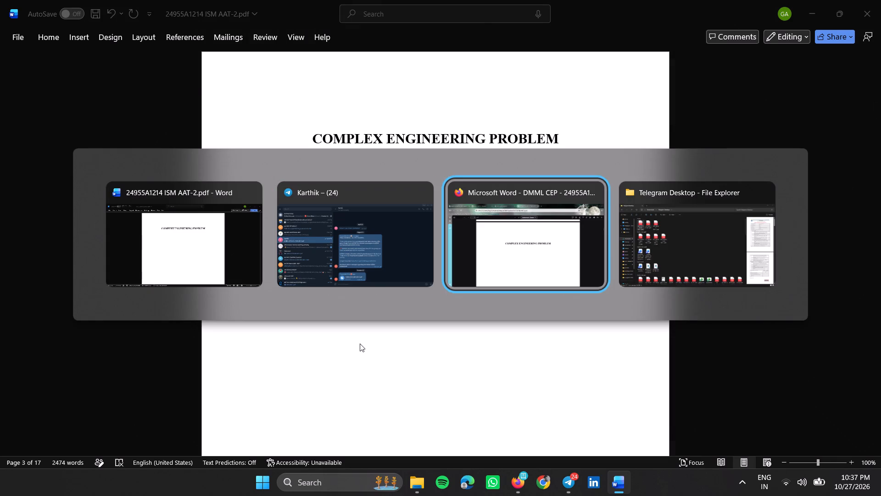
key("alt+Tab")
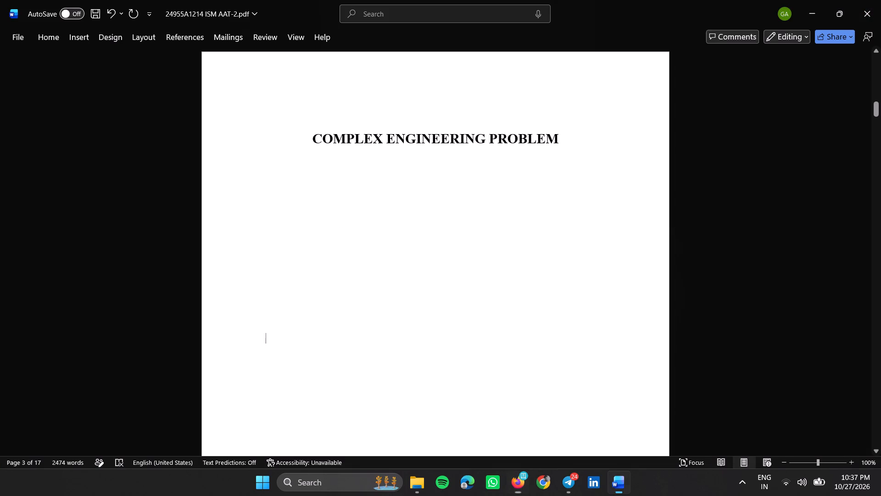
key("alt+Tab")
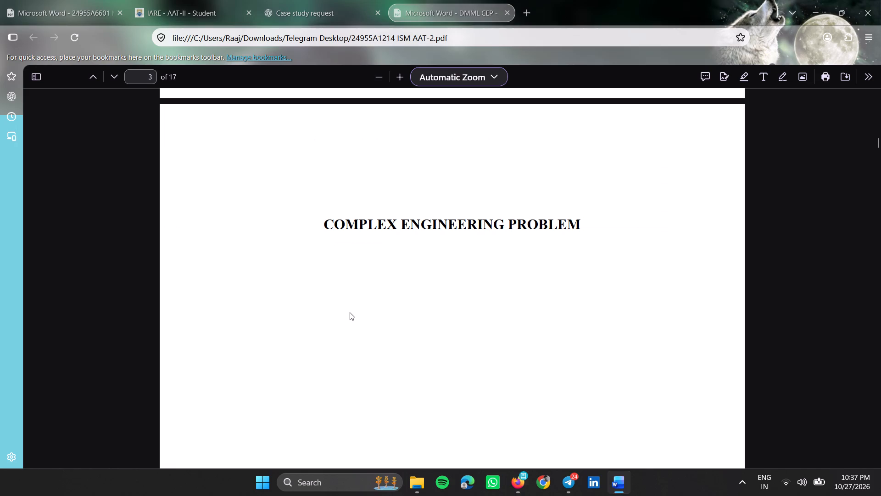
left_click(84, 0)
left_click(195, 0)
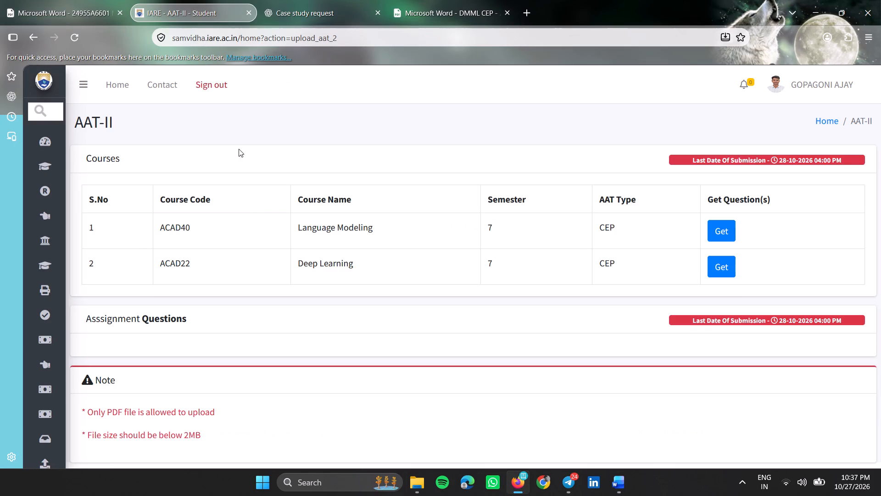
scroll(247, 339, "down", 1)
left_click(719, 191)
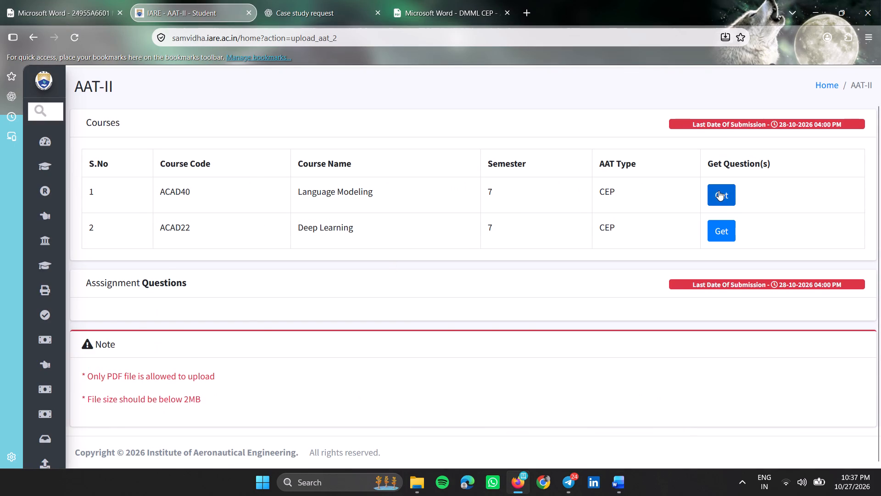
left_click(459, 338)
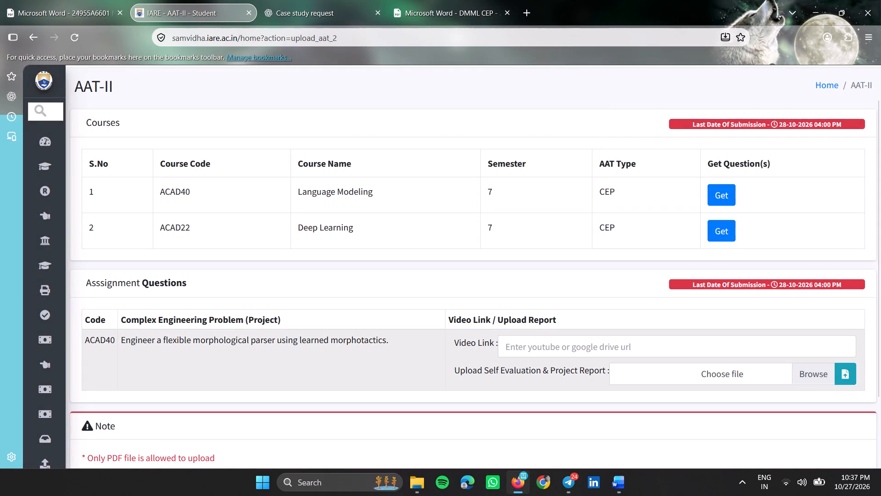
Copy the problem statement "Engineer a flexible morphological parser using learned morphotactics." and return to the Word document.
left_click_drag(391, 343, 117, 337)
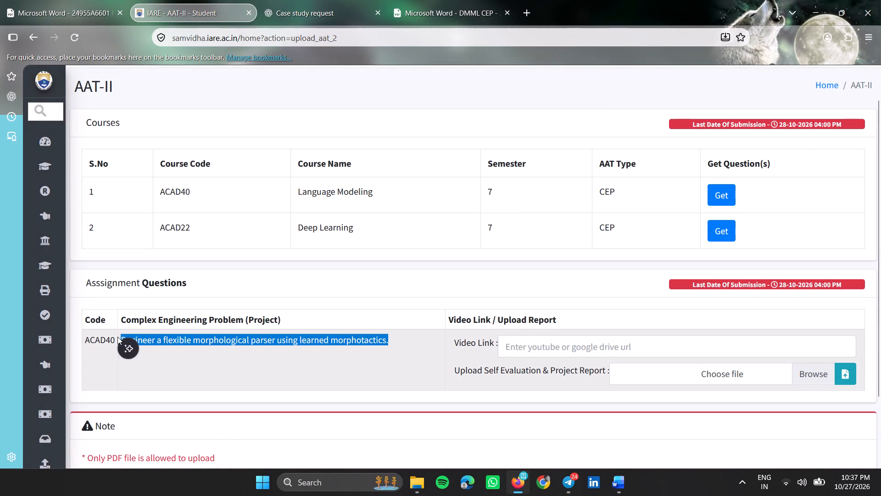
key("ctrl+c")
key("alt+Tab")
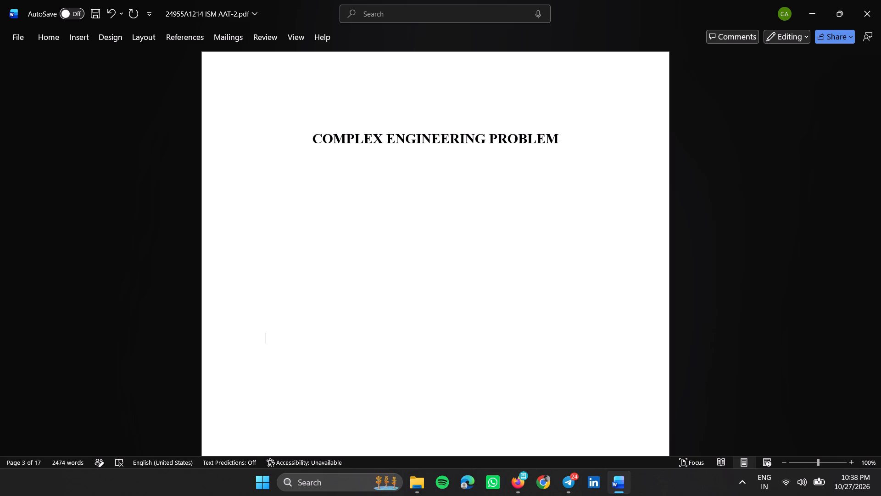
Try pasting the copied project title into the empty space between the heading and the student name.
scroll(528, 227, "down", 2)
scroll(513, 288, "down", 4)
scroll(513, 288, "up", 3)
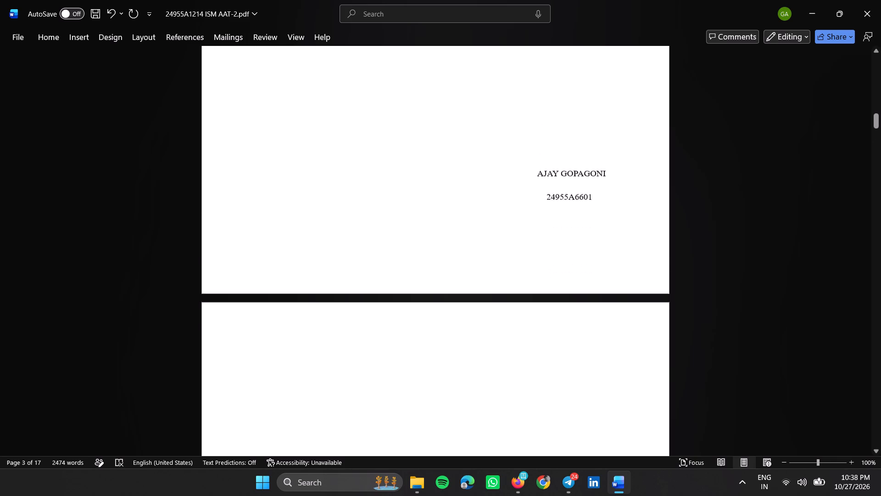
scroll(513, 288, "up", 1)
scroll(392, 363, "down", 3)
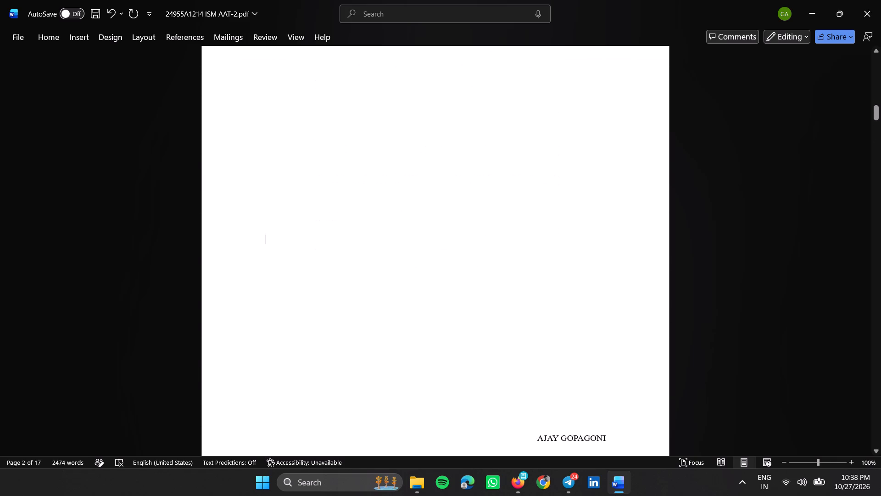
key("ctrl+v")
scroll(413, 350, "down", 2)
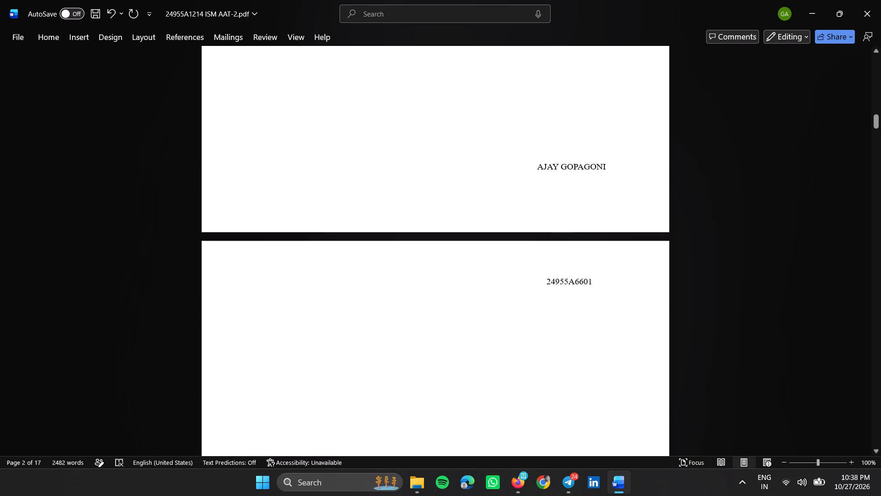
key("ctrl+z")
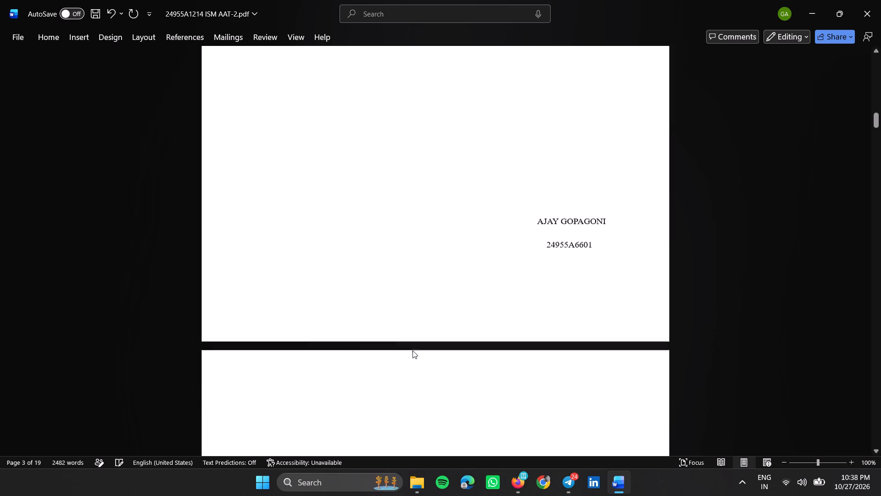
Delete the leftover blank space in the title area and paste "Engineer a flexible morphological parser using learned morphotactics." there.
scroll(471, 200, "up", 1)
key("BackSpace")
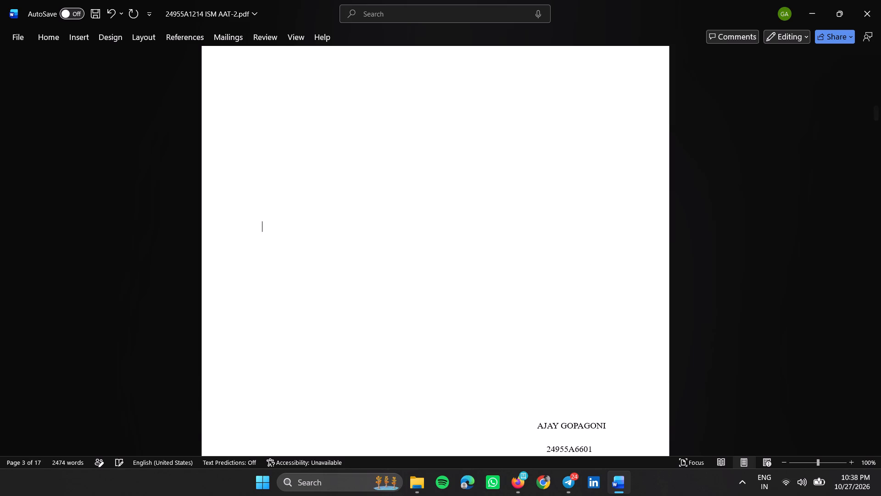
key("BackSpace")
key("BackSpace")
key("BackSpace")
key("BackSpace")
key("ctrl+v")
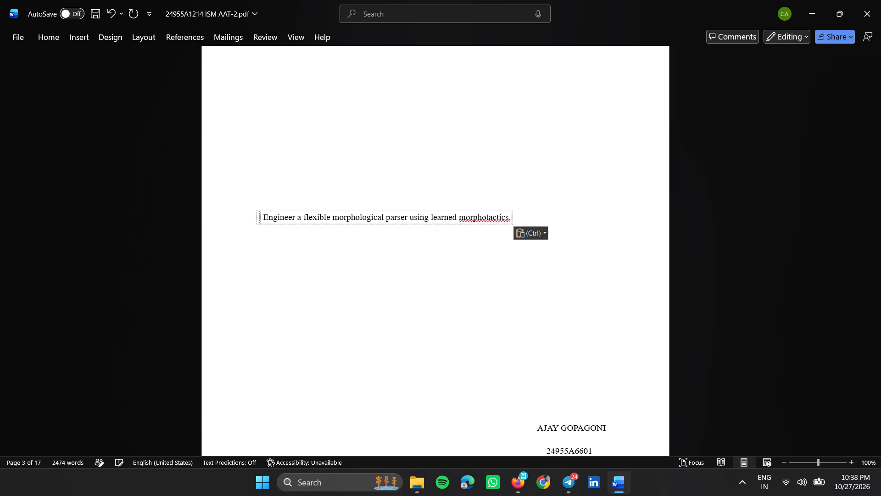
Change the paste formatting of the new title so that it becomes plain centred text without its table frame.
scroll(548, 333, "down", 5)
scroll(548, 333, "up", 3)
left_click(517, 188)
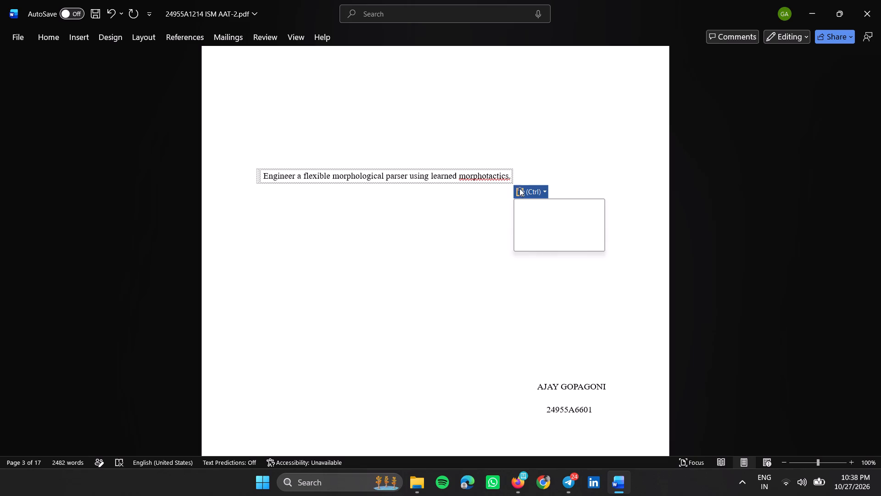
left_click(518, 223)
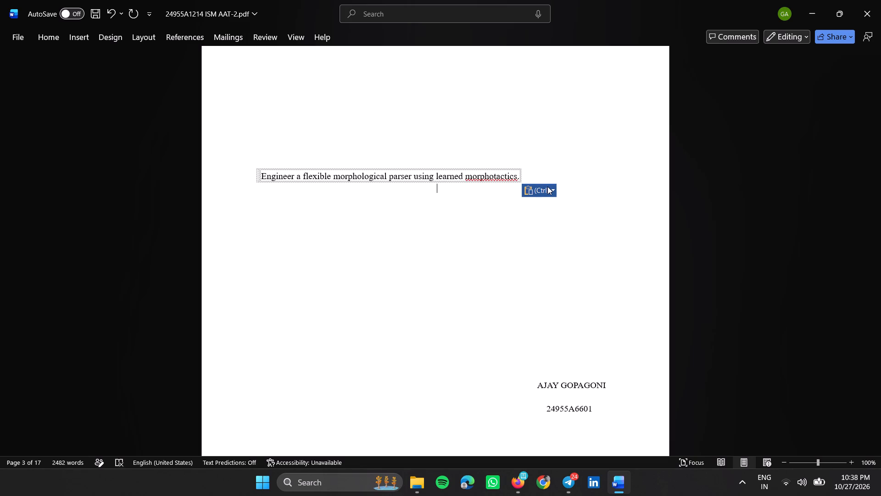
left_click(547, 186)
left_click(574, 229)
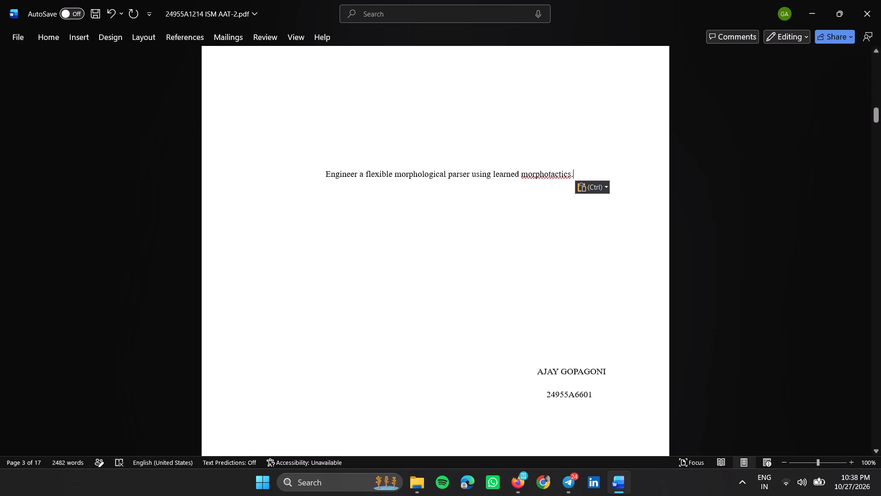
Make the pasted project title bold and set its font size to 18.
left_click_drag(577, 172, 317, 170)
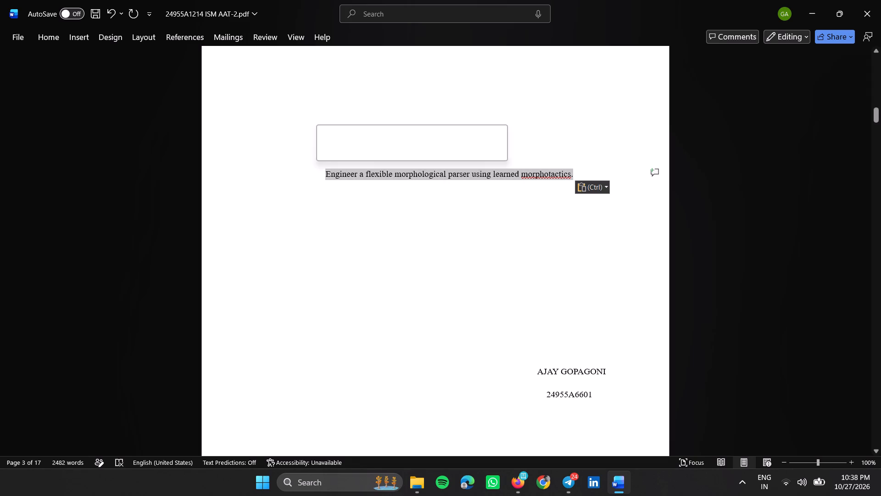
left_click(323, 145)
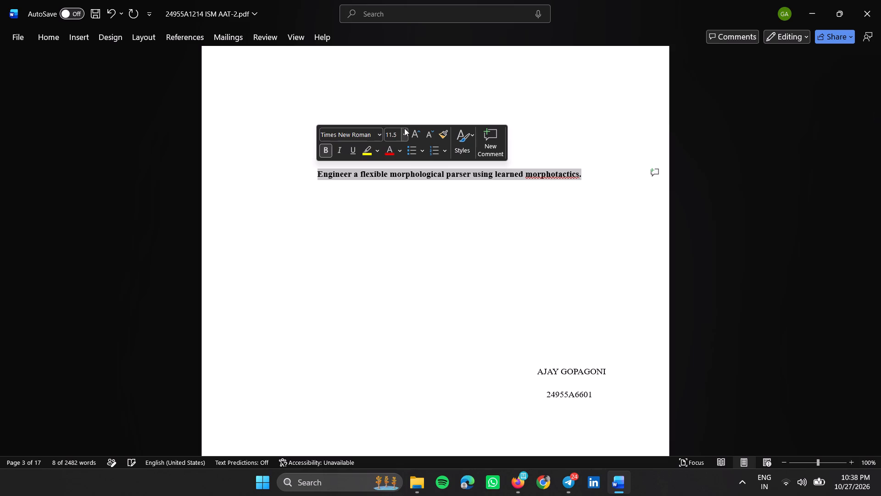
left_click(404, 128)
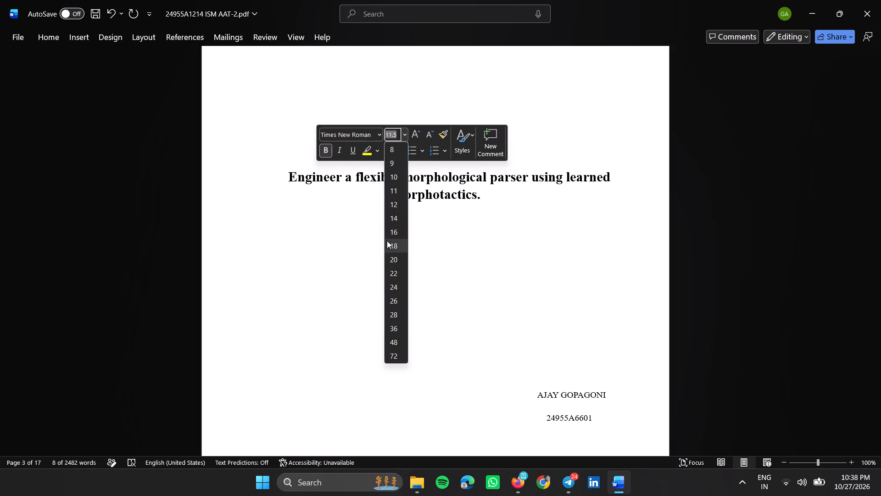
left_click(392, 240)
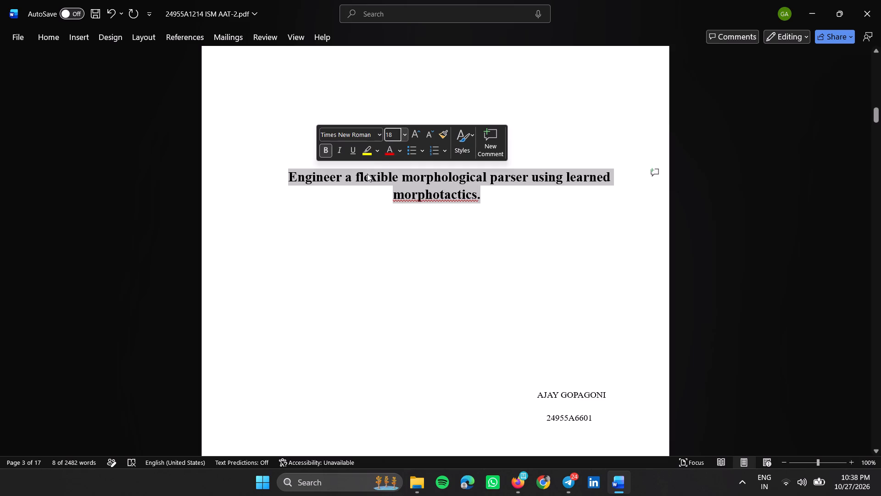
Convert the two-line morphological parser title on the title page to all uppercase.
key("shift+F3")
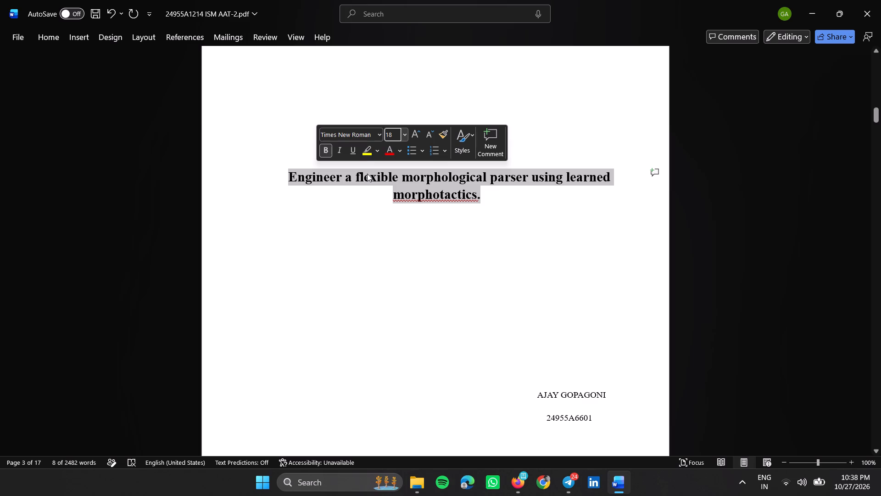
left_click(367, 174)
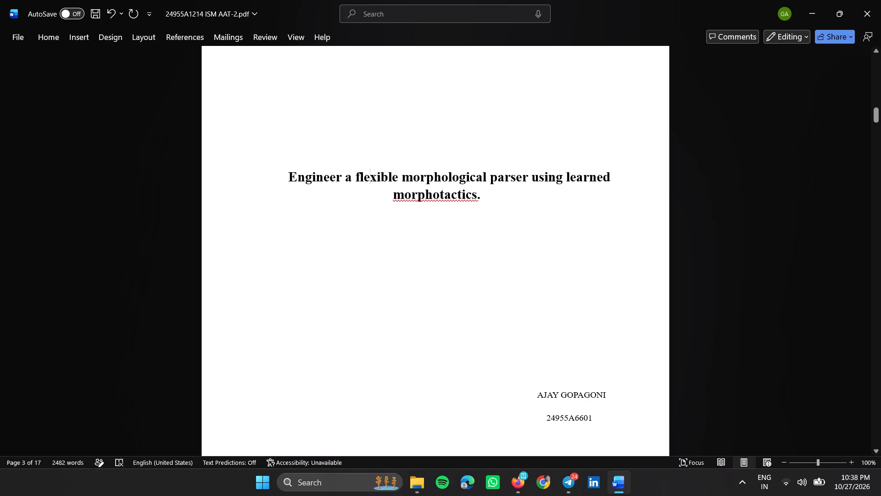
left_click_drag(504, 201, 295, 188)
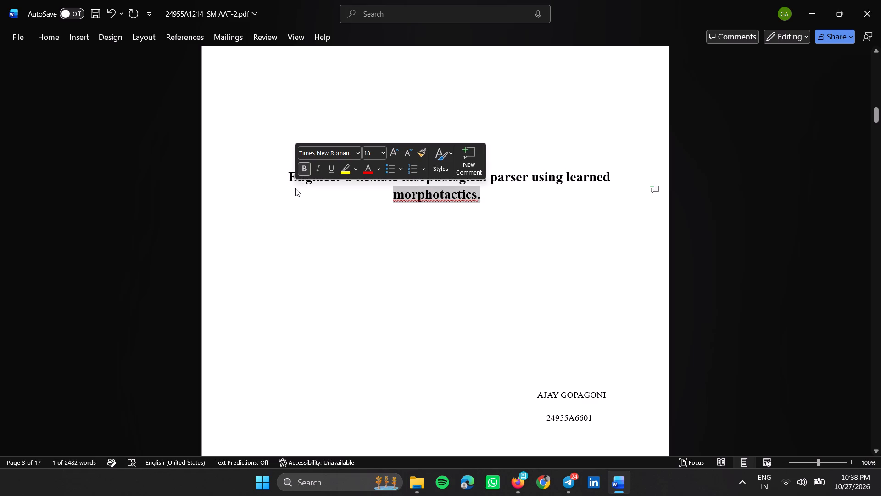
left_click(505, 190)
left_click_drag(505, 190, 279, 179)
key("shift+F3")
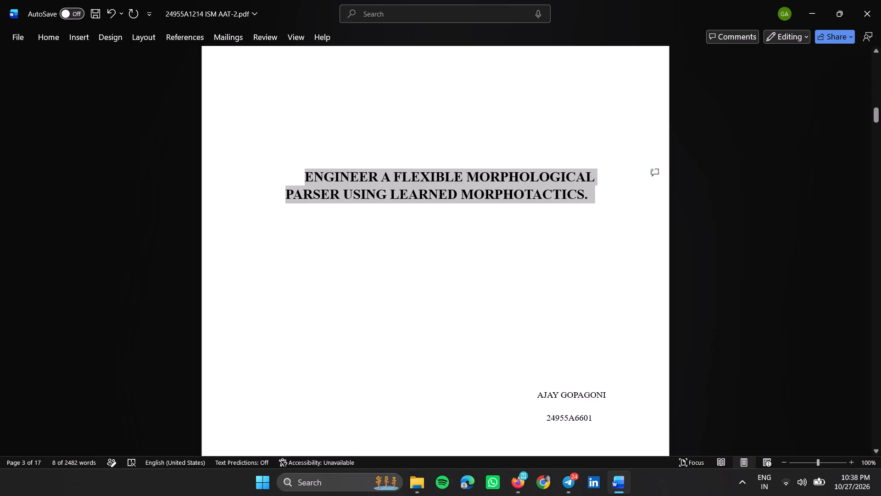
left_click(462, 234)
Copy the submission page content from "A Project Report submitted in" through "November, 2025" and paste it after the title page.
scroll(462, 234, "down", 1)
scroll(462, 234, "up", 1)
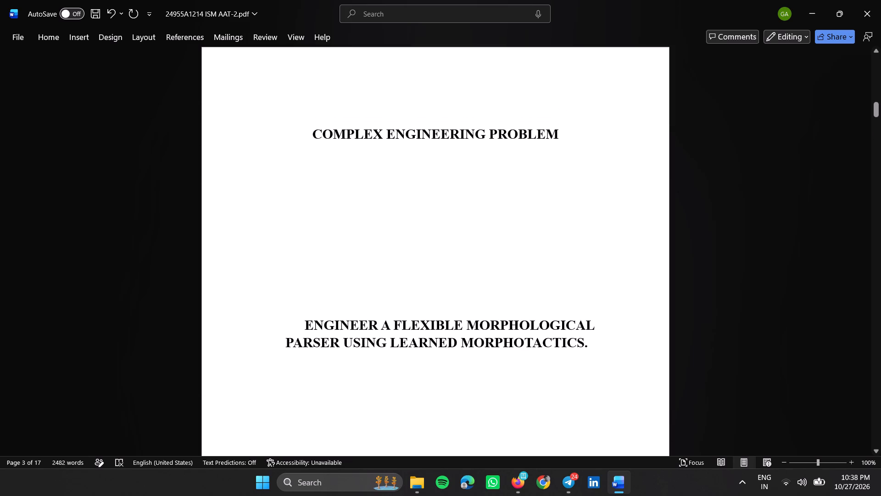
scroll(462, 234, "down", 2)
scroll(462, 234, "up", 1)
scroll(462, 234, "down", 1)
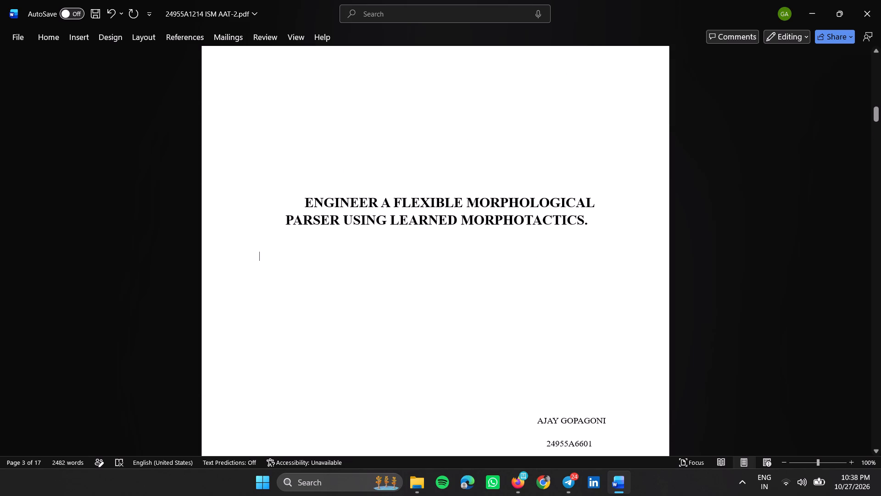
scroll(462, 234, "down", 7)
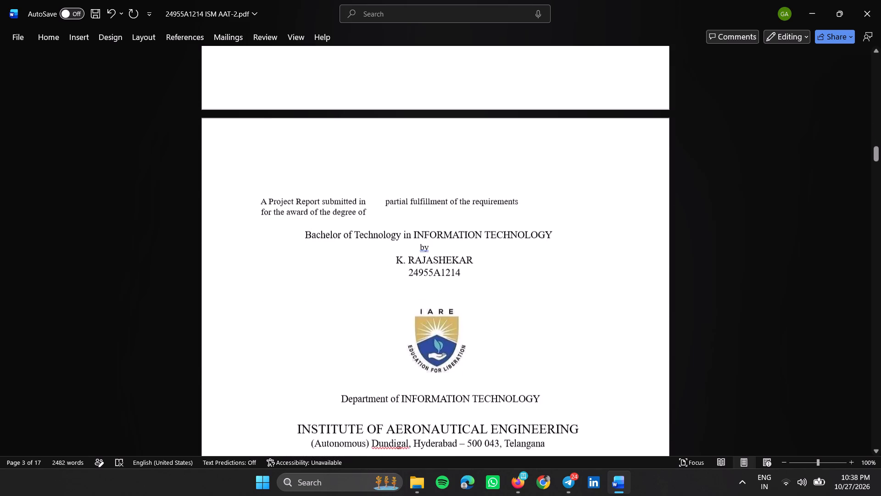
scroll(462, 234, "down", 2)
left_click_drag(480, 356, 291, 116)
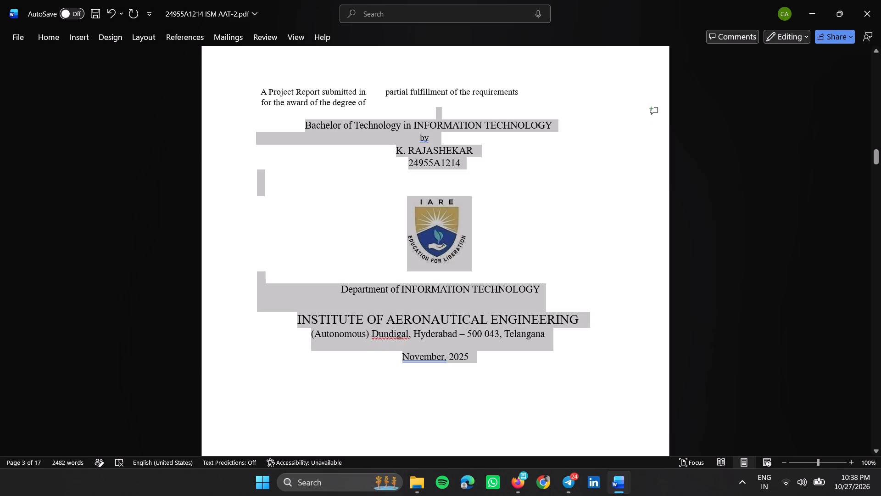
left_click_drag(291, 116, 254, 86)
key("ctrl+c")
scroll(254, 86, "up", 2)
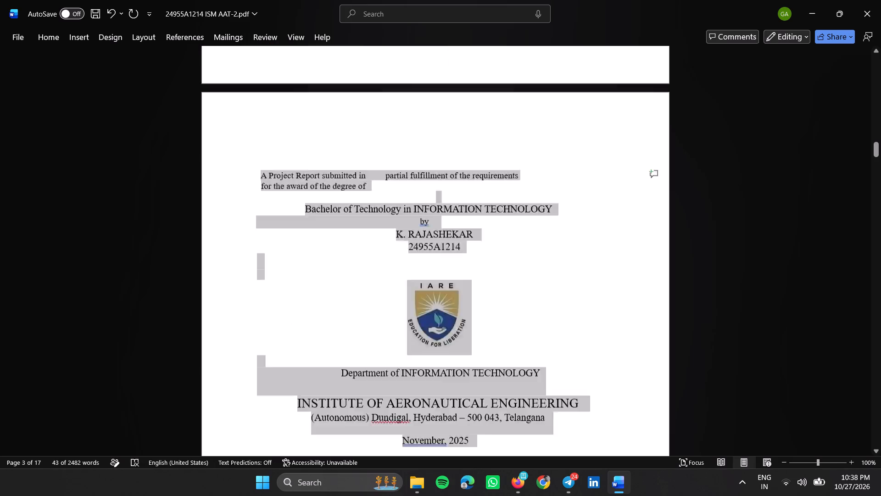
scroll(254, 86, "up", 3)
left_click(329, 339)
scroll(329, 339, "down", 2)
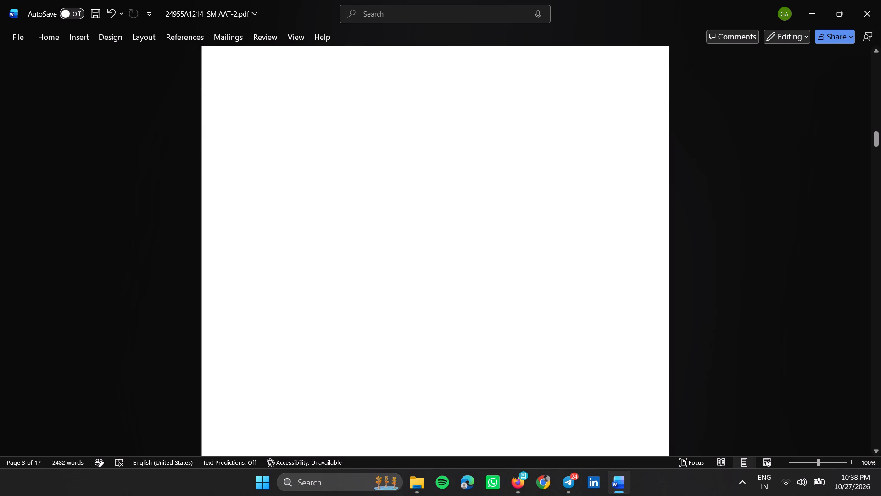
key("ctrl+v")
scroll(405, 398, "up", 2)
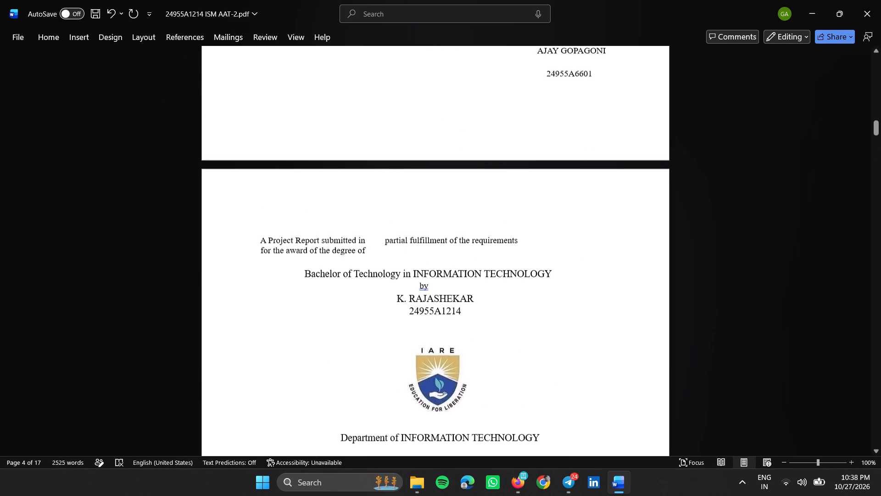
scroll(405, 398, "down", 1)
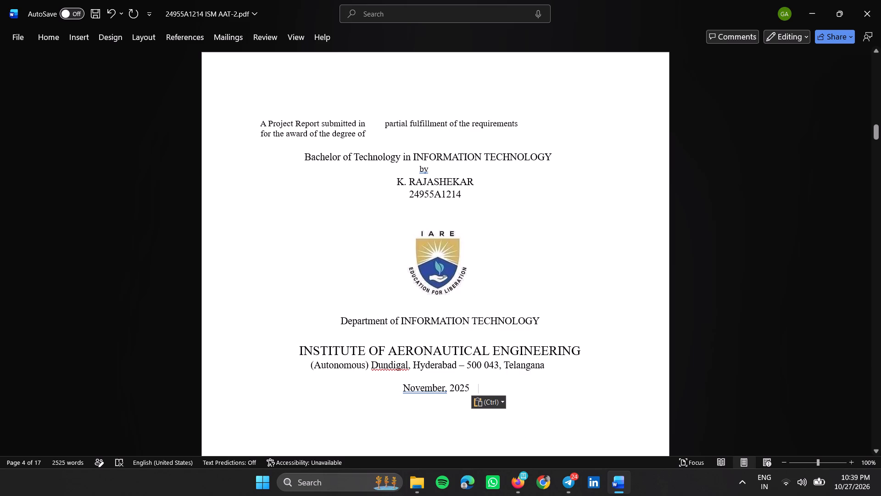
Switch to Firefox to check how the submission page is laid out in the original PDF, and return to Word.
left_click(263, 122)
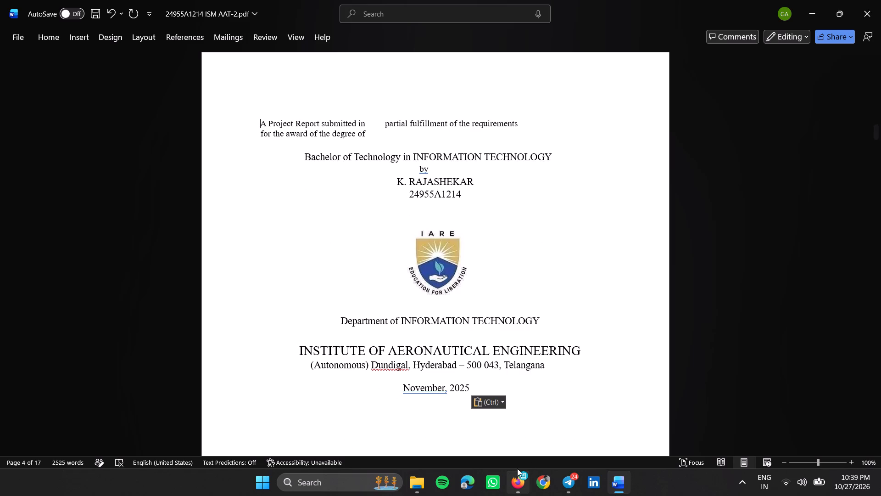
left_click(517, 468)
left_click(454, 0)
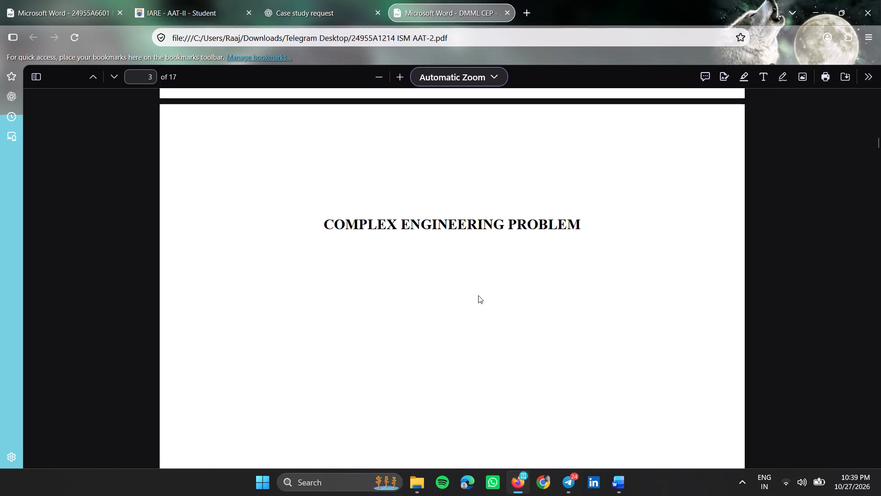
scroll(478, 295, "down", 11)
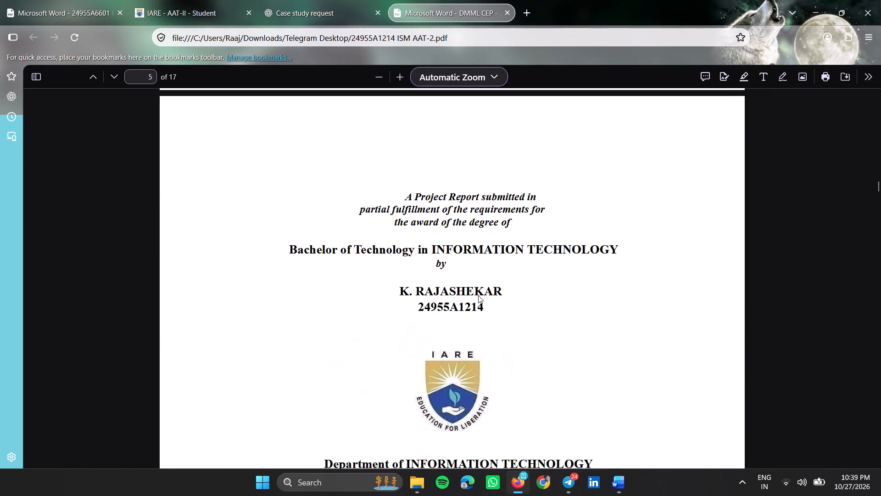
scroll(478, 295, "down", 2)
key("alt+Tab")
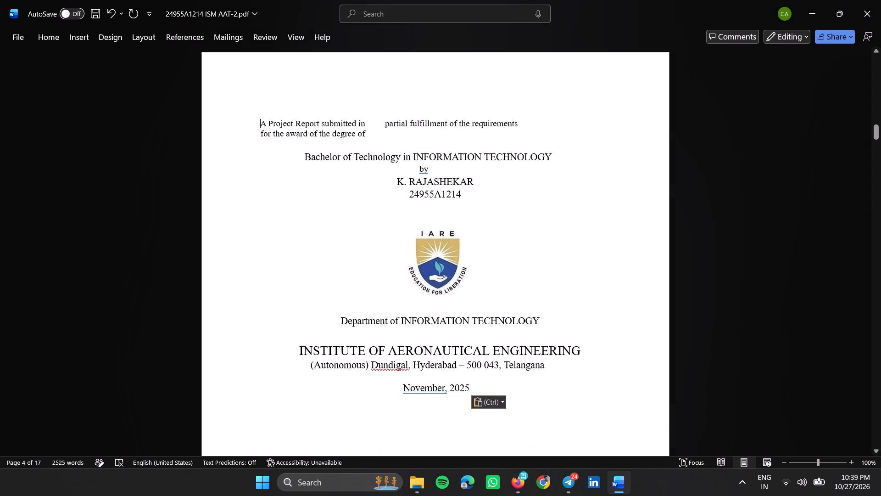
Indent the line "A Project Report submitted in" with leading spaces so it sits near the centre of the page.
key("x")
key("alt+Tab")
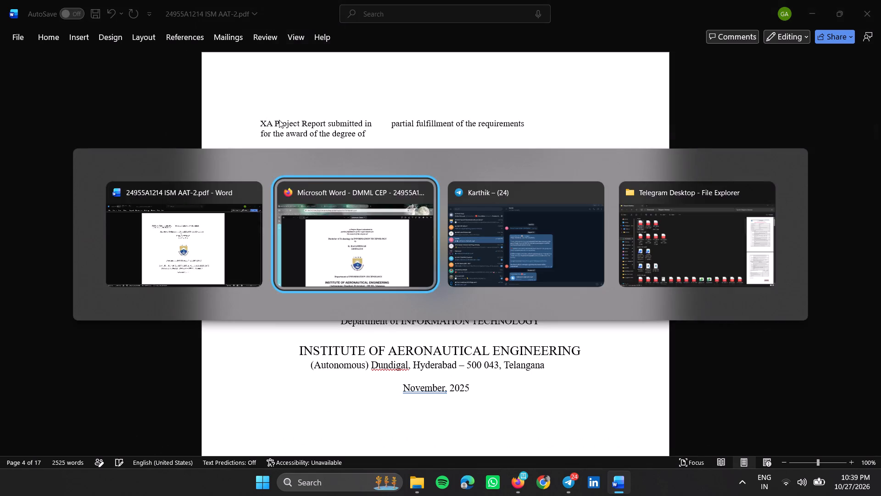
key("alt+Tab")
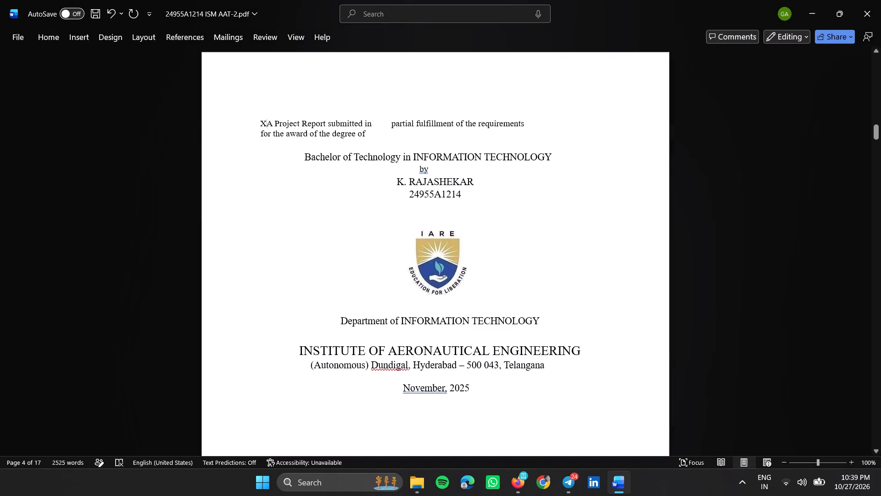
key("BackSpace")
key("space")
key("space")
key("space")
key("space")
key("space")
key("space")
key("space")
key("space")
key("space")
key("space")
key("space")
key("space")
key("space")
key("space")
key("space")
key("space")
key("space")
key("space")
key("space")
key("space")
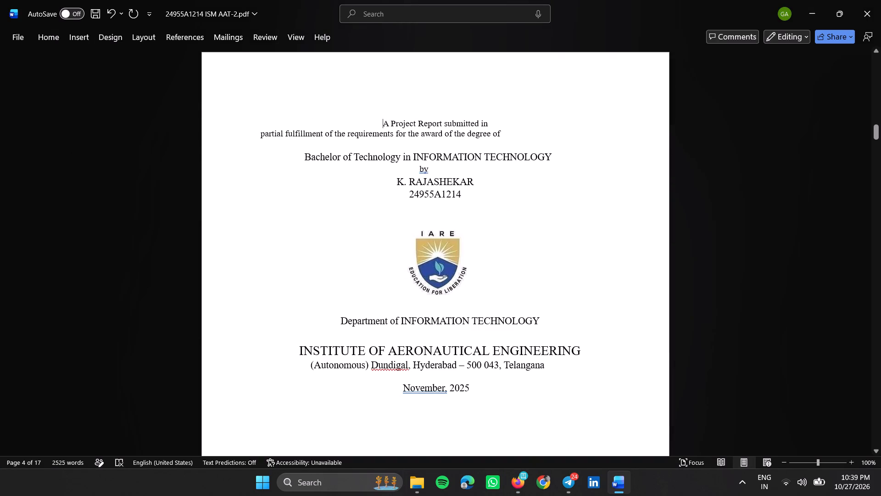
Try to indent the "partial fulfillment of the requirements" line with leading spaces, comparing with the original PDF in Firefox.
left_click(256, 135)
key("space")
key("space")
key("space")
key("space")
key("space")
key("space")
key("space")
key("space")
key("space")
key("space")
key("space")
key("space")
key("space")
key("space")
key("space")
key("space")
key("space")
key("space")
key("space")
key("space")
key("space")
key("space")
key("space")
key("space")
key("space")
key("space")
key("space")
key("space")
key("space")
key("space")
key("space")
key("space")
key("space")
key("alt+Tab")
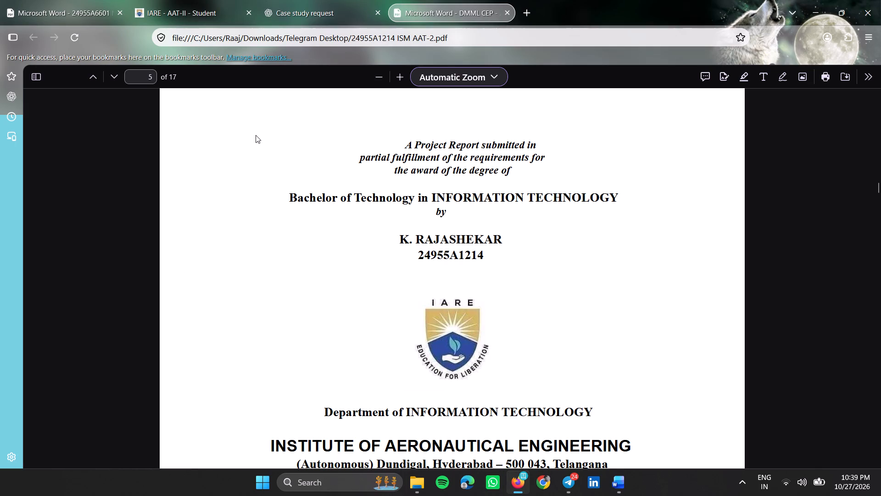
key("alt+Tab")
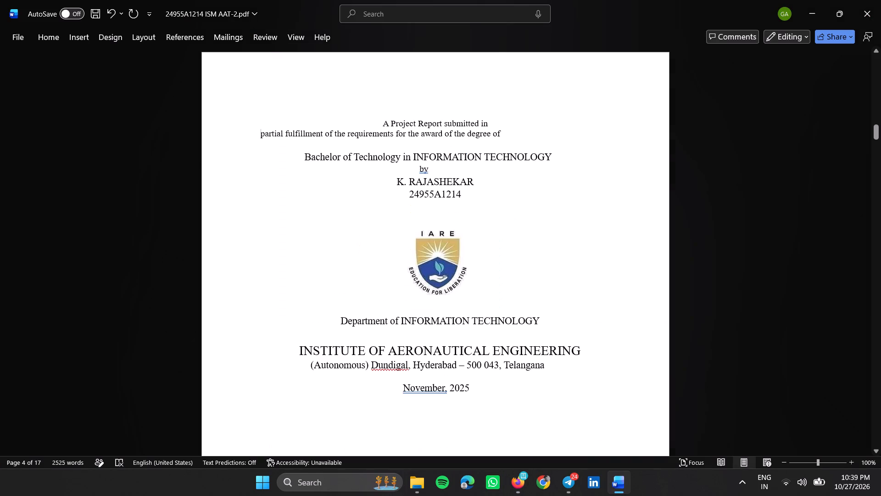
Enter filler "SASBHBSKDBKDFKFKFK" before "partial fulfillment", trim it to "SASBHBSKDBK", add spaces before its final K, and compare with the PDF in Firefox.
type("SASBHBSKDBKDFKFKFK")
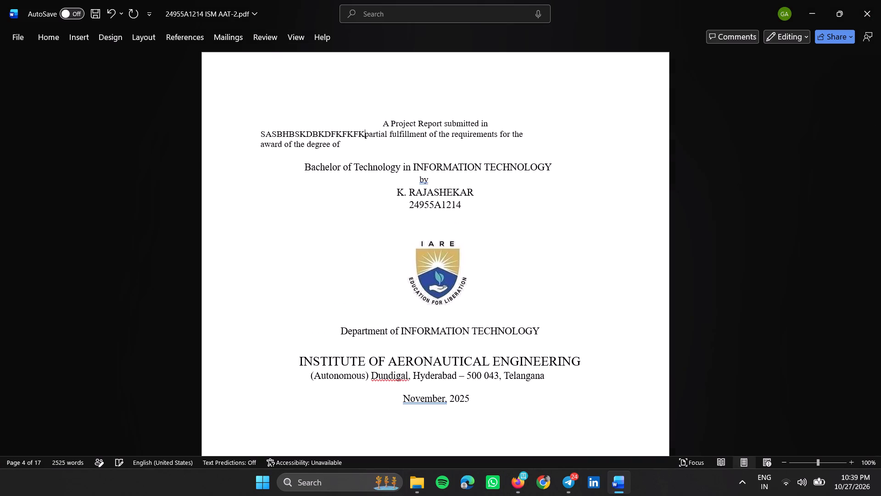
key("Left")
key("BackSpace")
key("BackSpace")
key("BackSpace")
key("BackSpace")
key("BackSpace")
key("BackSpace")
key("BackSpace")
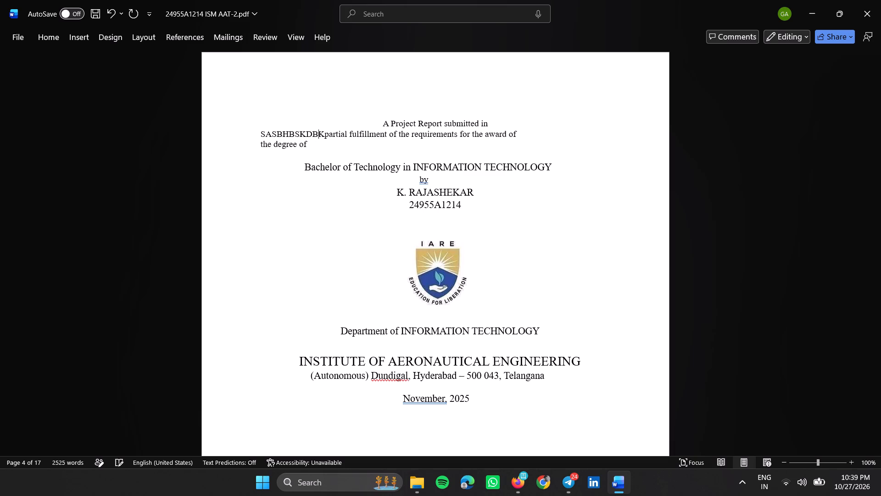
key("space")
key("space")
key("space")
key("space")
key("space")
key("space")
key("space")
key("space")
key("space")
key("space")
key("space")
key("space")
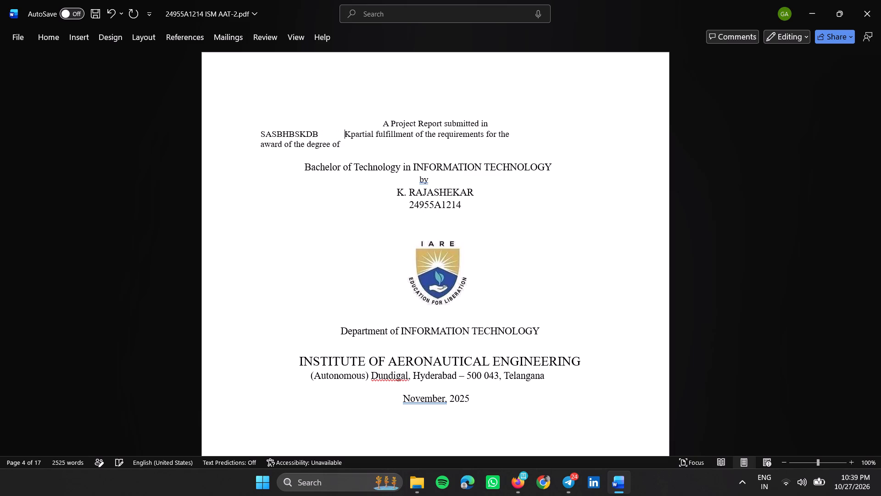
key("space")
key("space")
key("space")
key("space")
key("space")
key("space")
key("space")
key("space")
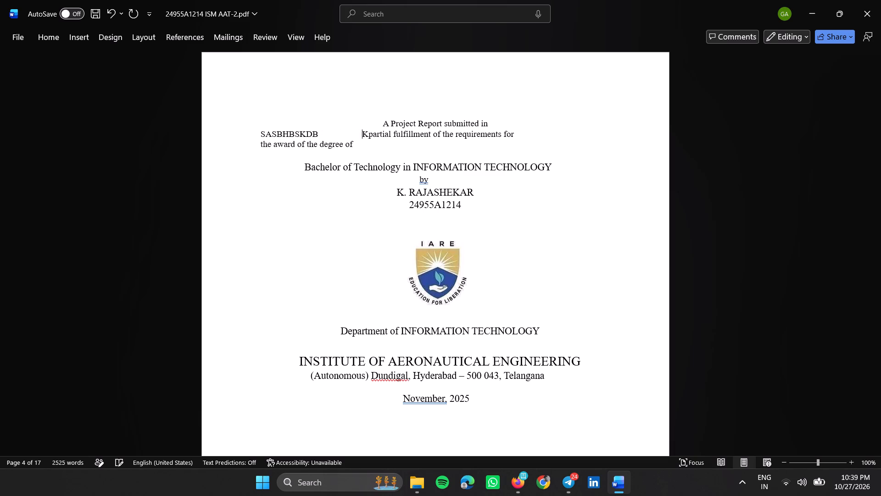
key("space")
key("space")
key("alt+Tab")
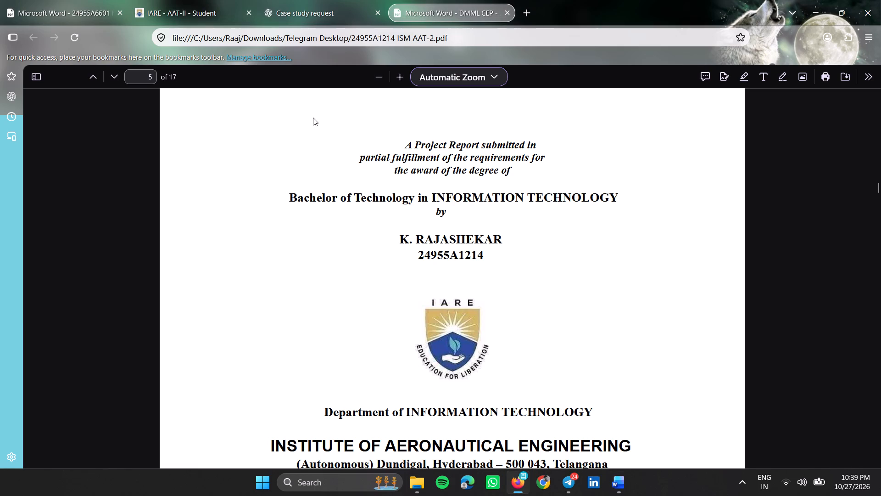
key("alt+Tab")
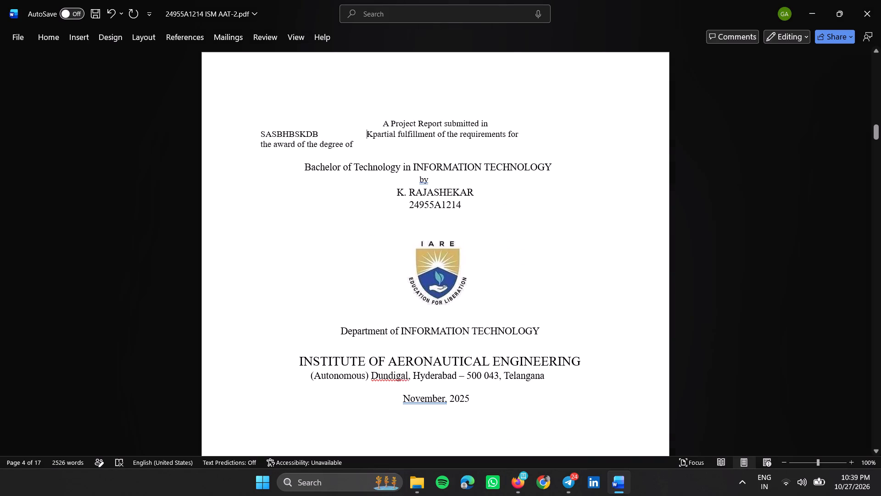
Trim the filler "SASBHBSKDB" before "Kpartial fulfillment" to just S and B, and add spaces between the two letters.
left_click(315, 129)
key("BackSpace")
key("BackSpace")
key("BackSpace")
key("BackSpace")
key("BackSpace")
key("BackSpace")
key("BackSpace")
key("BackSpace")
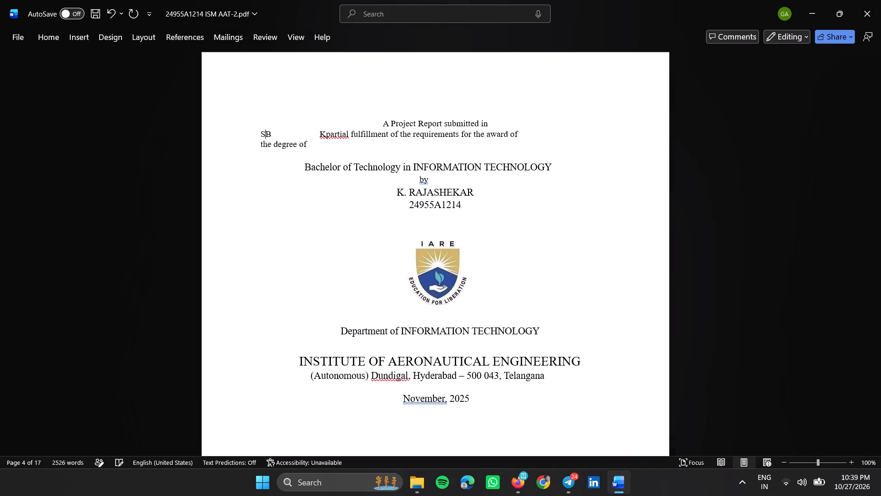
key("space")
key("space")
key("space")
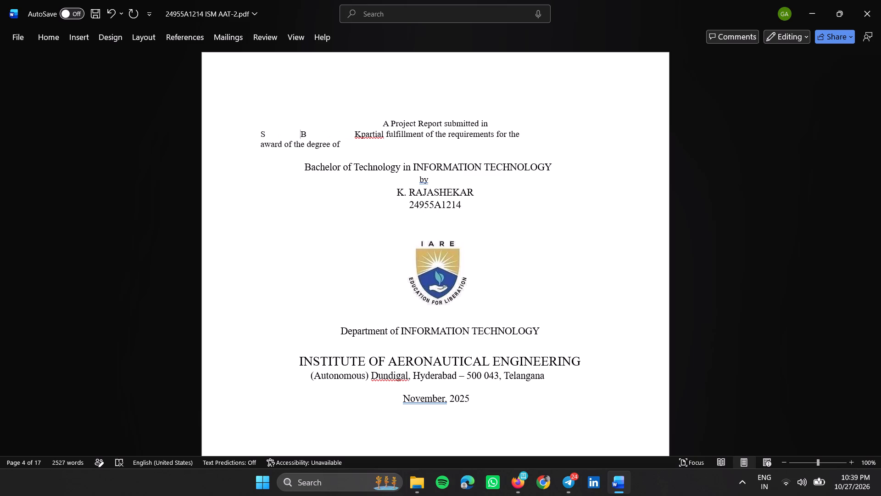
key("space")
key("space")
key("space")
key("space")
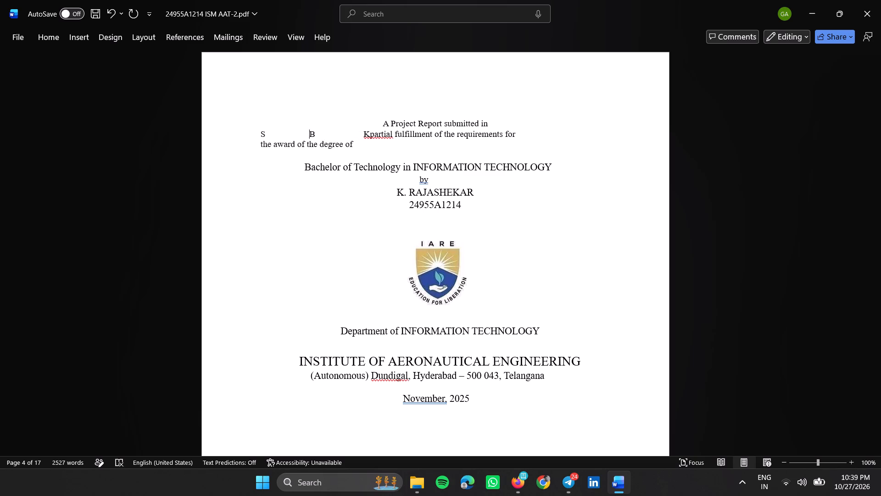
Delete the filler letter S at the start of the "partial fulfillment" line.
key("Left")
key("Left")
key("Left")
key("Left")
key("Left")
key("Left")
key("Left")
key("Left")
key("Left")
key("Left")
key("Left")
key("Left")
key("Left")
key("Left")
key("Left")
key("Left")
key("Left")
key("Left")
key("Left")
key("Left")
key("BackSpace")
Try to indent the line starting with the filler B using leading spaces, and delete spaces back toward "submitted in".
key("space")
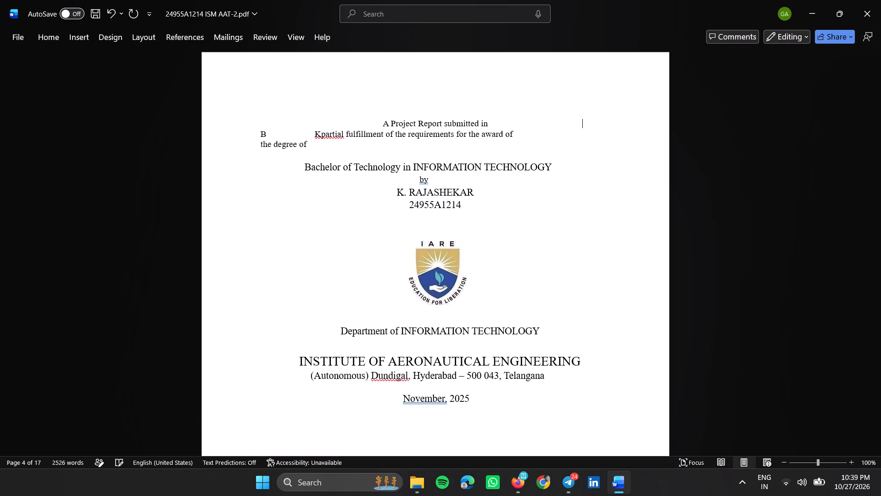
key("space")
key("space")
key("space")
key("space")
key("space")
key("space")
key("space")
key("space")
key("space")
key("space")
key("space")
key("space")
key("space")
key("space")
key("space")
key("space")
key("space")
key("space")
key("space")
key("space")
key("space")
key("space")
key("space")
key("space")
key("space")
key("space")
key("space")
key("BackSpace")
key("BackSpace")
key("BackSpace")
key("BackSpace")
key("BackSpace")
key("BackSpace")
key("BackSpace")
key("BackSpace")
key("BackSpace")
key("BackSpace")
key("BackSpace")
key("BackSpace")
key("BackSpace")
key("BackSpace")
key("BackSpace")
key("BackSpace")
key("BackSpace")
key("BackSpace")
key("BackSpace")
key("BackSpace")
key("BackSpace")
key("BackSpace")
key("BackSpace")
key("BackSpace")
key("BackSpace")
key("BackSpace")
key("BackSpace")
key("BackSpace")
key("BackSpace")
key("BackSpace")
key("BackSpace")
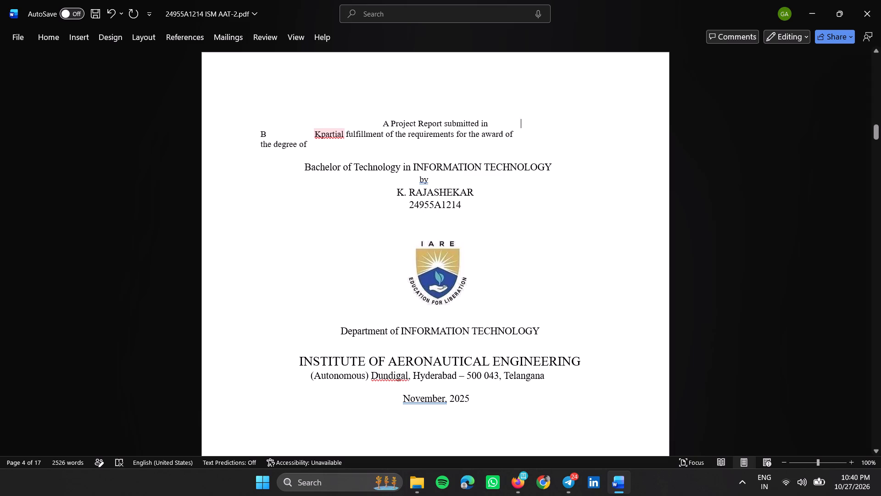
Replace the stray K in "Kpartial" with a space.
left_click(318, 131)
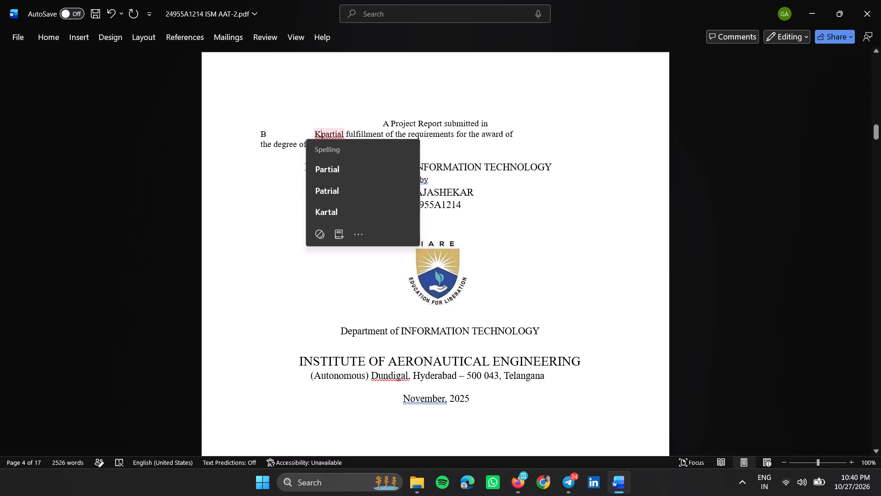
key("BackSpace")
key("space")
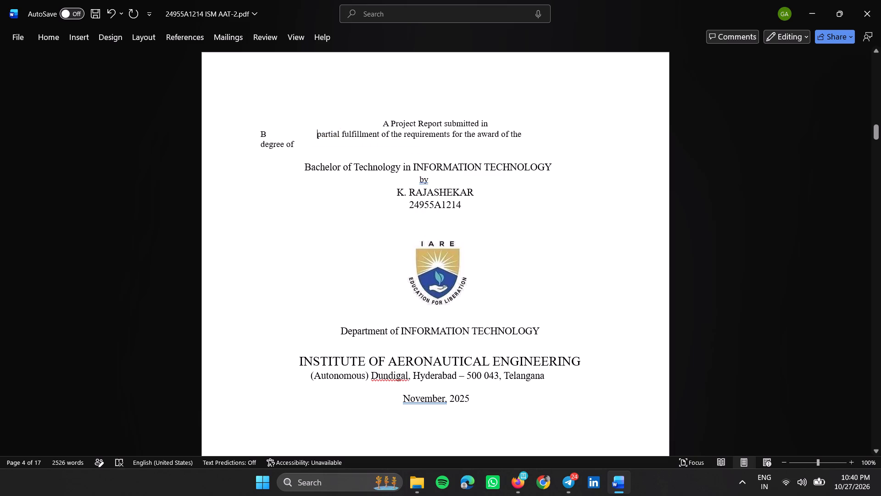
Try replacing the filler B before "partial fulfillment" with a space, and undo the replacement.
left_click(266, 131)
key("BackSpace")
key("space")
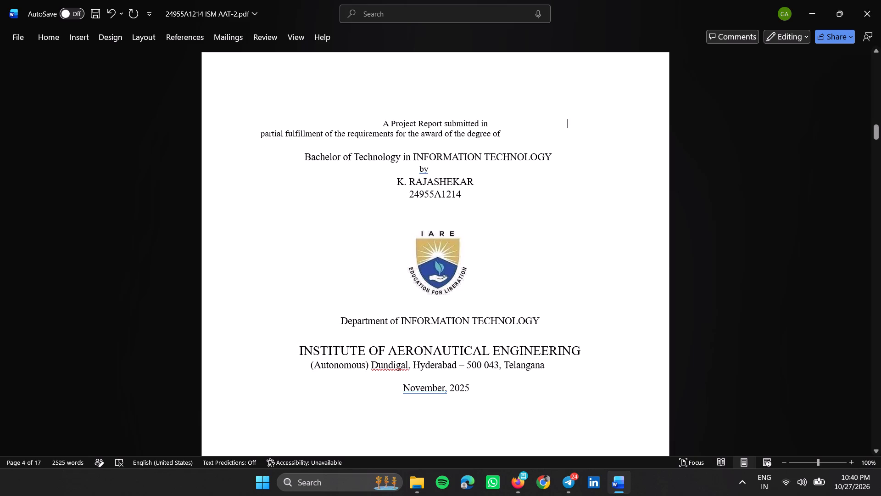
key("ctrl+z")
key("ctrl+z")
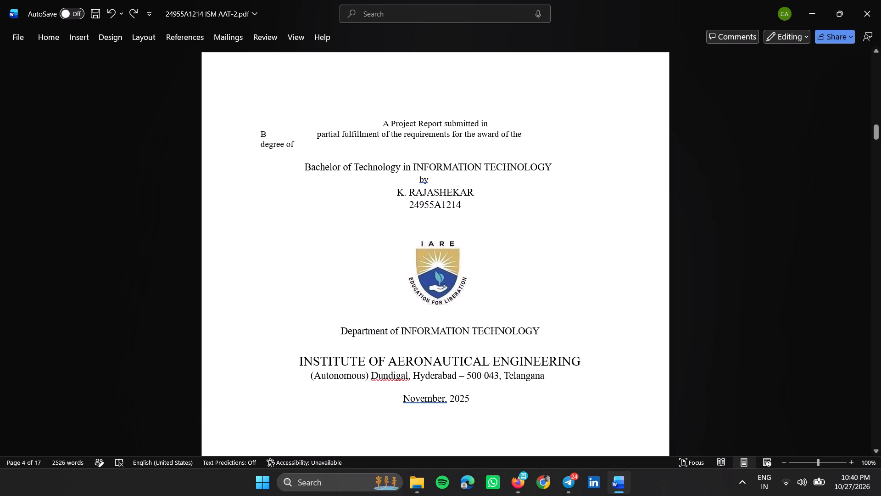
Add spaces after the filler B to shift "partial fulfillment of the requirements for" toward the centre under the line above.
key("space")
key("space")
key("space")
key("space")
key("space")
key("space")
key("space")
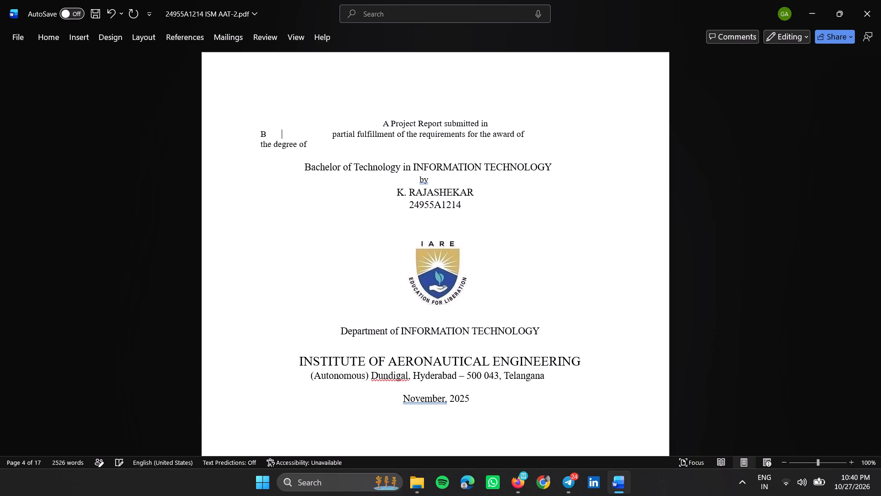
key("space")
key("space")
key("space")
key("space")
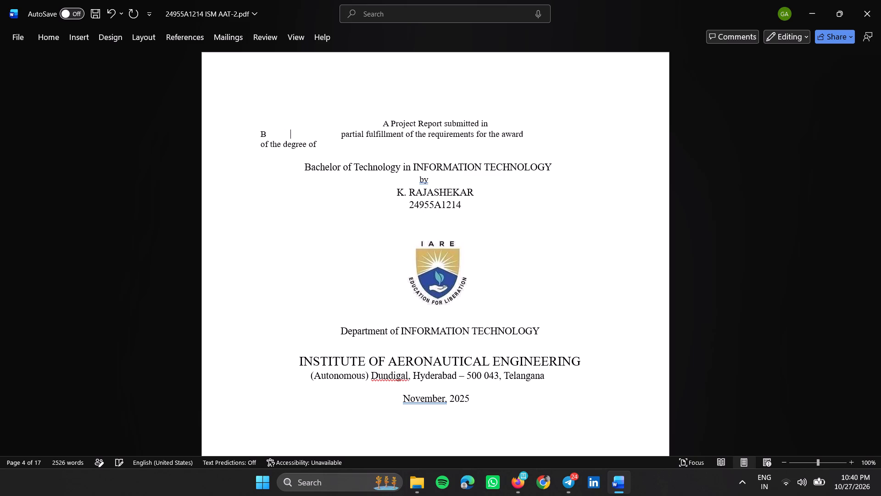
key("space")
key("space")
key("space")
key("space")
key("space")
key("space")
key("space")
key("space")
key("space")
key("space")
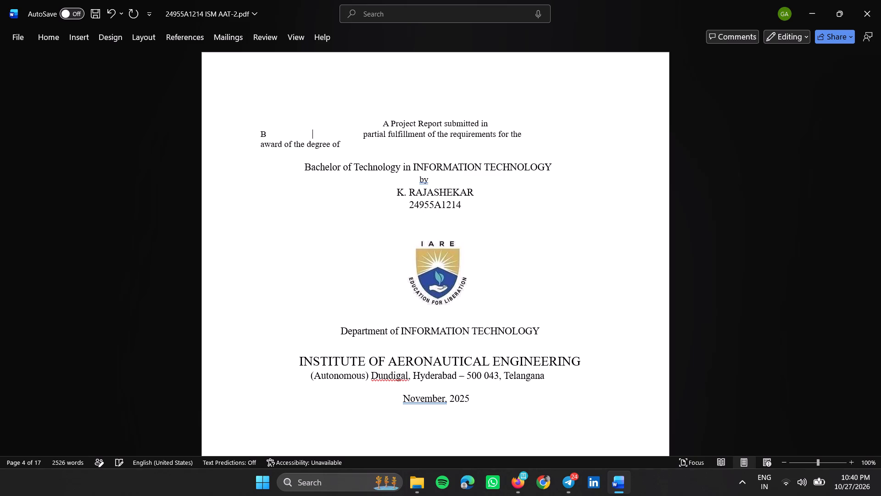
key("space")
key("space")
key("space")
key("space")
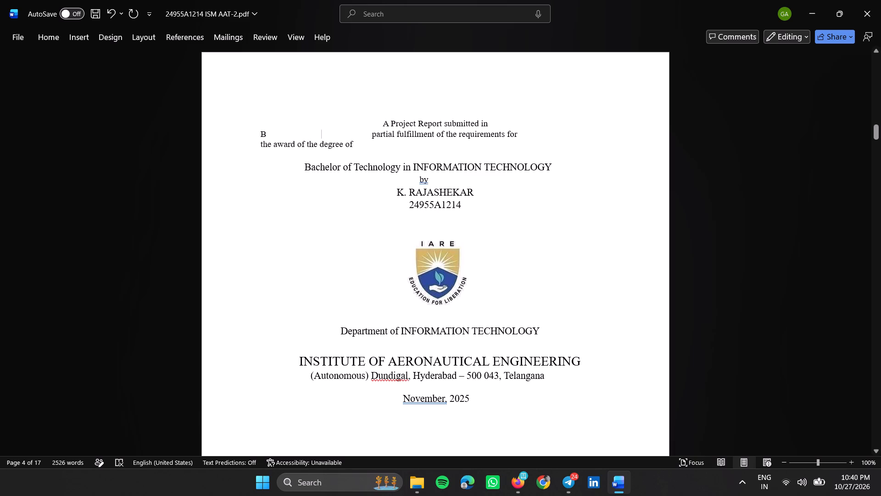
Replace the filler B and its trailing spaces with the letter F followed by spaces that bring "partial fulfillment" near the centre.
double_click(263, 133)
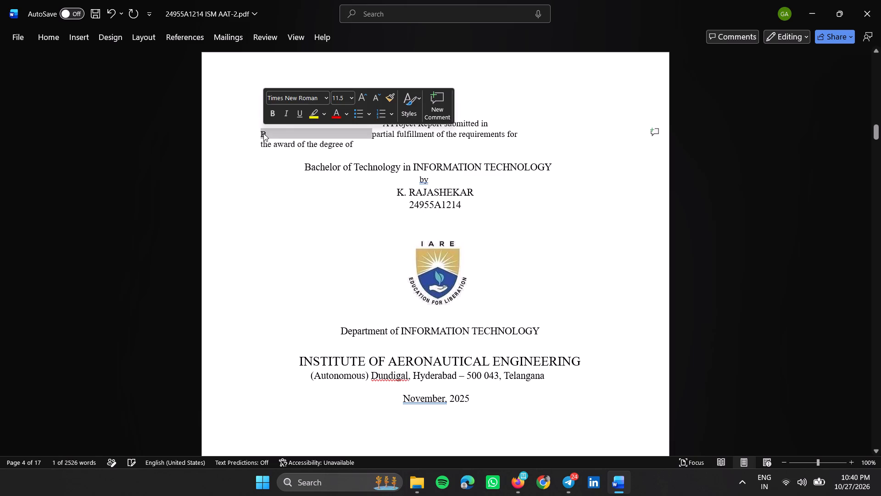
key("BackSpace")
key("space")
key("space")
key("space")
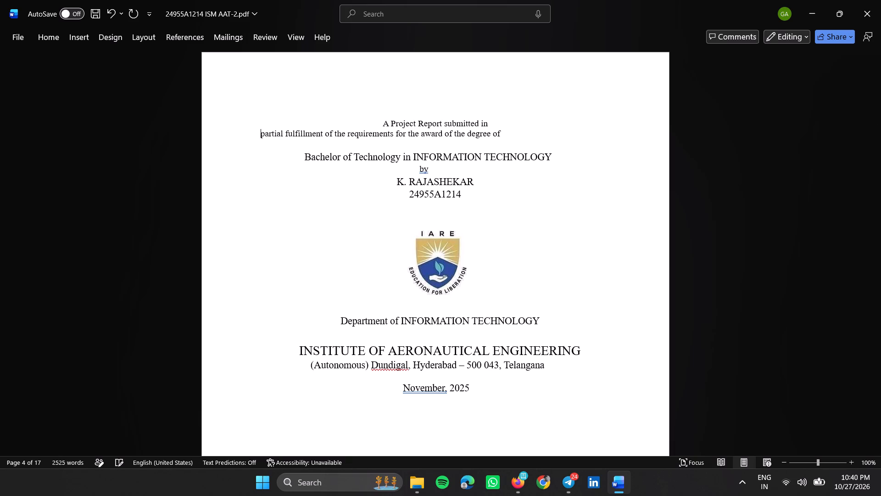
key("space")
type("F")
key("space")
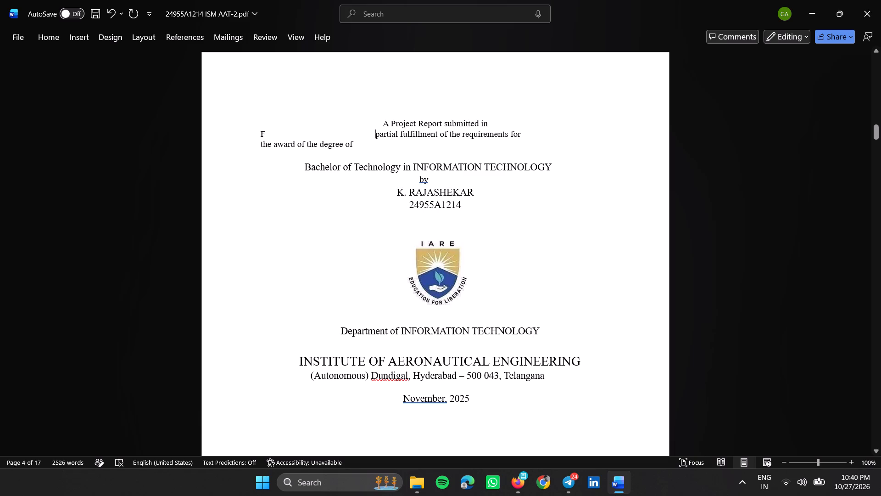
Try to indent the line starting with the filler F by adding spaces before the letter.
left_click(262, 135)
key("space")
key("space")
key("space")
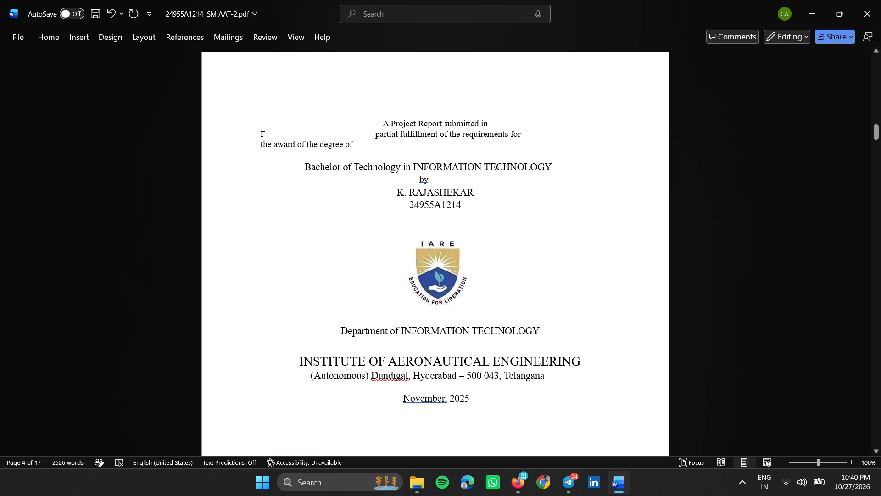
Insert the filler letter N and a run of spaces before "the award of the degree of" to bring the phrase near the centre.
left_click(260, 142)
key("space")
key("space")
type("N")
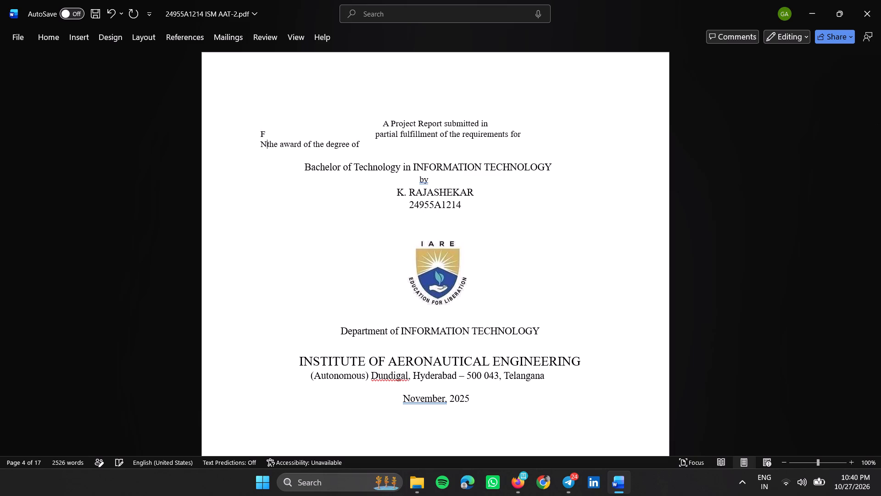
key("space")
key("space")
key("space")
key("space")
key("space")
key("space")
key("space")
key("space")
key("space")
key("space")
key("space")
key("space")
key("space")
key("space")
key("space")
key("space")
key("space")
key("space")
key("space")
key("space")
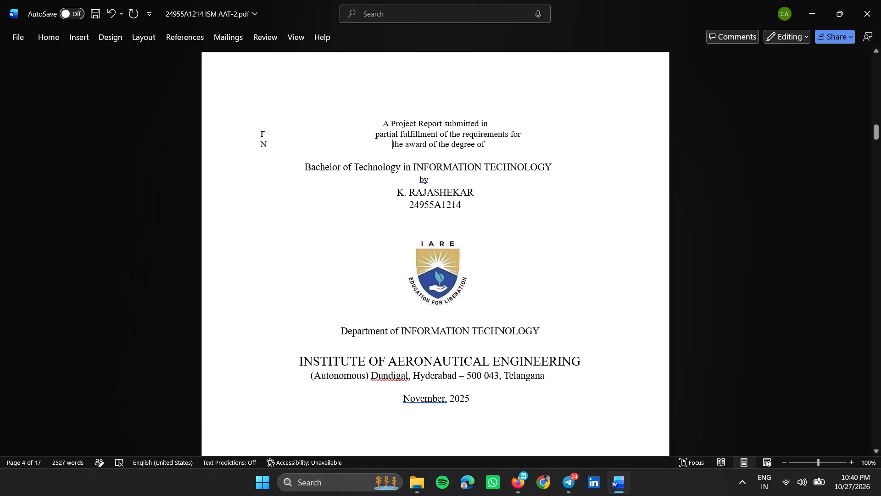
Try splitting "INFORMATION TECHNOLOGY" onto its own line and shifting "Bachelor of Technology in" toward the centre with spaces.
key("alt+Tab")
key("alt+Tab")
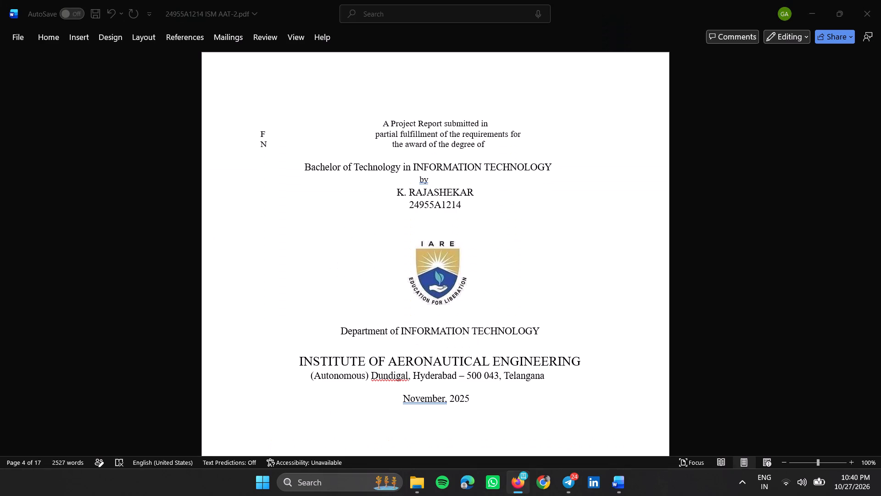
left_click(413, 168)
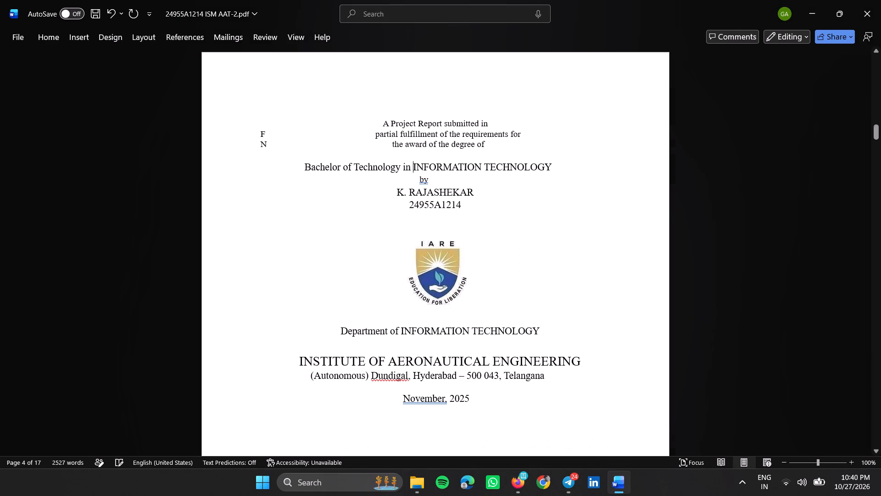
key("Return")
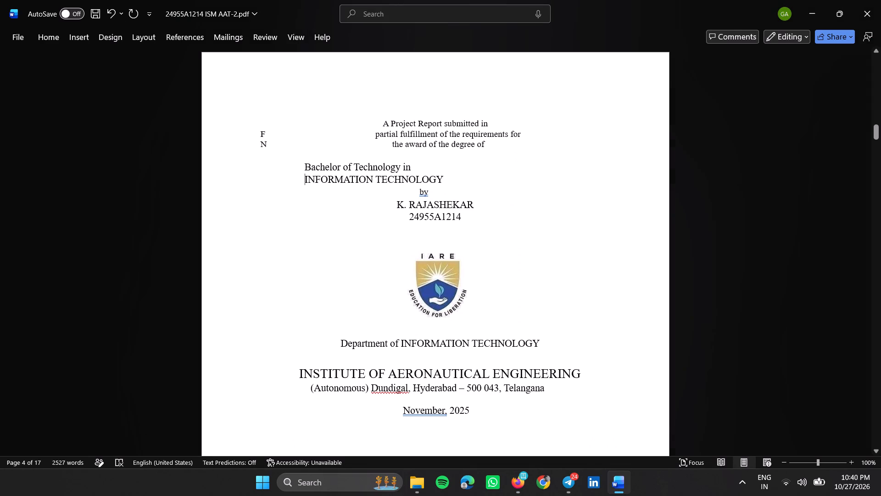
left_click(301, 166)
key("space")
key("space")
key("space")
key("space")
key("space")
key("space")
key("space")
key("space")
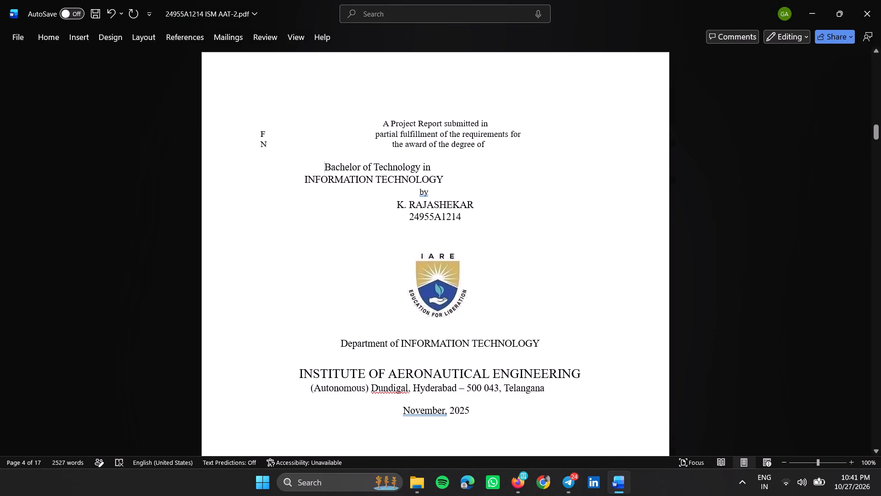
Undo the line split, spacing and filler-letter edits, going back to before the morphological parser title was added.
key("ctrl+z")
key("ctrl+z")
key("ctrl+z")
key("ctrl+z")
key("ctrl+z")
key("ctrl+z")
key("ctrl+z")
key("ctrl+z")
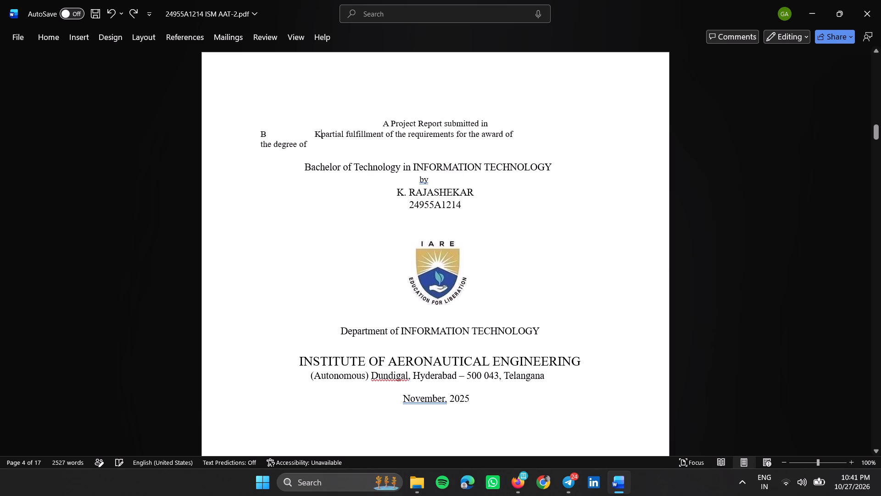
key("ctrl+z")
key("ctrl+z")
key("ctrl+z")
key("ctrl+z")
key("ctrl+z")
key("ctrl+z")
key("ctrl+z")
key("ctrl+z")
key("ctrl+z")
key("ctrl+z")
key("ctrl+z")
key("ctrl+z")
key("ctrl+z")
key("ctrl+z")
key("ctrl+z")
key("ctrl+z")
key("ctrl+z")
key("ctrl+z")
key("ctrl+z")
key("ctrl+z")
key("ctrl+z")
key("ctrl+z")
key("ctrl+z")
key("ctrl+z")
key("ctrl+z")
key("ctrl+z")
key("ctrl+z")
key("ctrl+z")
key("ctrl+z")
key("ctrl+z")
key("ctrl+z")
key("ctrl+z")
key("ctrl+z")
key("ctrl+z")
key("ctrl+z")
key("ctrl+z")
key("ctrl+z")
key("ctrl+z")
key("ctrl+z")
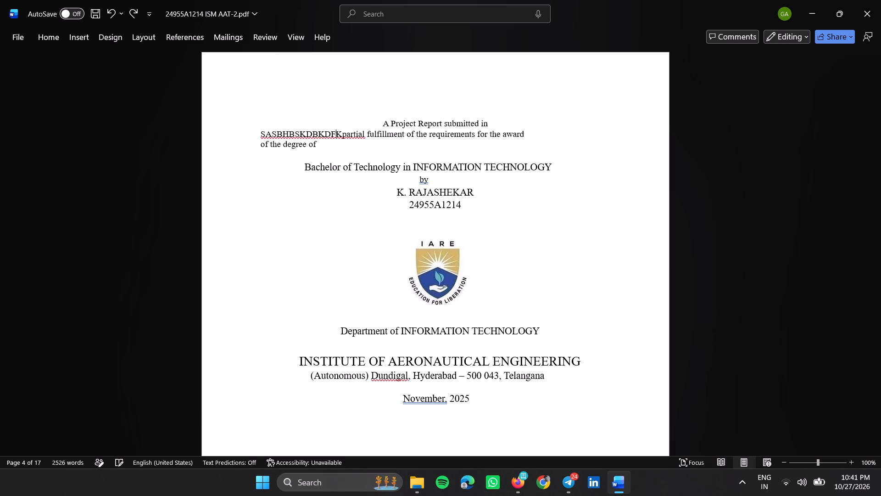
key("ctrl+z")
key("ctrl+z")
key("ctrl+z")
key("ctrl+z")
key("ctrl+z")
key("ctrl+z")
key("ctrl+z")
key("ctrl+z")
key("ctrl+z")
key("ctrl+z")
key("ctrl+z")
key("ctrl+z")
key("ctrl+z")
key("ctrl+z")
key("ctrl+z")
key("ctrl+z")
key("ctrl+z")
key("ctrl+z")
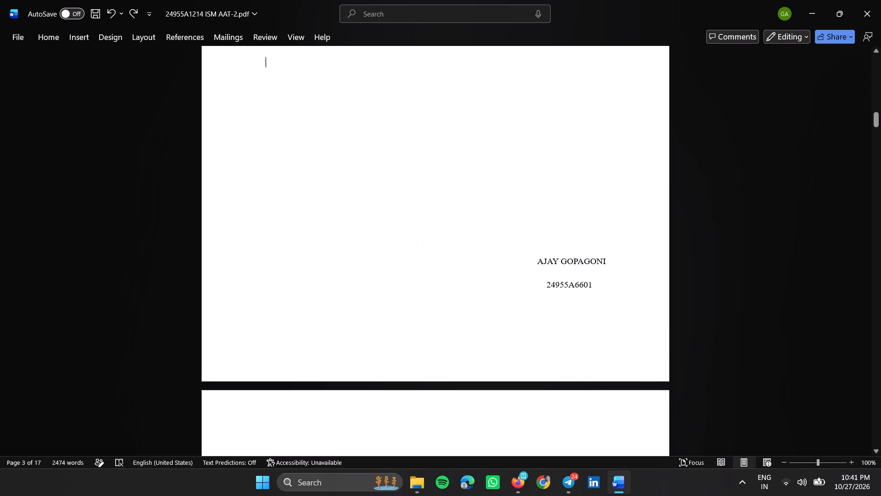
Redo the edits through the centred "A Project Report submitted in" line, leaving out the filler letters before "partial fulfillment".
scroll(367, 143, "up", 3)
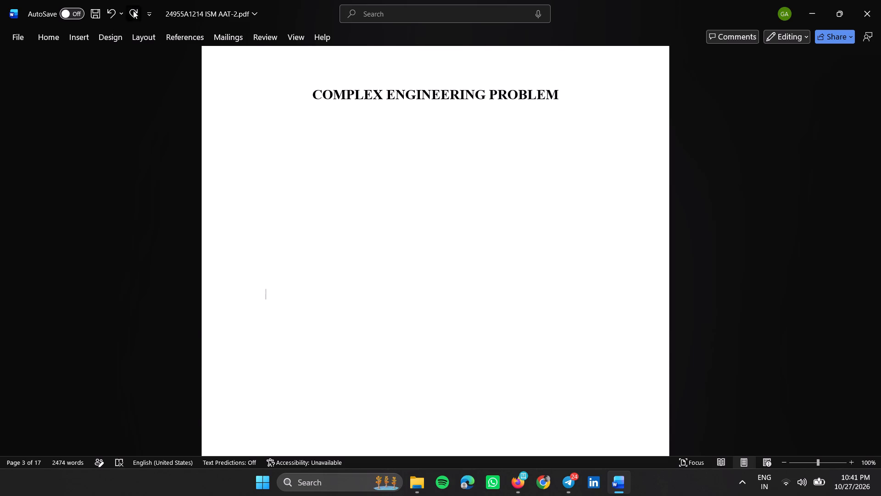
triple_click(133, 11)
triple_click(133, 11)
triple_click(133, 11)
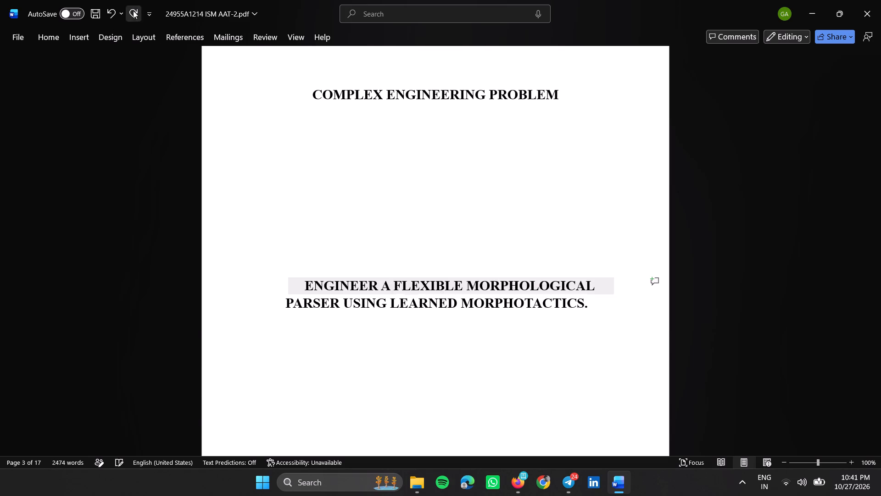
triple_click(133, 11)
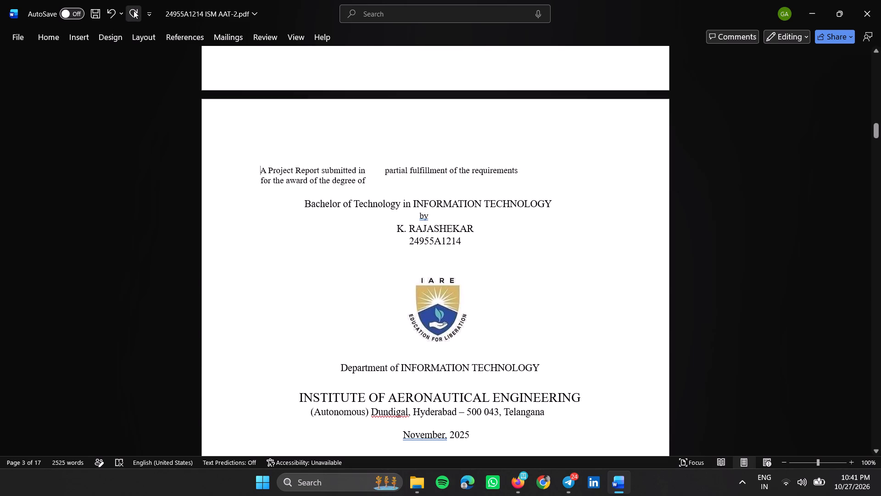
left_click(134, 11)
left_click(134, 11)
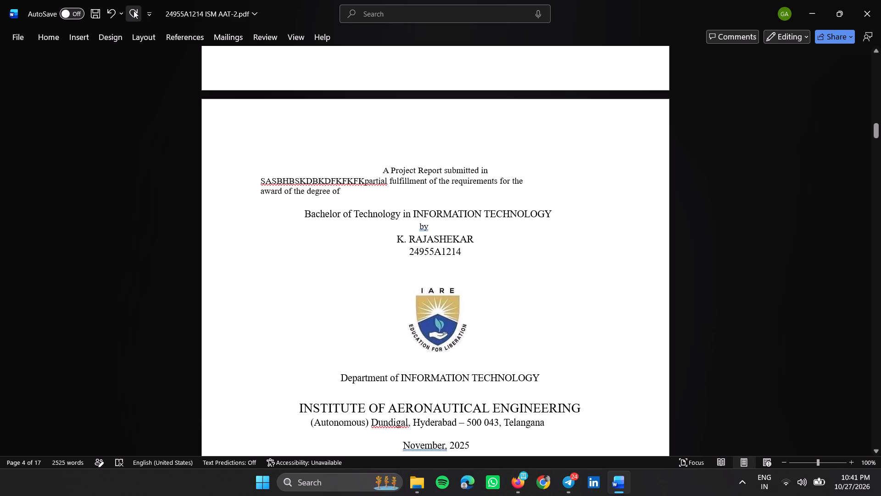
left_click(110, 10)
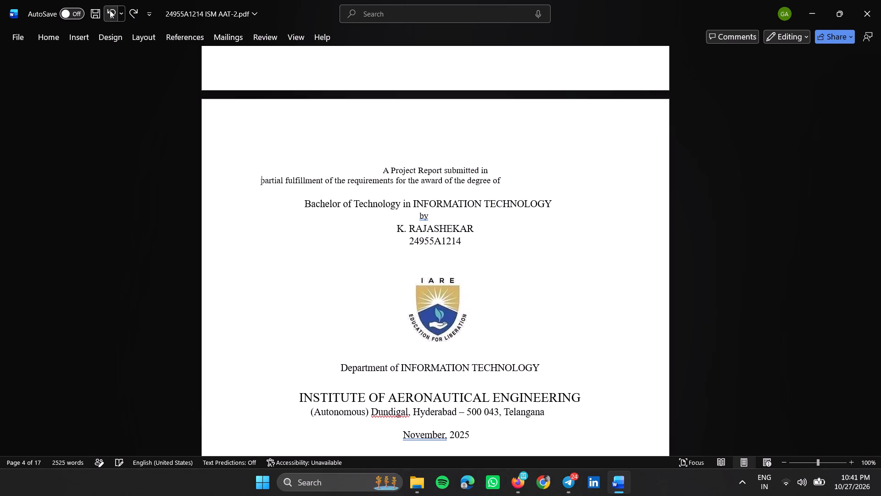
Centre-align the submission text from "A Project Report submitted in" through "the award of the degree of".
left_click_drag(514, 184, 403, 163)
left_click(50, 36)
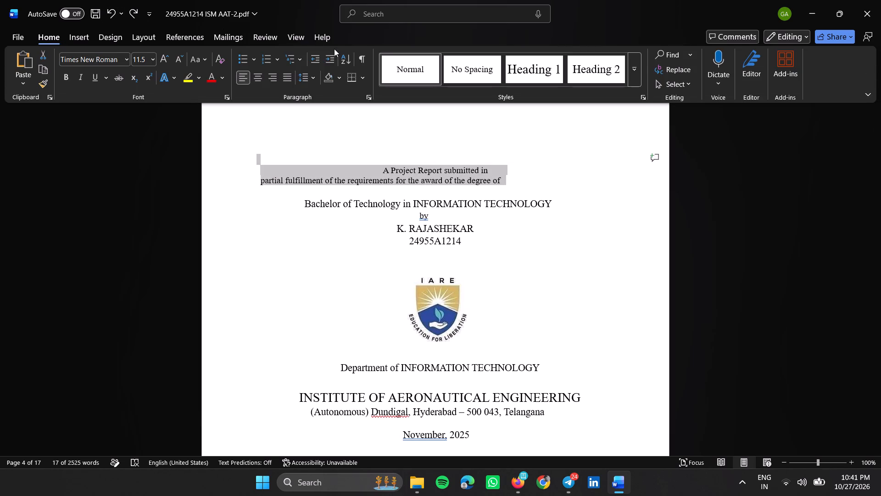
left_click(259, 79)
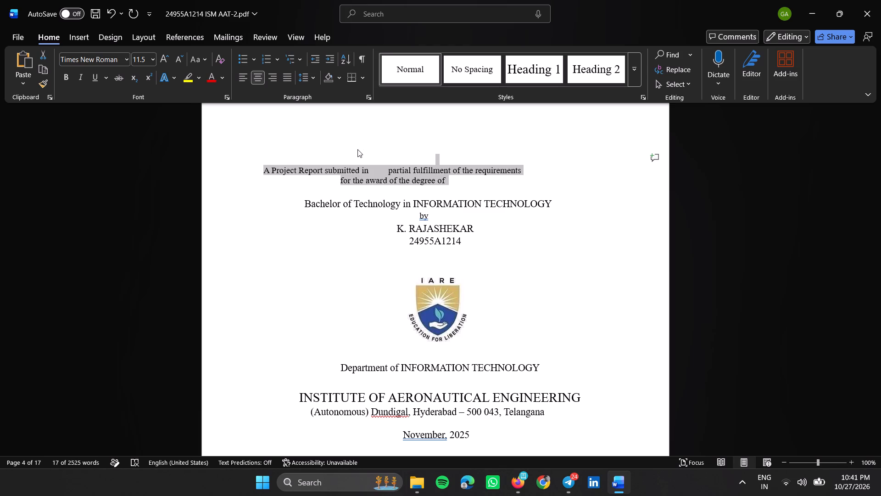
Add spaces before "A Project Report submitted in" until "partial fulfillment" wraps onto the line below.
left_click(264, 164)
left_click(265, 169)
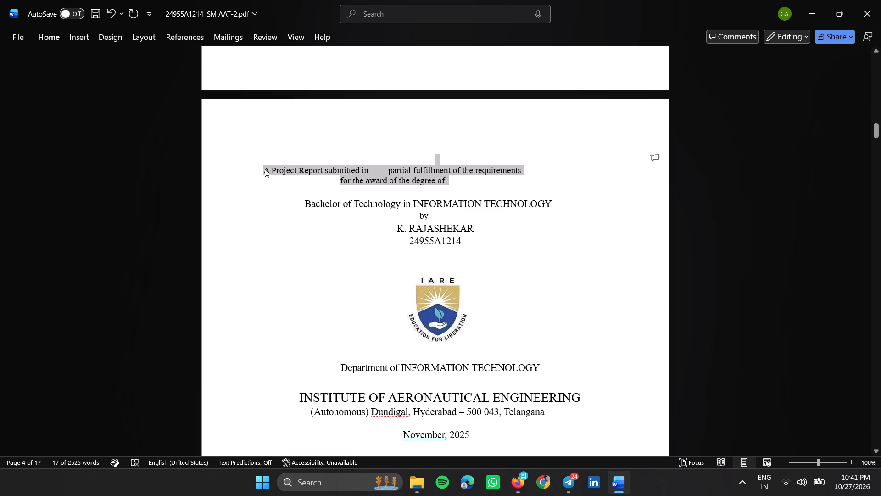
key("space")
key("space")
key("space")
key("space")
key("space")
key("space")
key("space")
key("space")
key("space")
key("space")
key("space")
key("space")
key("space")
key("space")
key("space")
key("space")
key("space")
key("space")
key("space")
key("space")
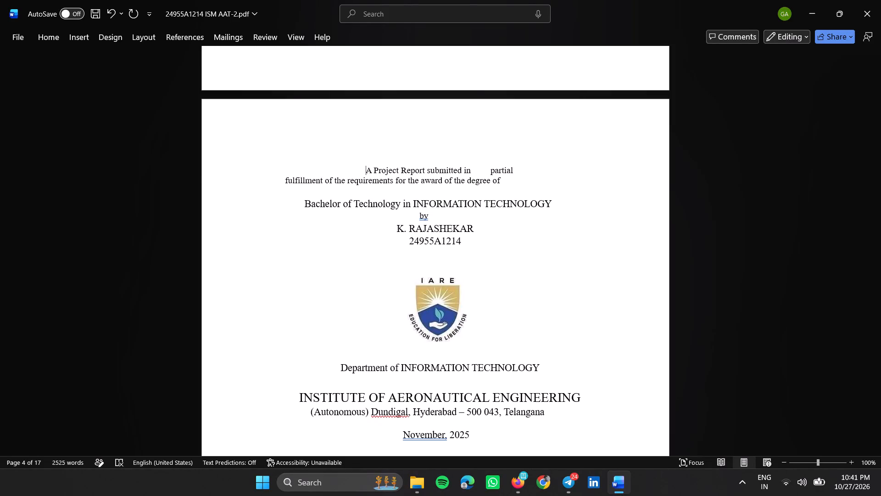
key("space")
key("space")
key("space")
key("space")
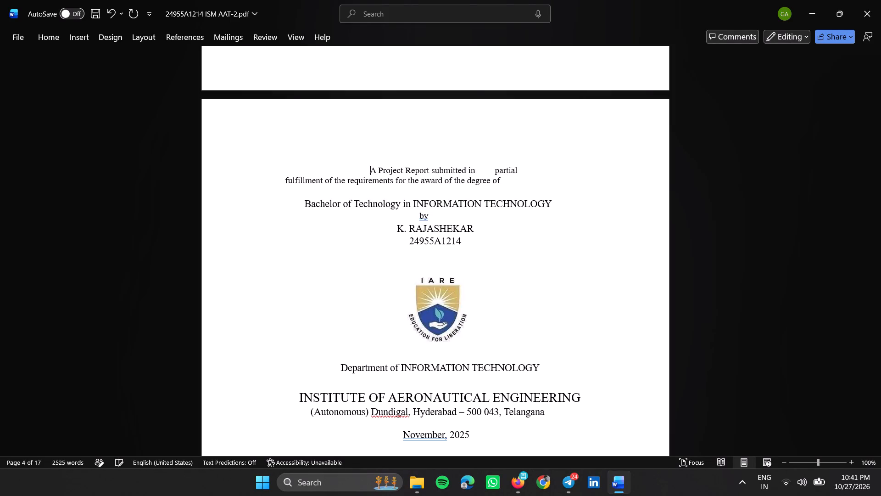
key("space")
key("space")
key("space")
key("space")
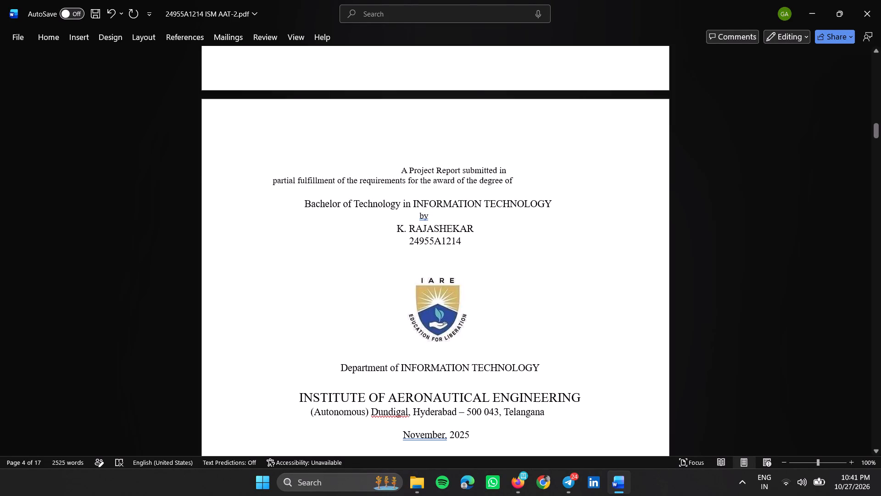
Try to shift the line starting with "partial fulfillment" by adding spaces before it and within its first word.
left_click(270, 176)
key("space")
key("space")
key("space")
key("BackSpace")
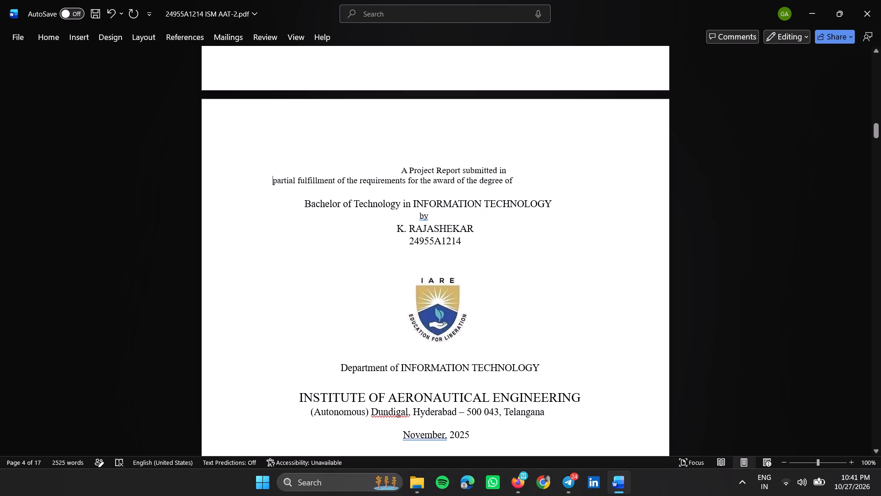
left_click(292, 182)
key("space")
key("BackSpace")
Break the line before "the award of the degree of" so that the phrase sits on its own line.
left_click(419, 176)
key("Return")
Right-align the three submission lines from "A Project Report submitted in" through "the award of the degree of".
left_click_drag(449, 190, 396, 169)
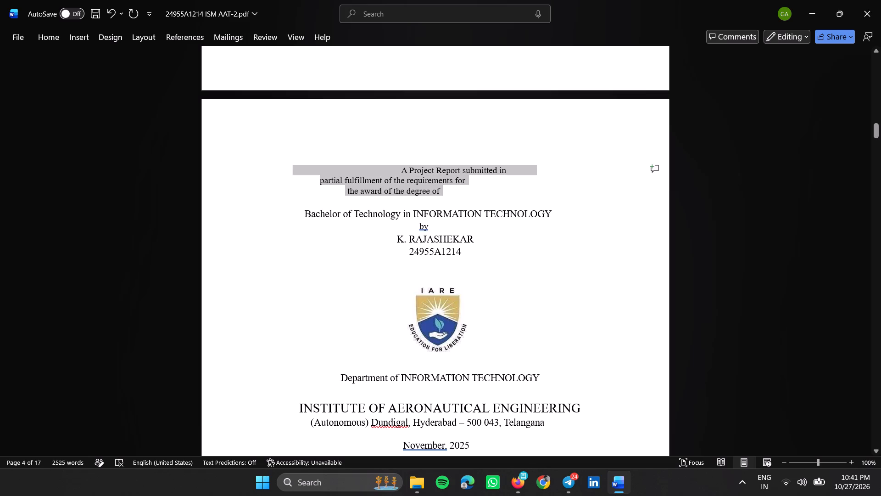
left_click_drag(396, 169, 335, 163)
left_click(56, 34)
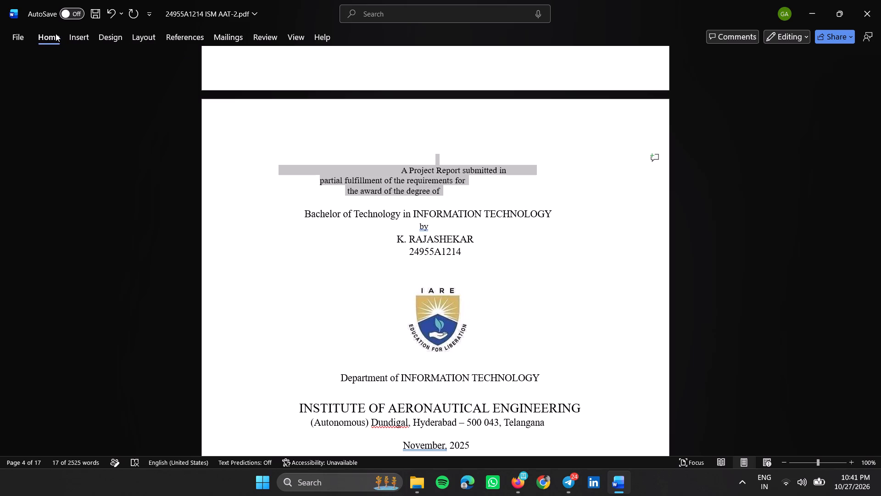
left_click(276, 77)
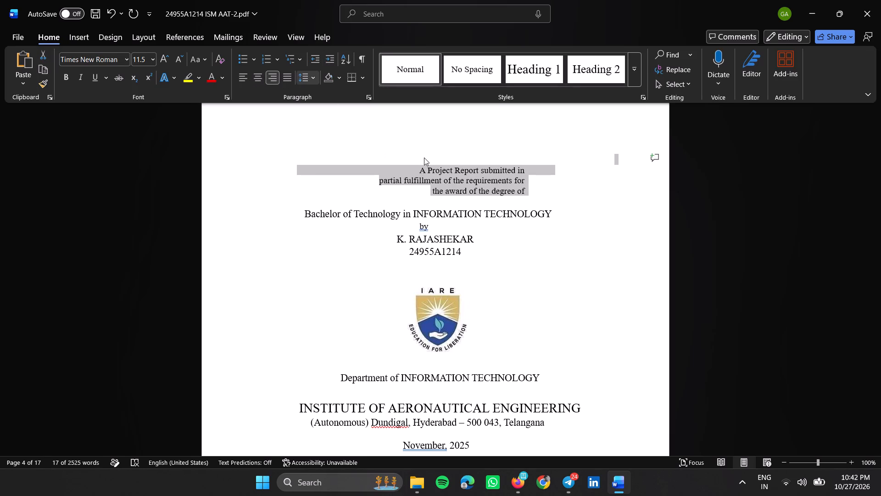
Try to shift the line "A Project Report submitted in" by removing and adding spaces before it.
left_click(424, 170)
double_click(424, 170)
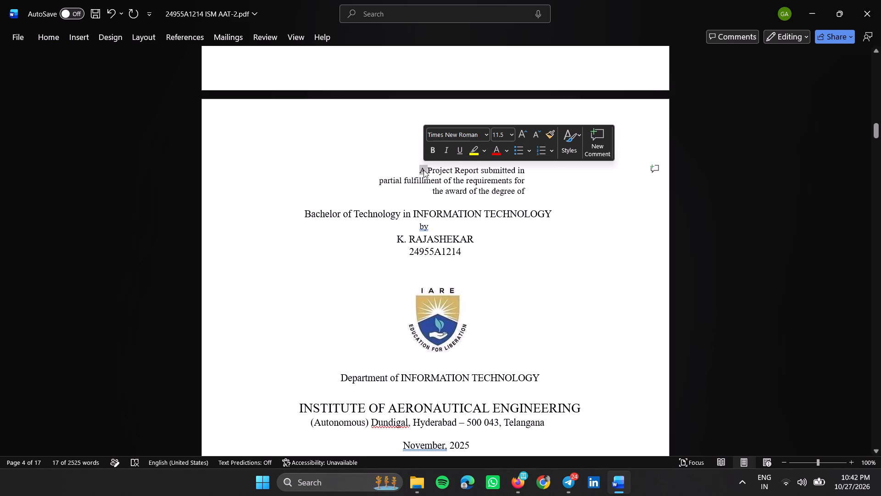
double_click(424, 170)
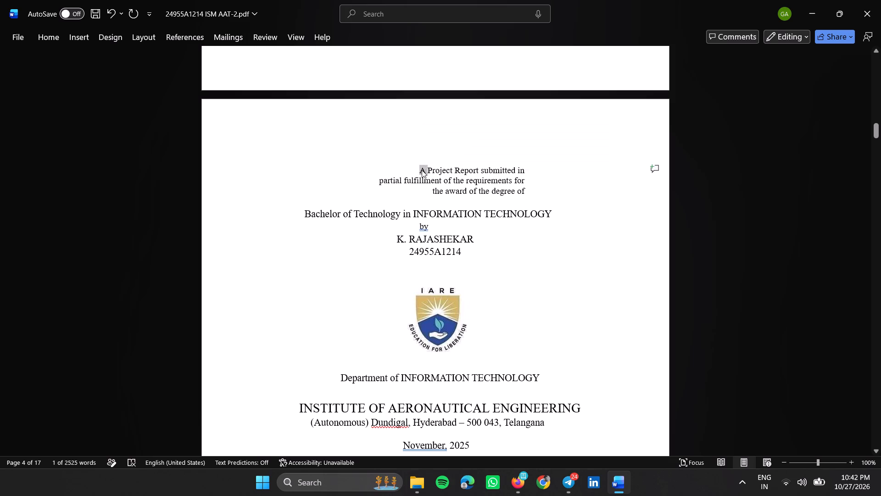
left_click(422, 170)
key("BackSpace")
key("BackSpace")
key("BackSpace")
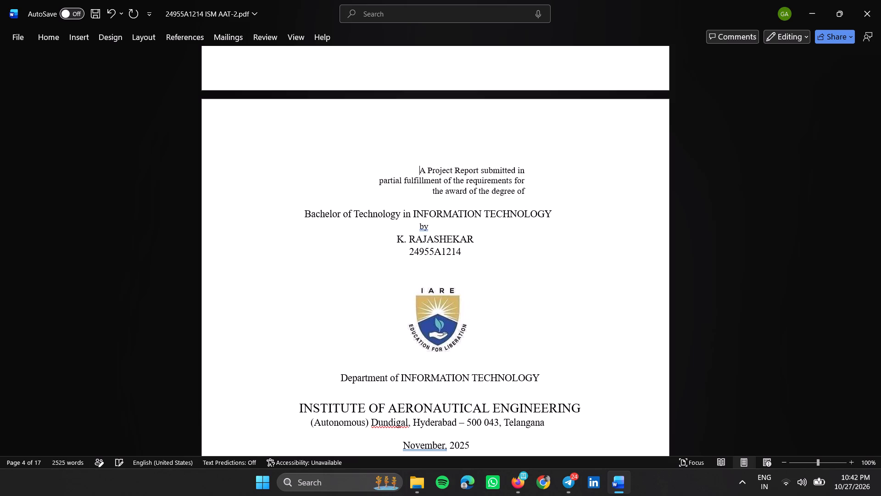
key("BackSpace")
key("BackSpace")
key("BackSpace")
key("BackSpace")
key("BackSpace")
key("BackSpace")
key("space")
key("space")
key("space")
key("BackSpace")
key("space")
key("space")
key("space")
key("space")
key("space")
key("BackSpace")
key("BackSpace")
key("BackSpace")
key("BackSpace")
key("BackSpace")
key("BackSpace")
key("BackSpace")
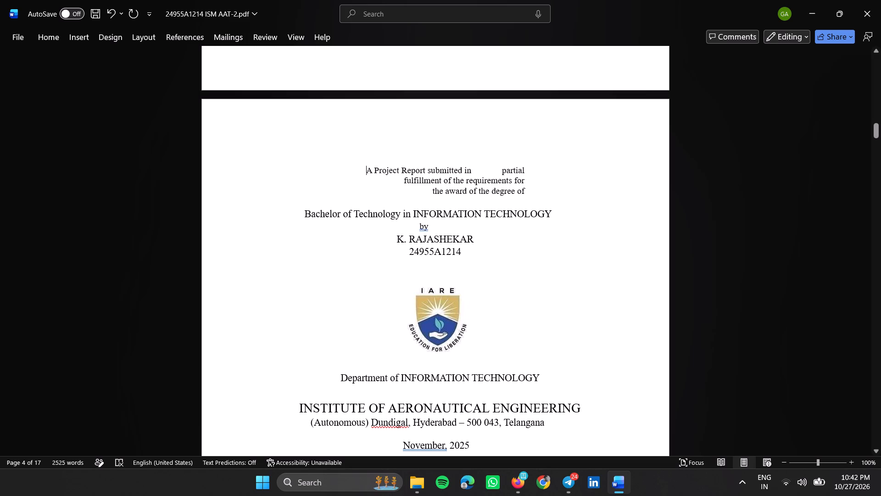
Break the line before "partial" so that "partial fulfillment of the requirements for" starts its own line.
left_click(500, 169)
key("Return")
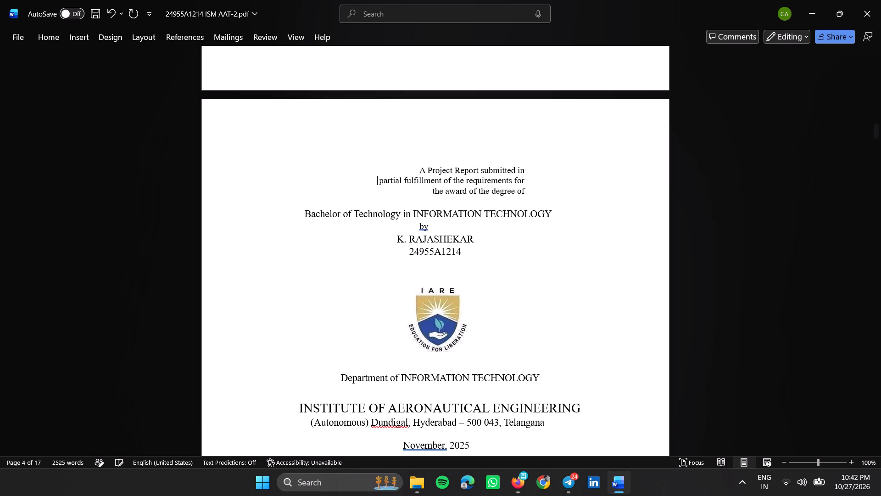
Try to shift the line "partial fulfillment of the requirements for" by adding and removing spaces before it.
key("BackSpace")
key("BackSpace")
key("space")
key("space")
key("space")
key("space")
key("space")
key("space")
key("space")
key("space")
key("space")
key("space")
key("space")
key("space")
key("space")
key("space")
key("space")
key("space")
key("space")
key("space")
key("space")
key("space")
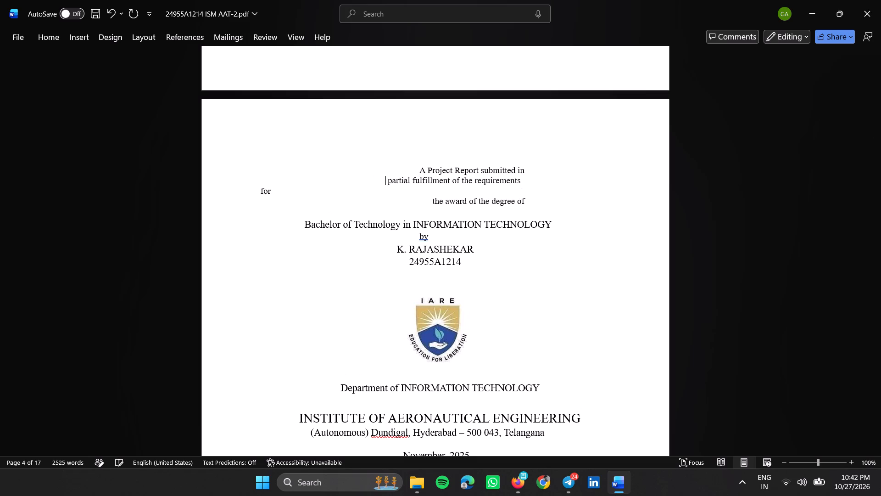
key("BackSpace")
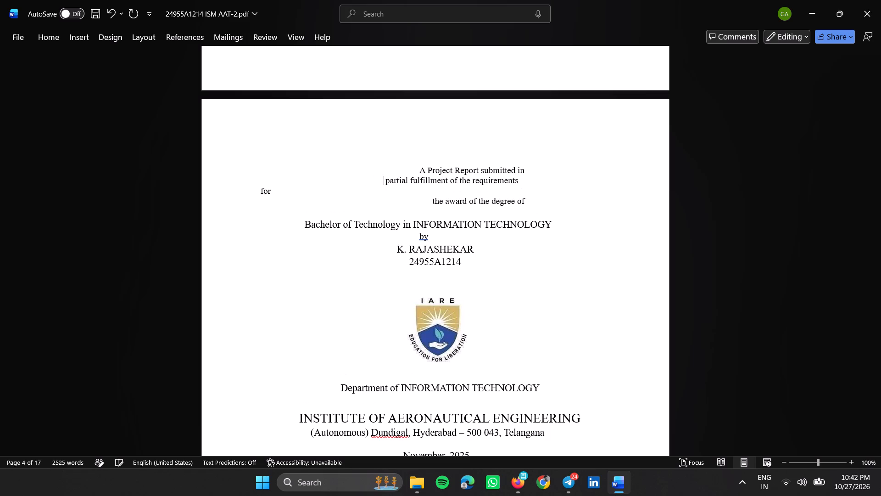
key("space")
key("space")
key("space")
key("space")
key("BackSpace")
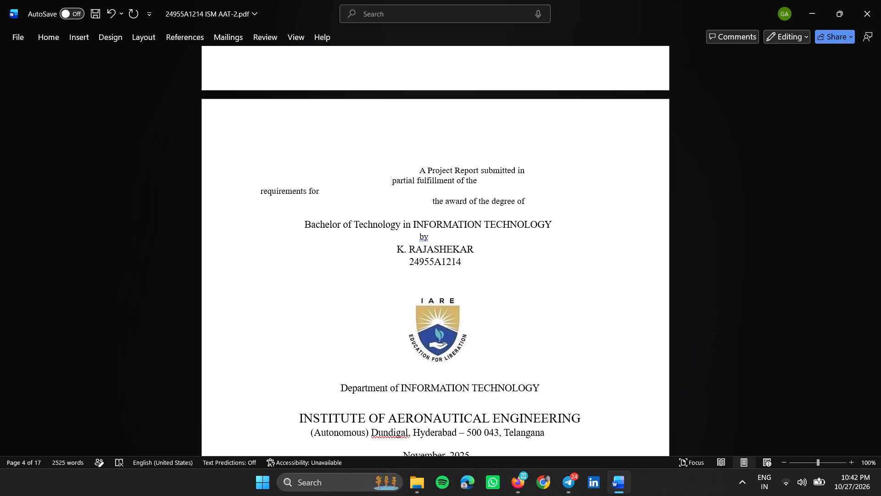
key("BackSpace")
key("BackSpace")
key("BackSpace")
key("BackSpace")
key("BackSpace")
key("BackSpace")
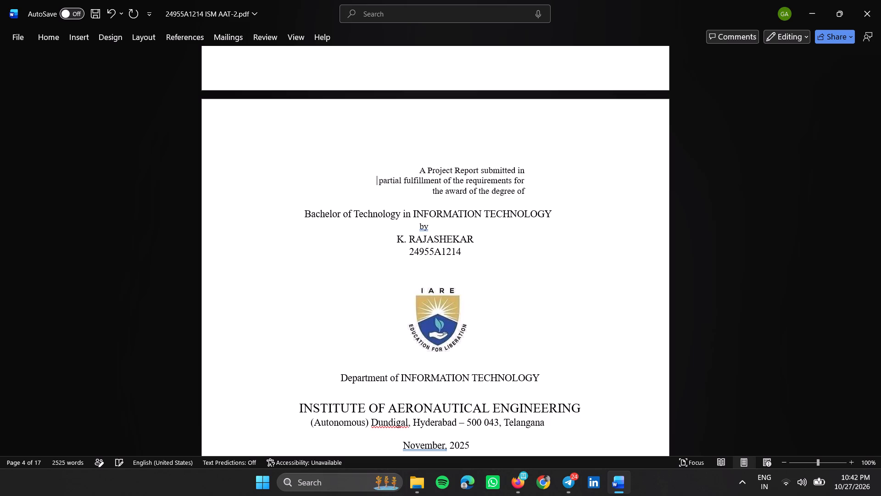
Switch to Firefox to check the submission lines in the original PDF, and return to Word.
left_click(521, 485)
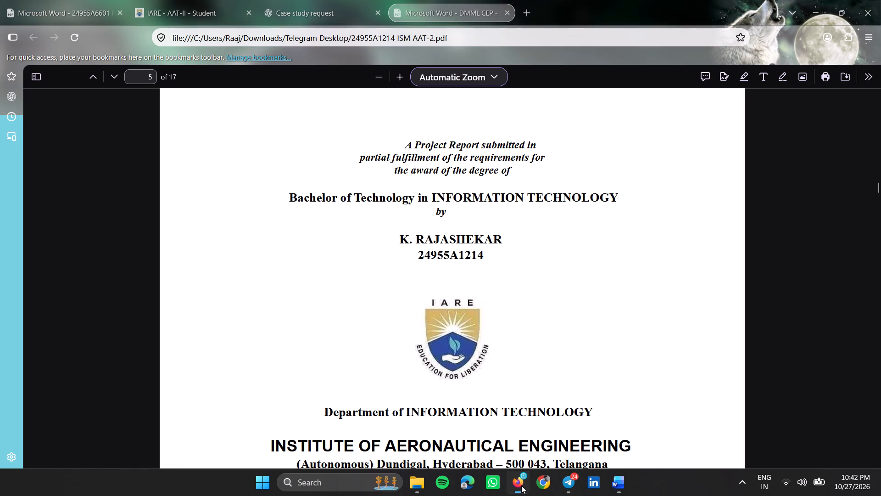
left_click_drag(407, 141, 478, 375)
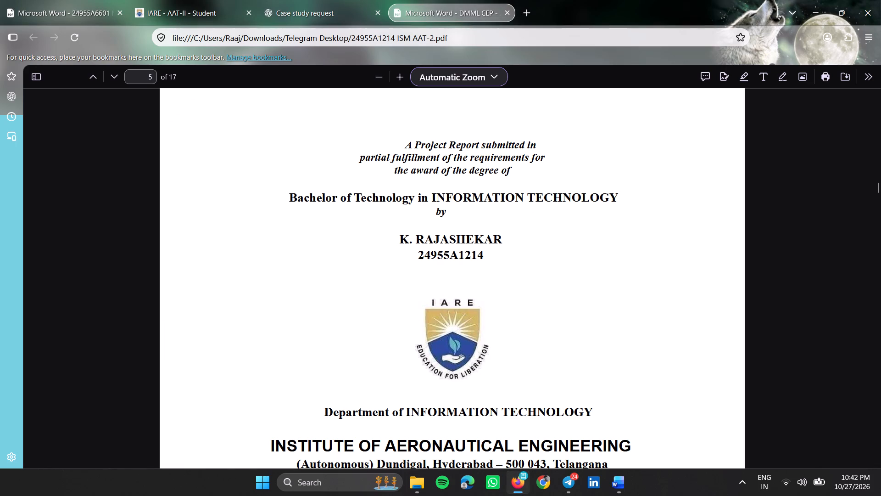
left_click_drag(478, 375, 518, 435)
key("alt+Tab")
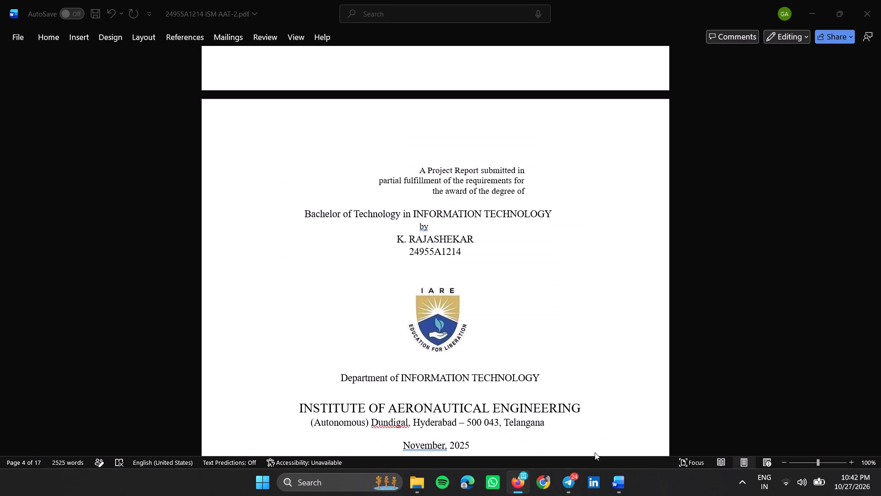
Delete the contents of the right-aligned submission page, from "A Project Report submitted in" through "November, 2025", keeping the left-aligned copy on the following page.
scroll(531, 401, "down", 9)
scroll(531, 401, "up", 2)
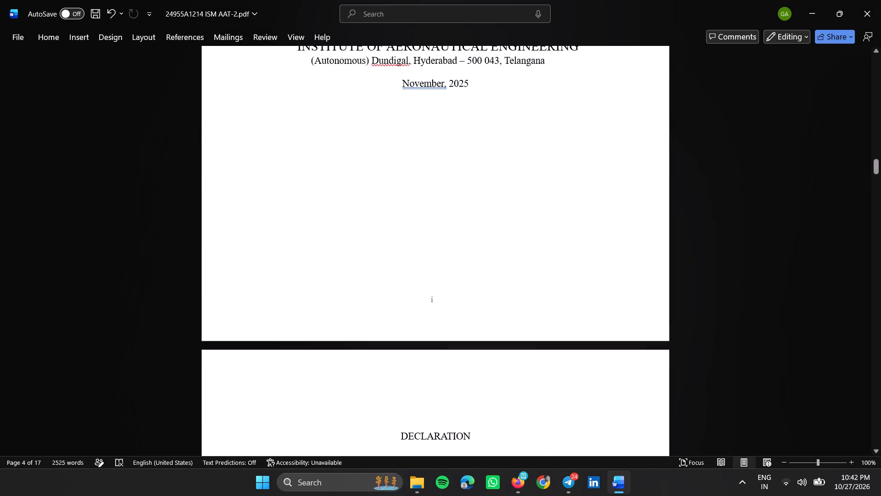
left_click_drag(506, 280, 410, 21)
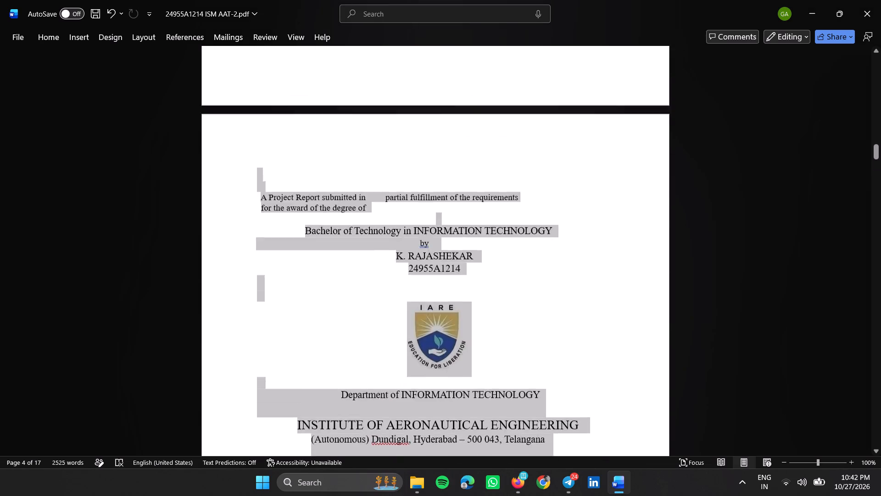
left_click_drag(410, 21, 420, 175)
left_click(467, 261)
scroll(467, 261, "down", 6)
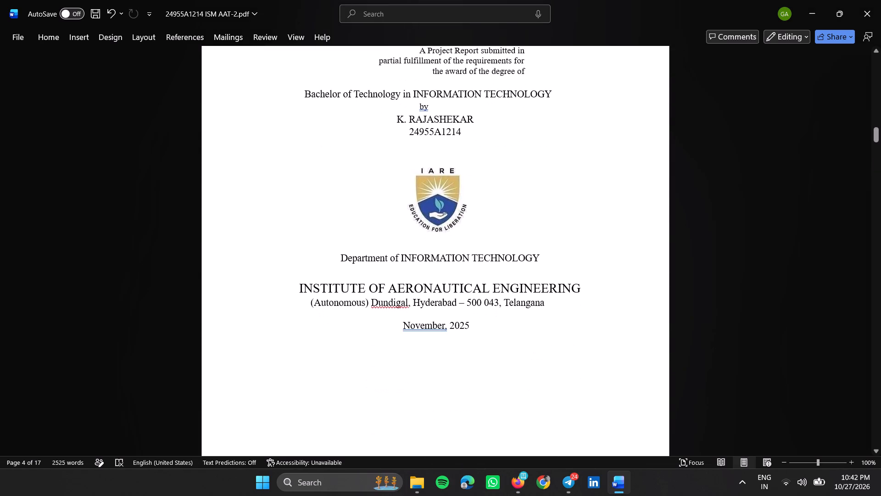
left_click_drag(483, 324, 385, 32)
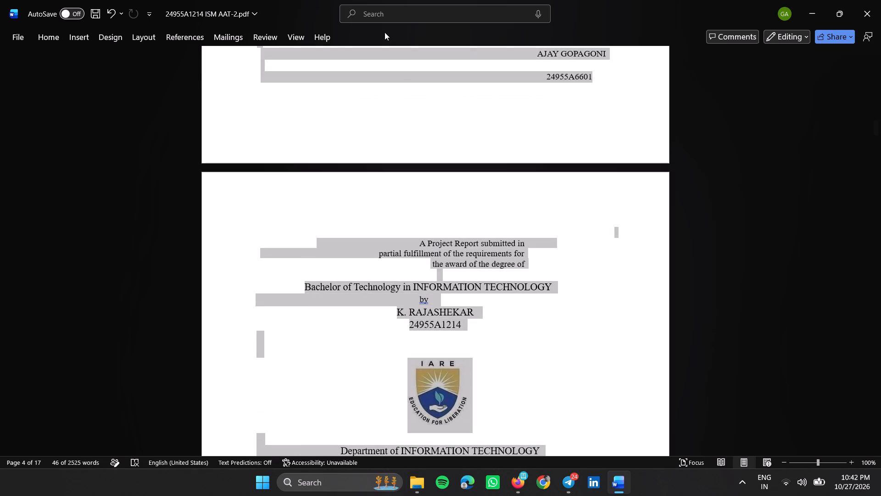
left_click(514, 359)
scroll(514, 359, "down", 2)
left_click_drag(513, 369, 409, 168)
key("BackSpace")
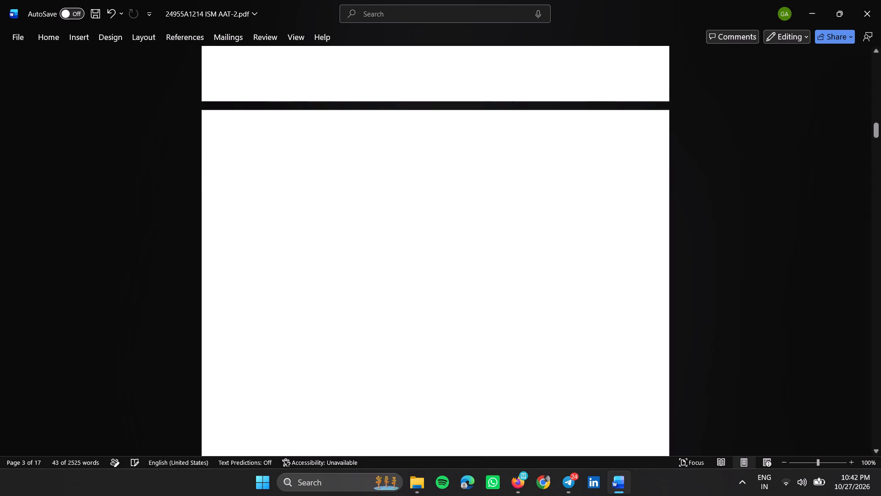
key("BackSpace")
key("BackSpace")
Add "01" at the end of the student's roll number on the page before the emptied one.
scroll(409, 168, "down", 4)
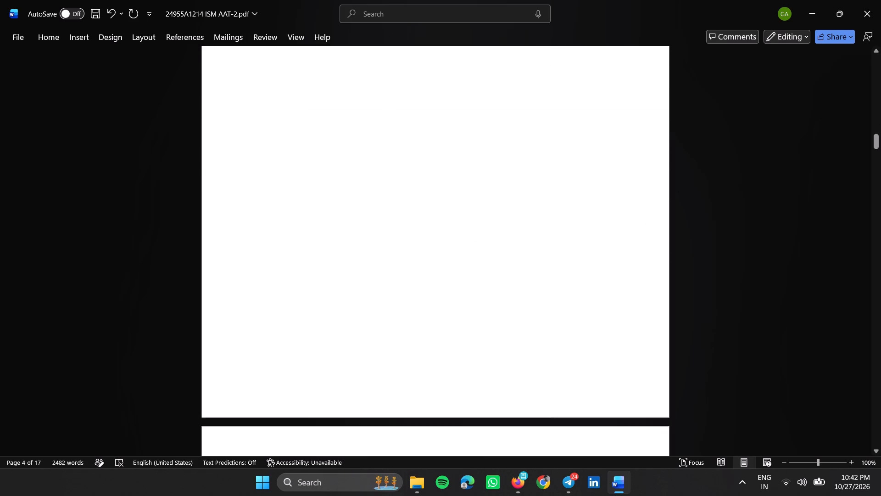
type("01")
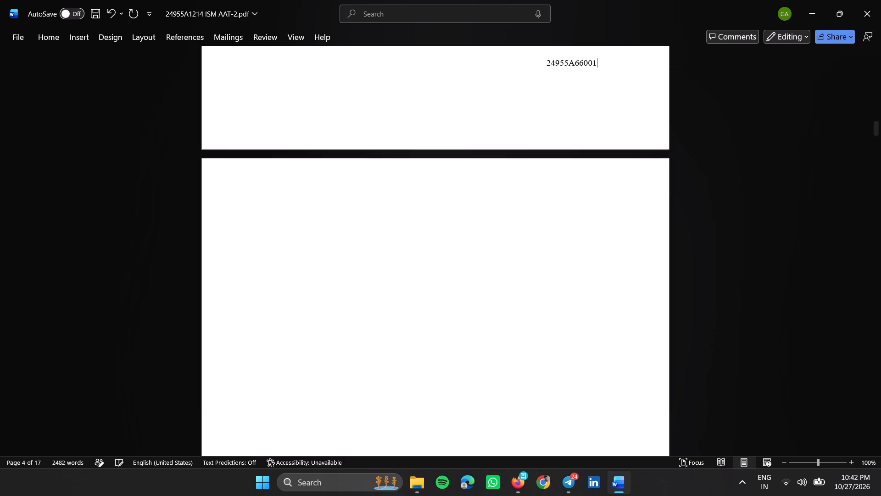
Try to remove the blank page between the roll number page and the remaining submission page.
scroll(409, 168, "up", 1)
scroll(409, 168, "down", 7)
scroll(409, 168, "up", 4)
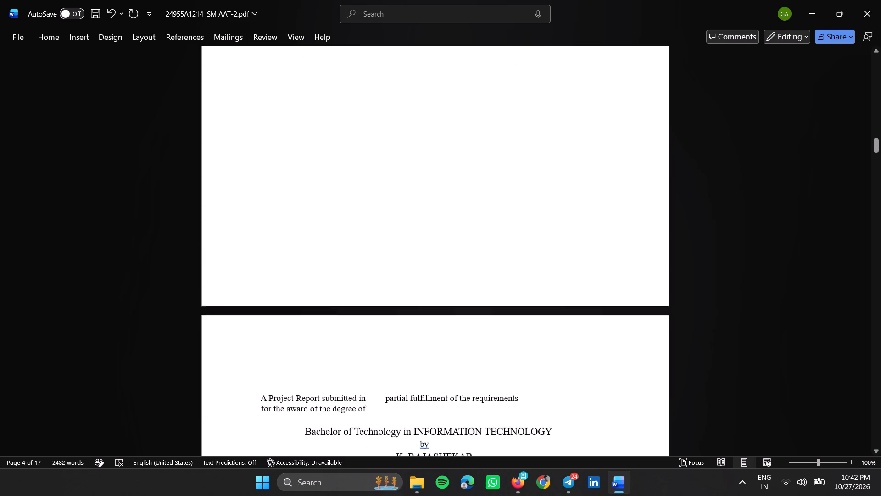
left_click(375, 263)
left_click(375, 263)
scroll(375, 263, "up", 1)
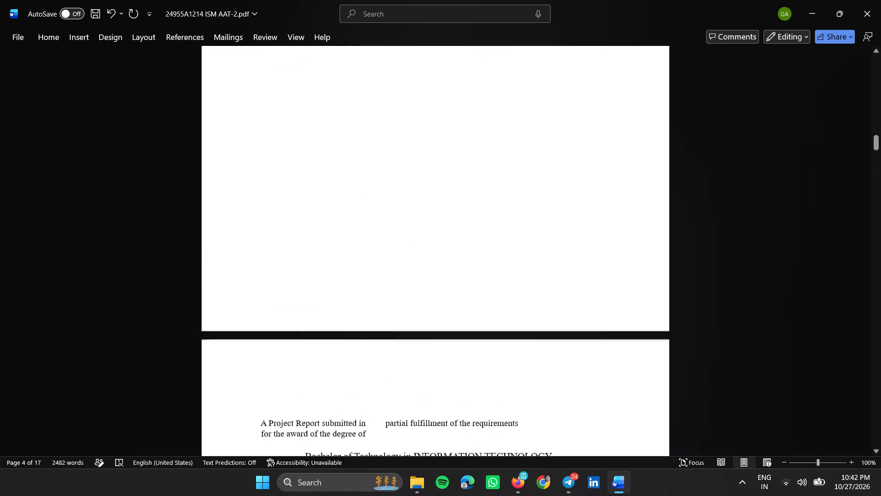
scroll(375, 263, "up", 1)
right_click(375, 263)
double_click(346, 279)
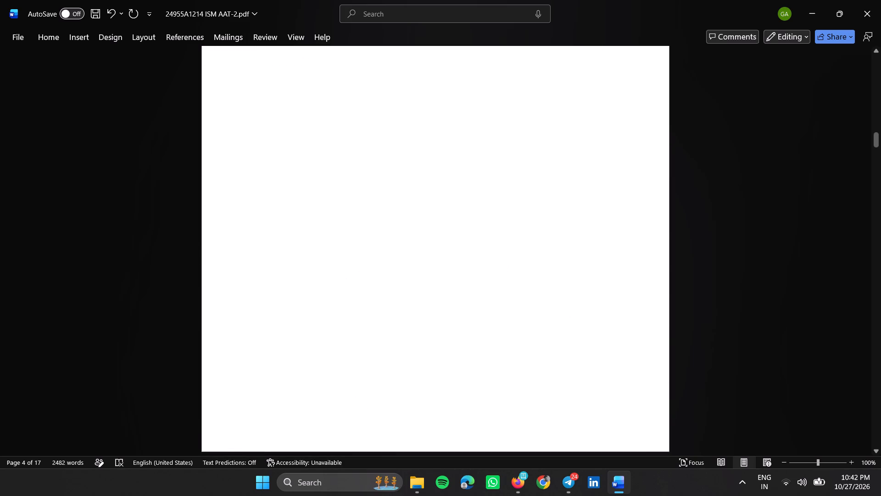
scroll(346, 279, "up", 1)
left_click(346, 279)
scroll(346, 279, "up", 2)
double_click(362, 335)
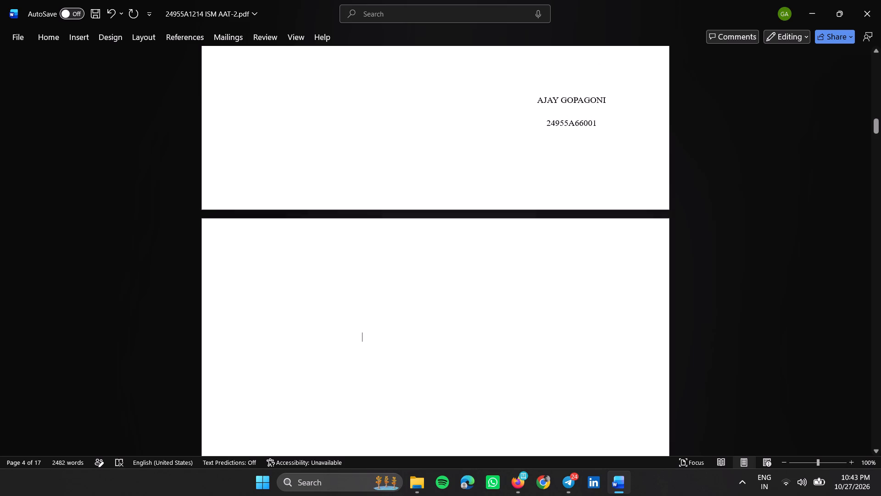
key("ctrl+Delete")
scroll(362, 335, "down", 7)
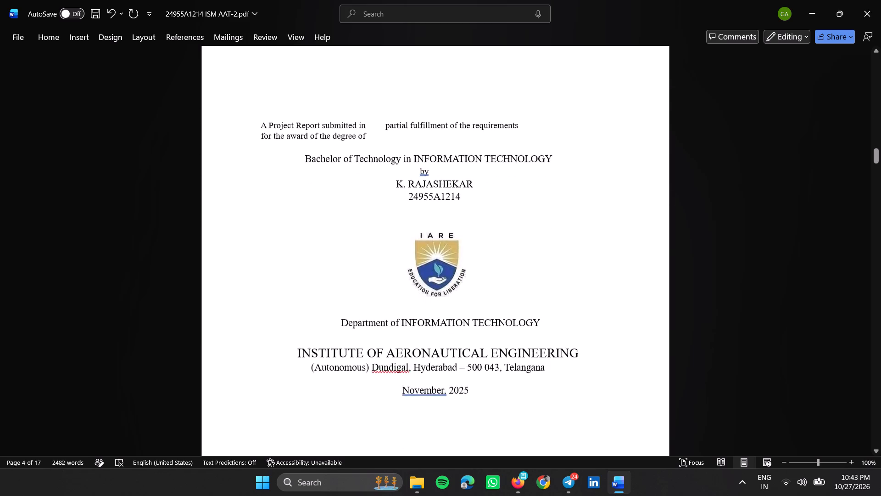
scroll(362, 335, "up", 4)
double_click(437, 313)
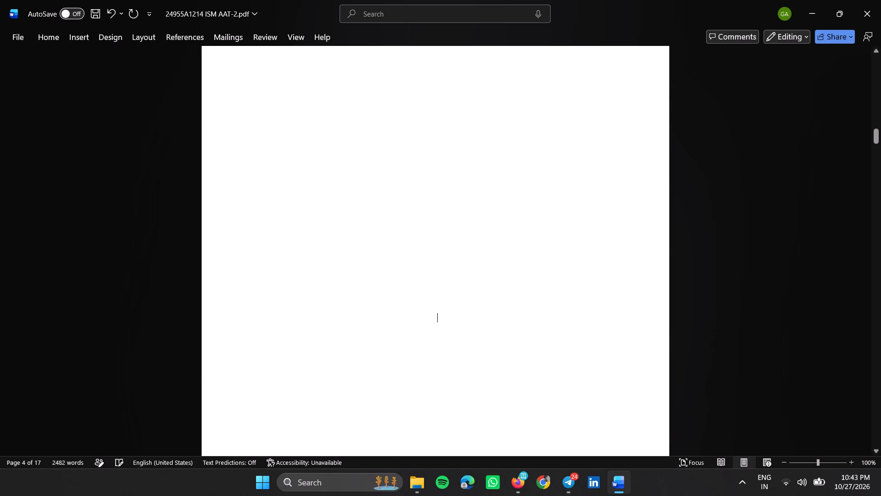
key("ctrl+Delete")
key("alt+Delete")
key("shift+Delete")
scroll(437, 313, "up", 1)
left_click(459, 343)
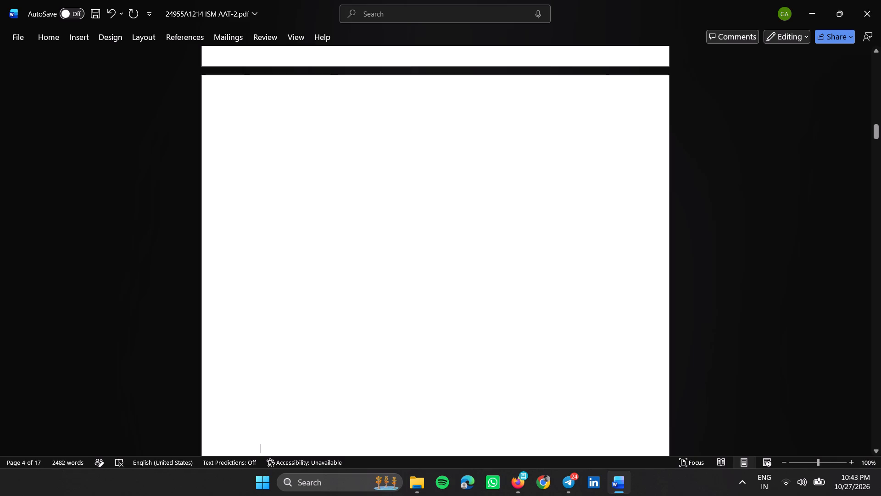
Switch to Firefox and search the web in a new tab for "HOW TO DELETE PAGE IN WORD".
left_click(524, 477)
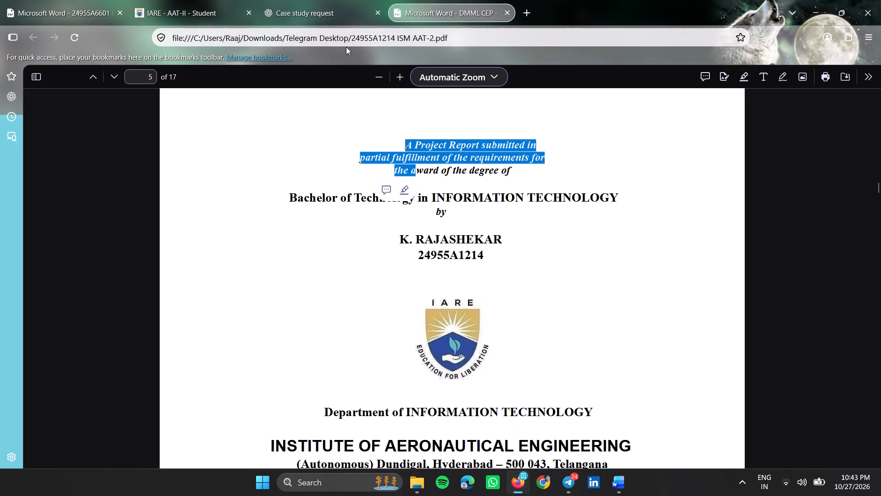
left_click(527, 1)
left_click(366, 148)
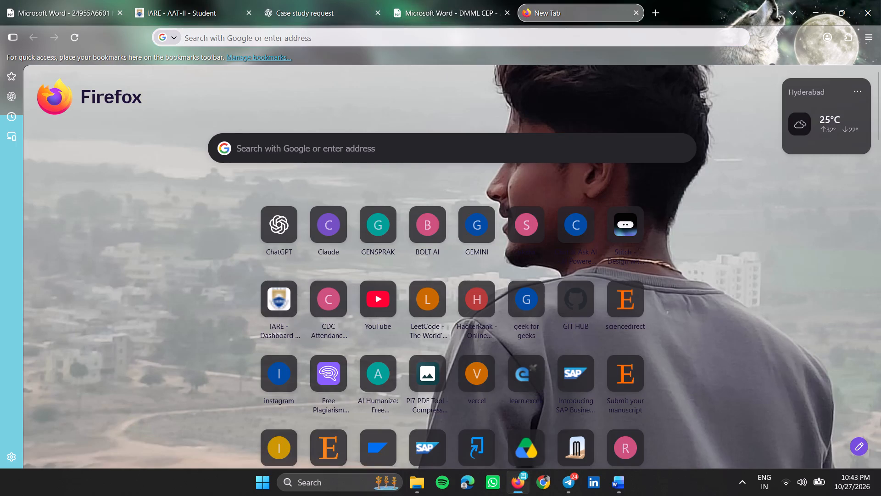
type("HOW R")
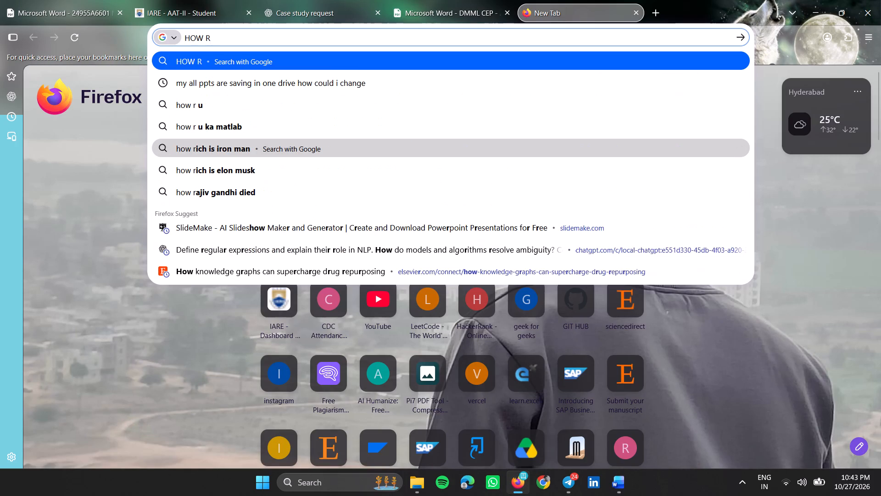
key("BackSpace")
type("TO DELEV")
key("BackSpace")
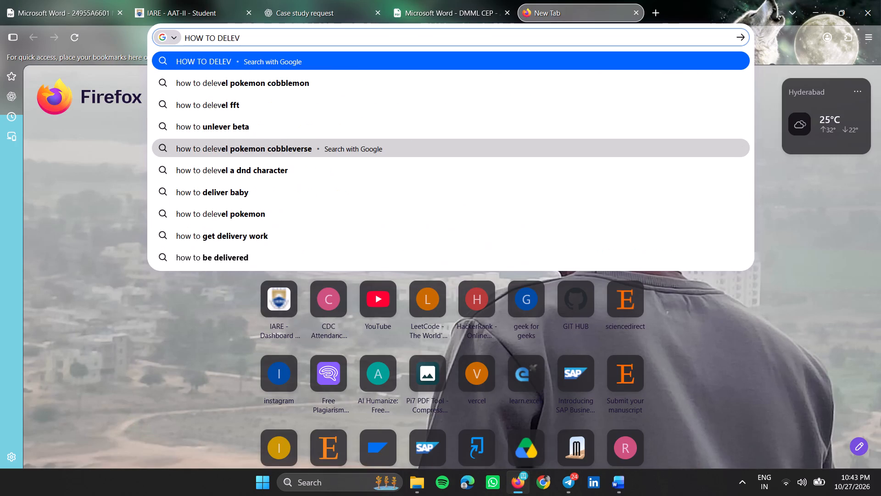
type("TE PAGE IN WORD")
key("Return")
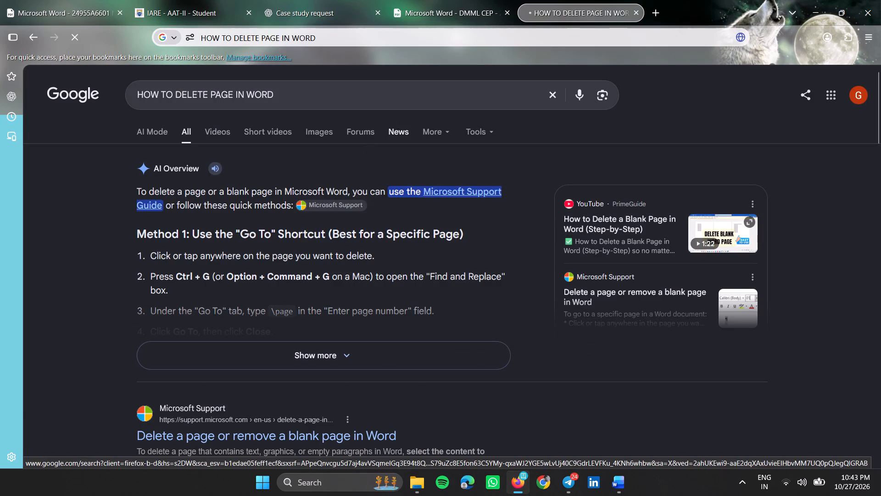
Read the AI overview's methods for deleting a page or a blank page in Word.
left_click(272, 349)
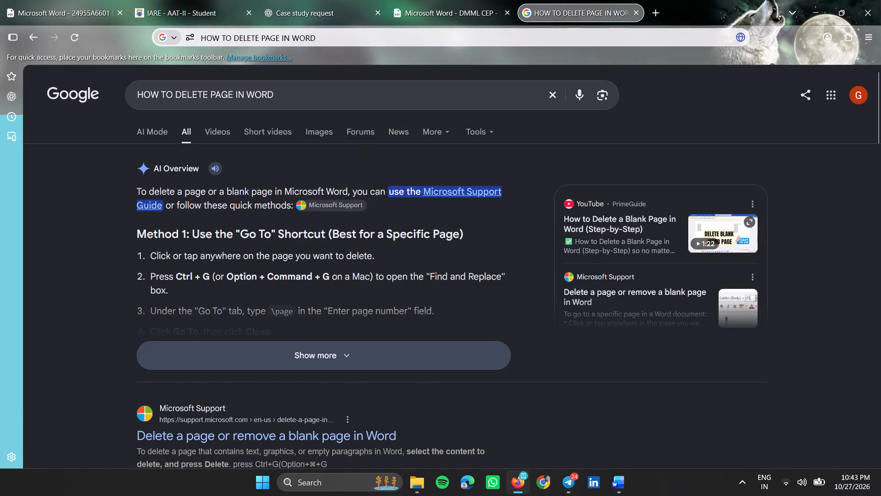
scroll(272, 349, "down", 1)
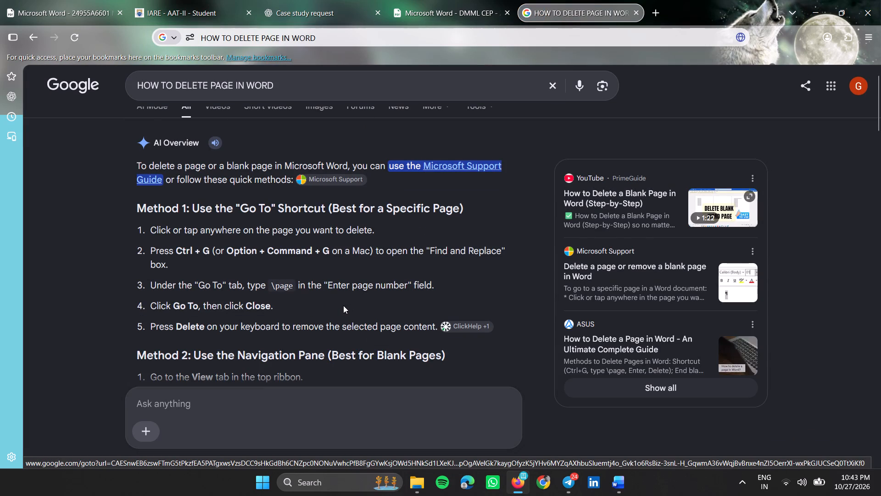
scroll(256, 319, "down", 1)
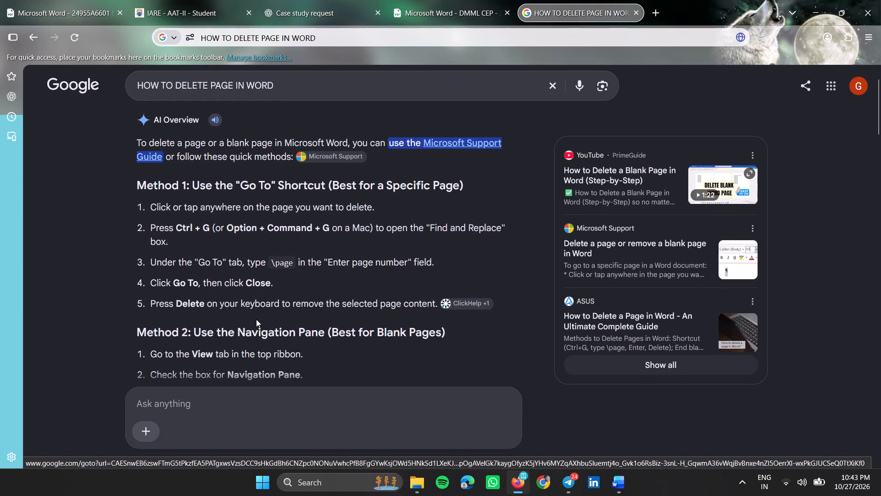
scroll(256, 319, "down", 3)
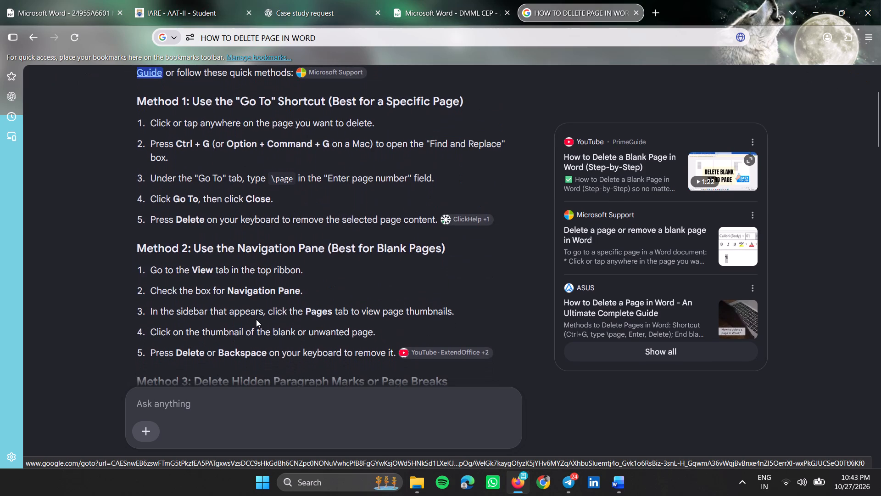
scroll(256, 319, "down", 1)
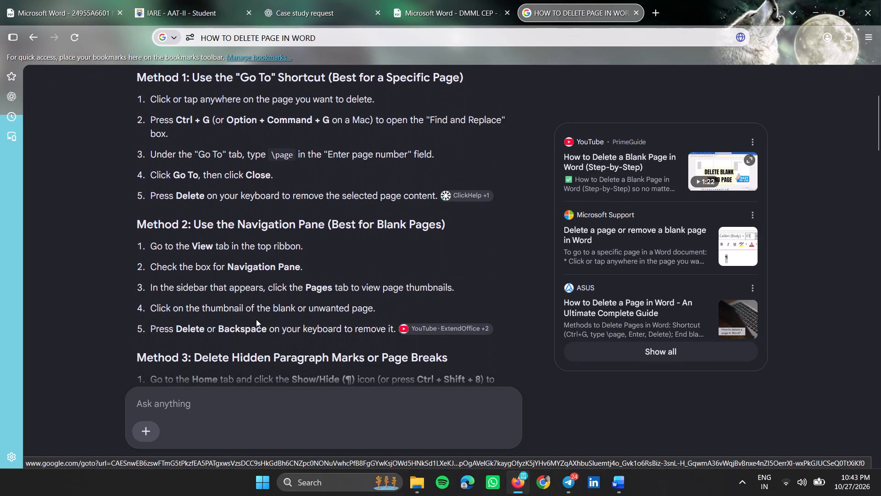
scroll(256, 319, "down", 2)
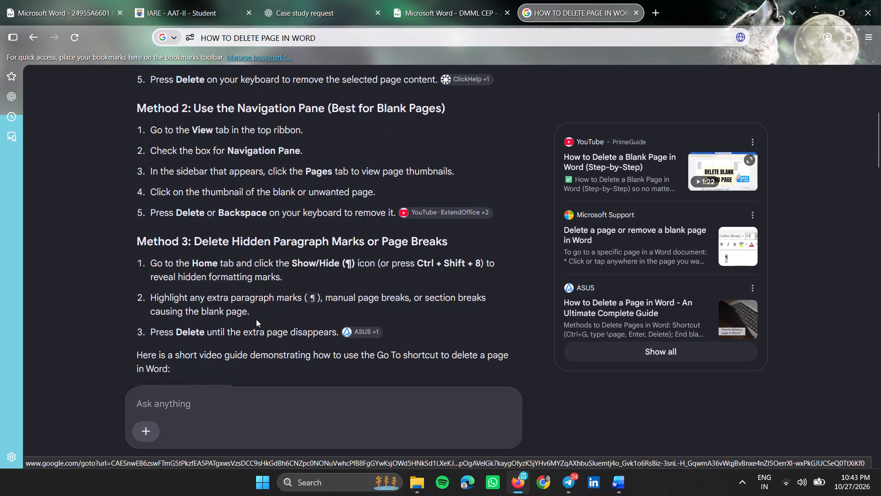
scroll(256, 319, "down", 2)
Ask the AI search the follow-up question "IN MICROSOFT WORD".
left_click(212, 403)
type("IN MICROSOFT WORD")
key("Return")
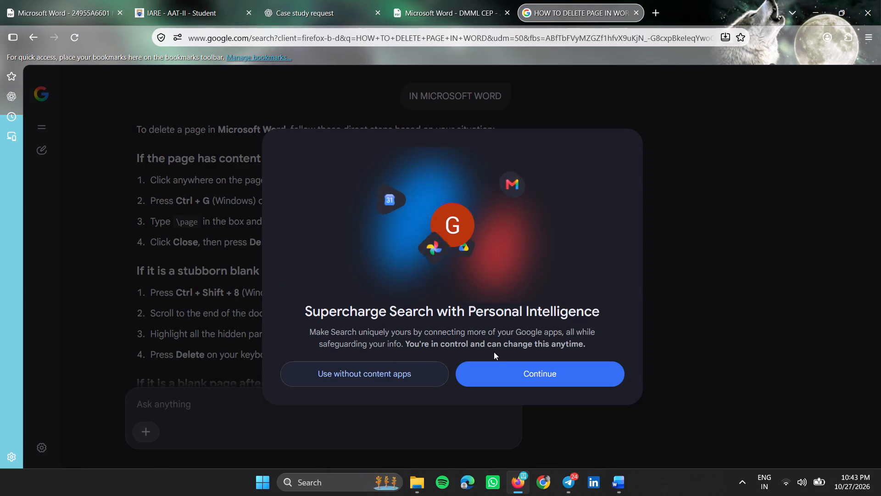
Decline connecting the Google content apps to Search services.
left_click(553, 369)
scroll(338, 283, "down", 1)
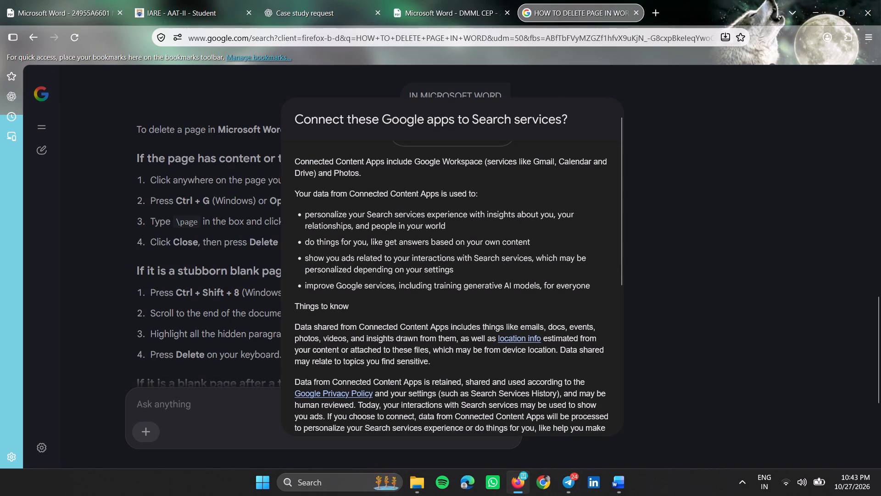
left_click(744, 147)
scroll(613, 213, "down", 7)
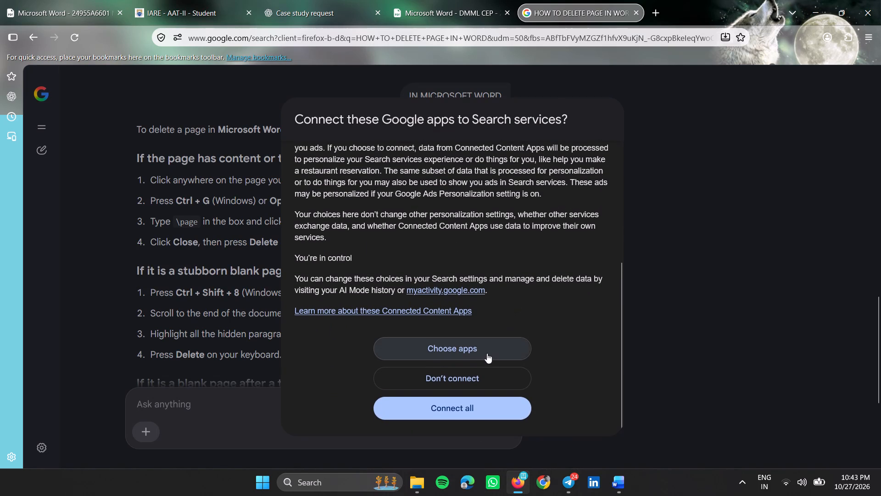
left_click(482, 366)
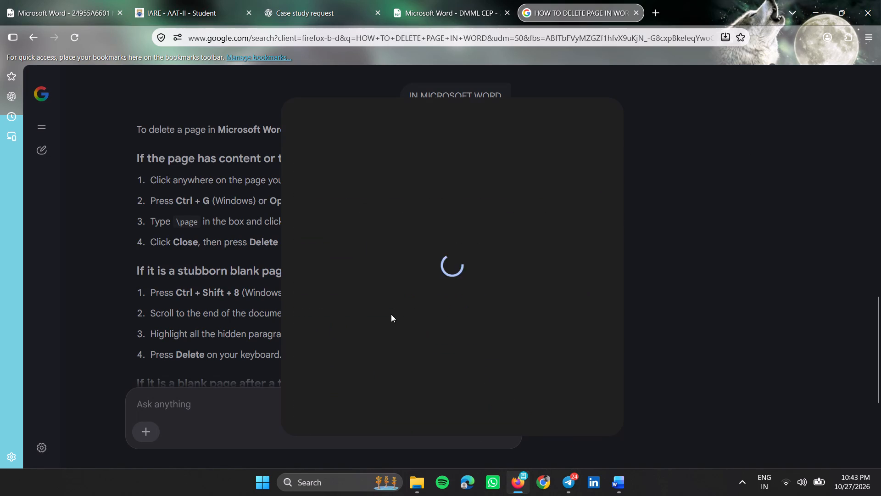
Read the answer's instructions for pages with content, stubborn blank pages and blank pages after a table.
scroll(496, 249, "down", 1)
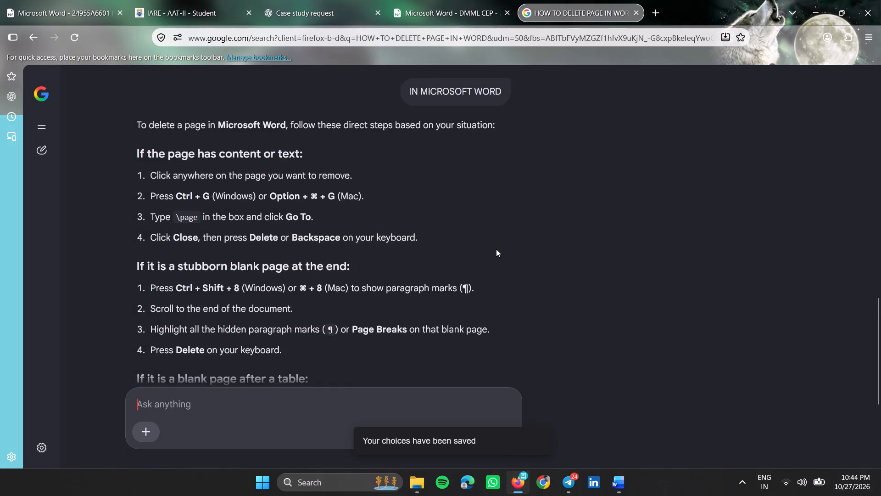
scroll(496, 249, "down", 1)
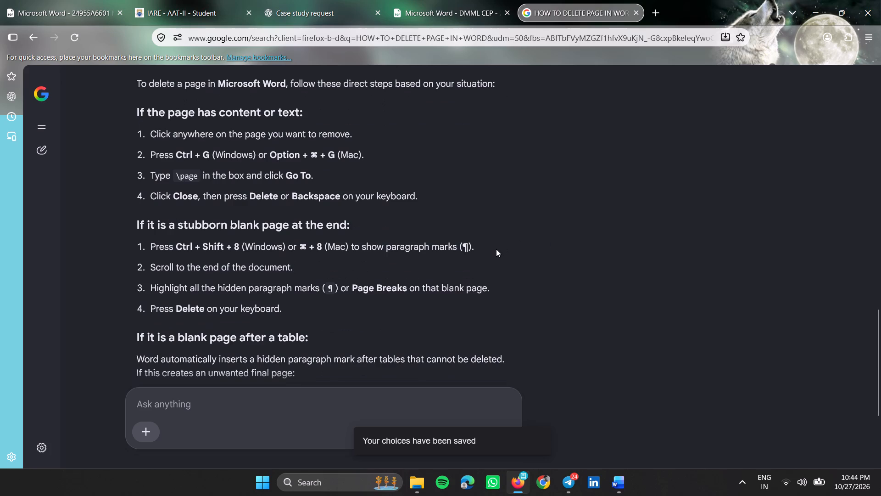
scroll(367, 306, "down", 2)
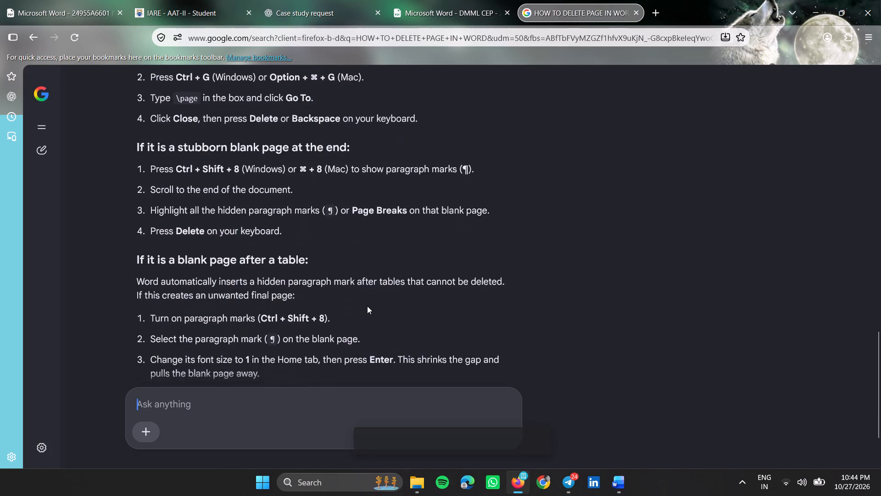
scroll(367, 306, "down", 2)
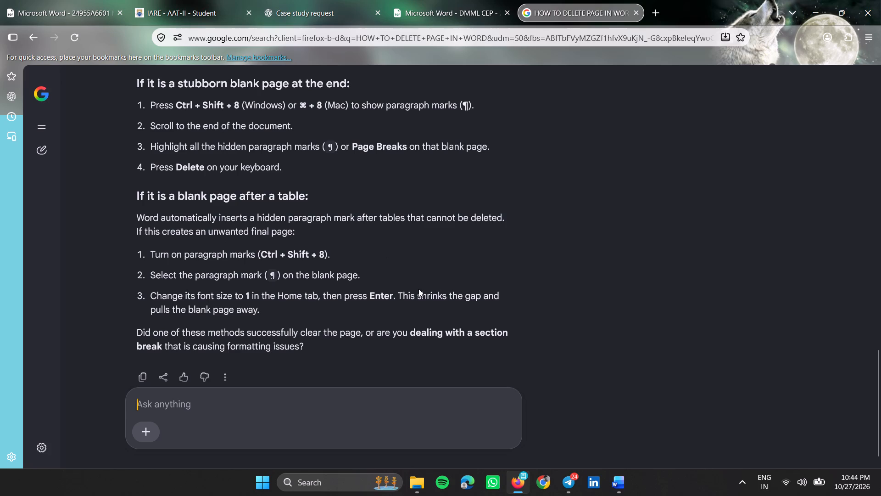
Switch to Word and show the hidden paragraph marks and breaks around the blank page after the roll number.
left_click(621, 483)
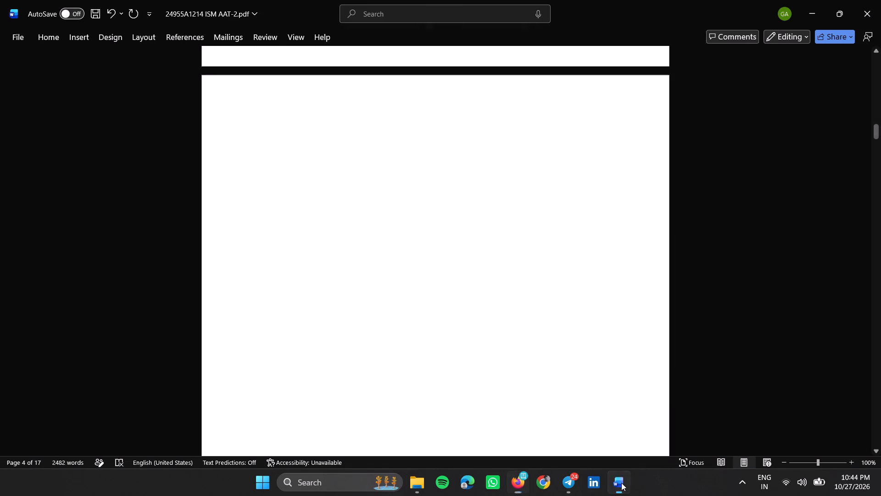
left_click(452, 249)
key("ctrl+shift+F8")
scroll(452, 249, "up", 2)
scroll(457, 350, "down", 2)
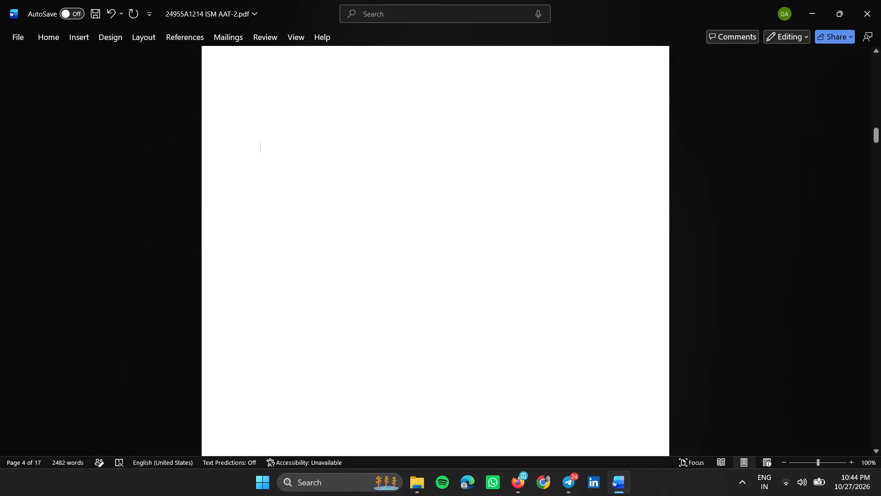
key("ctrl+shift+8")
scroll(457, 350, "up", 2)
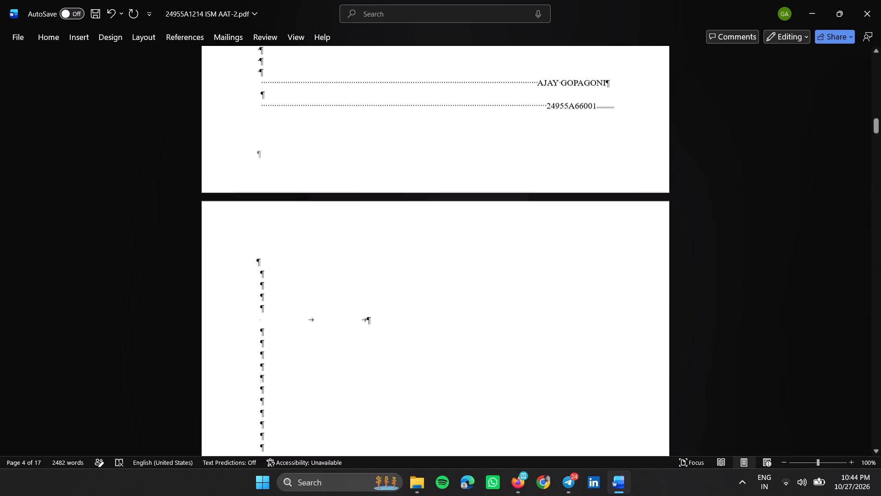
scroll(457, 350, "up", 3)
scroll(457, 350, "down", 3)
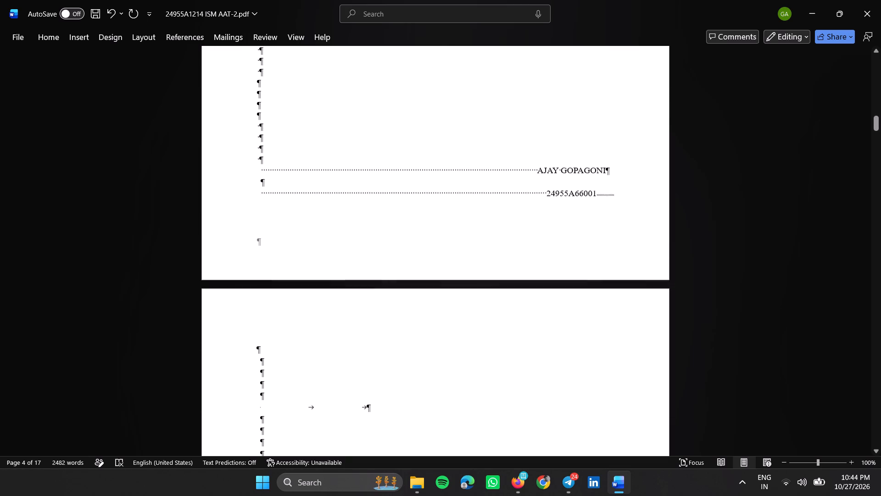
Undo the recent edits back to before the right-aligned submission page was emptied and the roll number was extended.
key("ctrl+z")
key("ctrl+z")
key("ctrl+z")
key("ctrl+z")
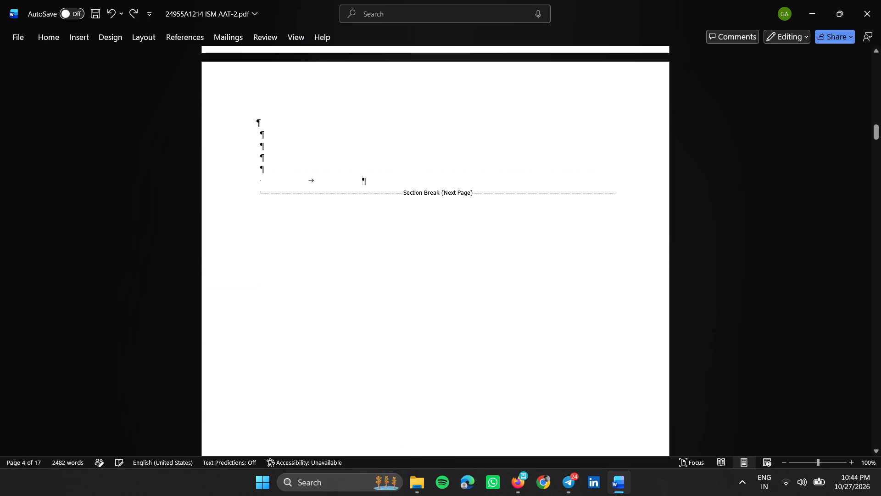
key("ctrl+z")
scroll(457, 350, "up", 6)
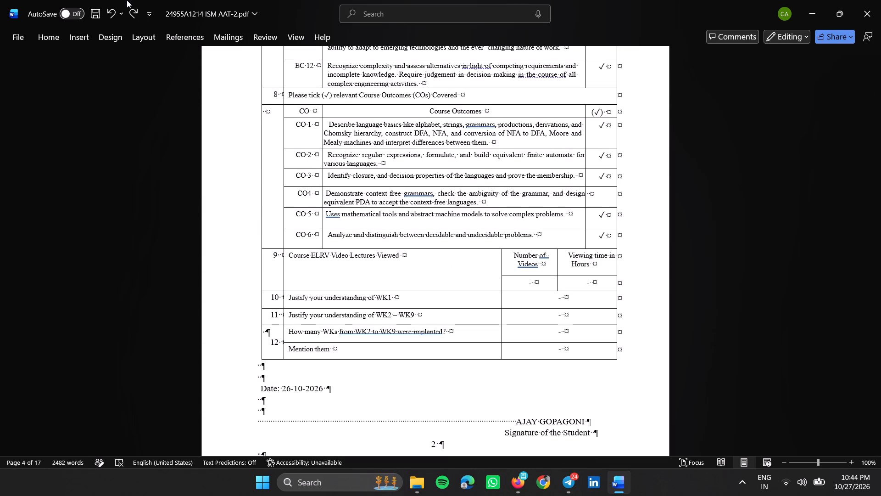
triple_click(115, 11)
triple_click(115, 11)
triple_click(115, 11)
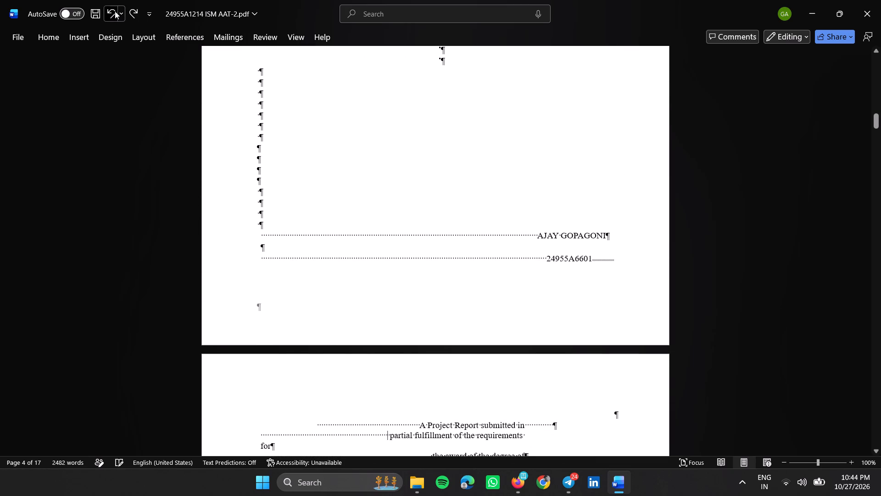
triple_click(115, 11)
scroll(115, 11, "down", 20)
scroll(115, 11, "down", 1)
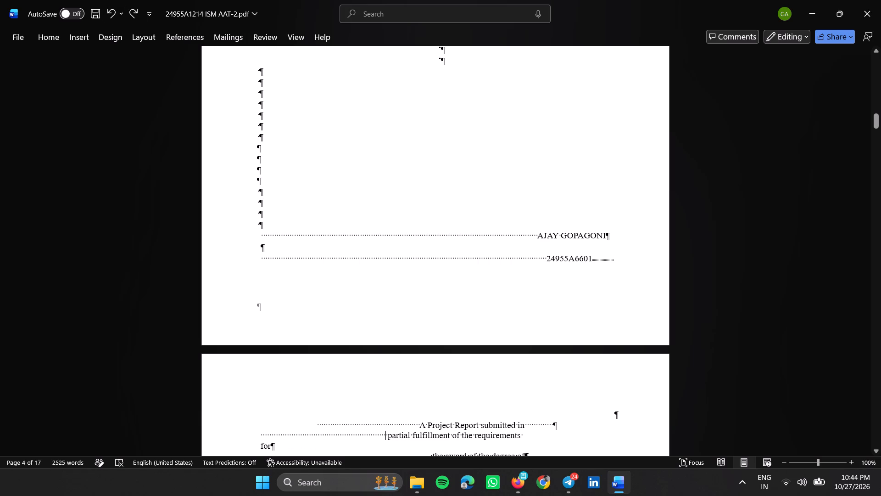
Open the print preview and look through the report from the two submission pages to the pages past the contents.
key("ctrl+p")
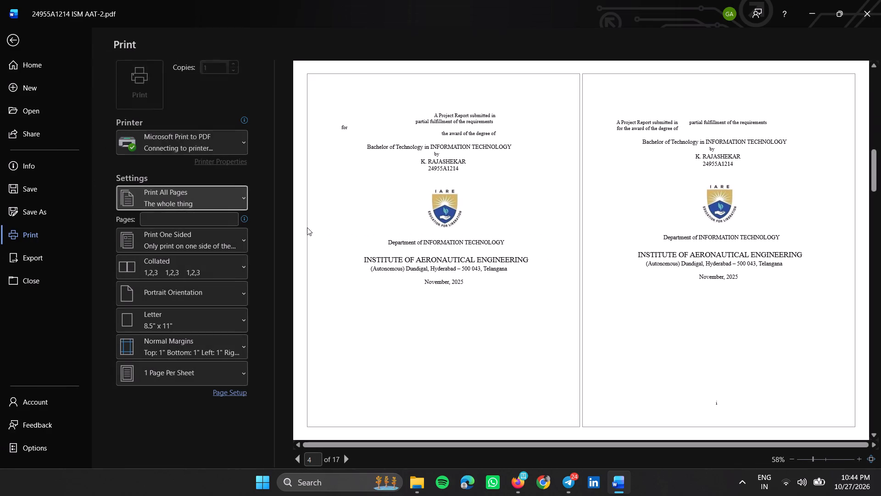
left_click(468, 297)
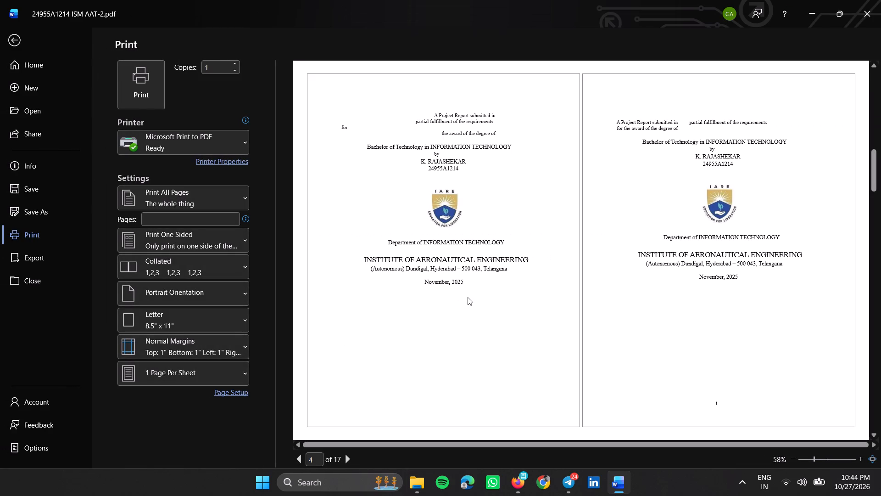
key("Down")
key("Down")
key("Down")
key("Up")
key("Up")
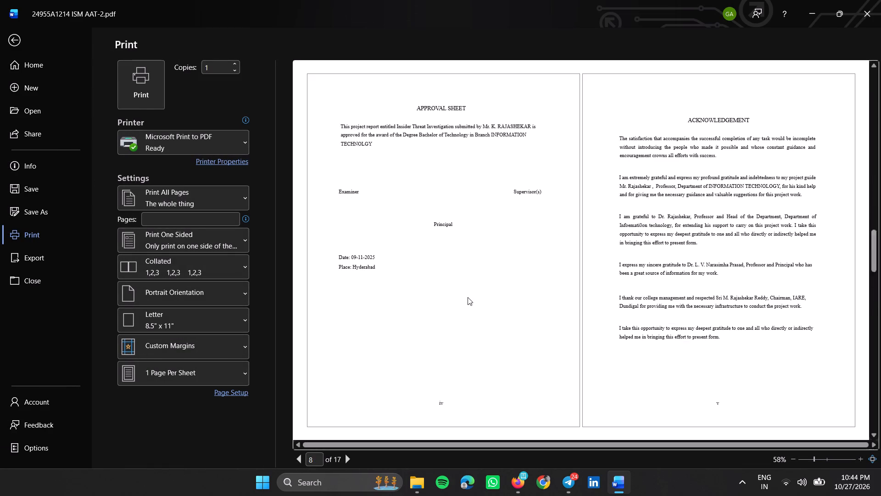
key("Up")
key("Up")
key("Up")
key("Up")
key("Up")
key("Down")
key("Down")
key("Down")
key("Down")
key("Down")
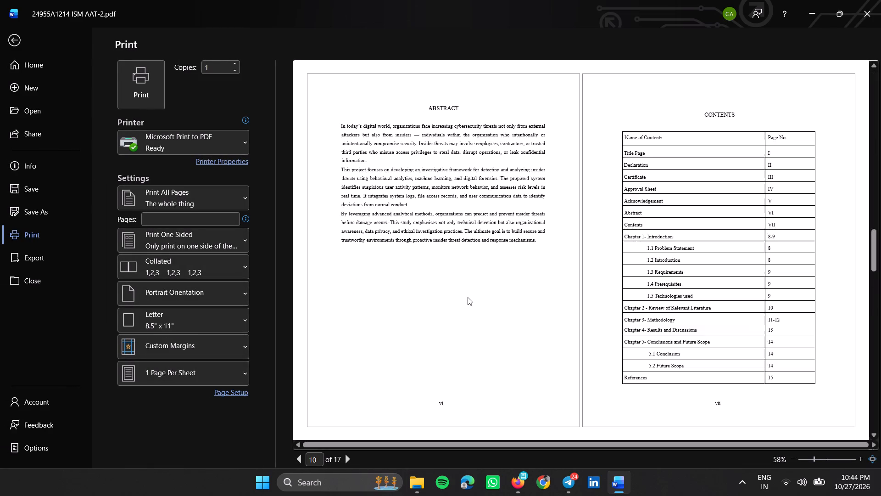
key("Down")
key("Down")
key("Down")
Look through the print preview from the abstract back to the first page, and forward again to the declaration and certificate.
key("Up")
key("Up")
key("Up")
key("Up")
key("Up")
key("Up")
key("Up")
key("Up")
key("Up")
key("Up")
key("Up")
key("Up")
key("Up")
key("Up")
key("Up")
key("Up")
key("Up")
key("Up")
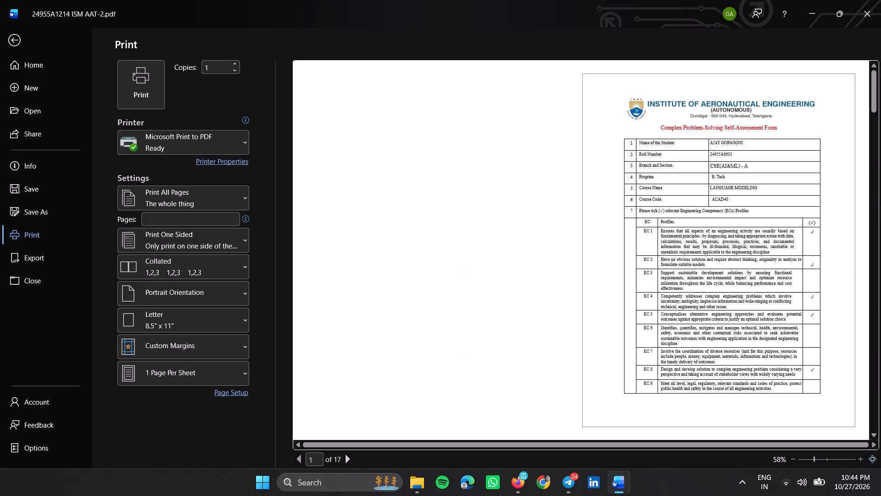
key("Down")
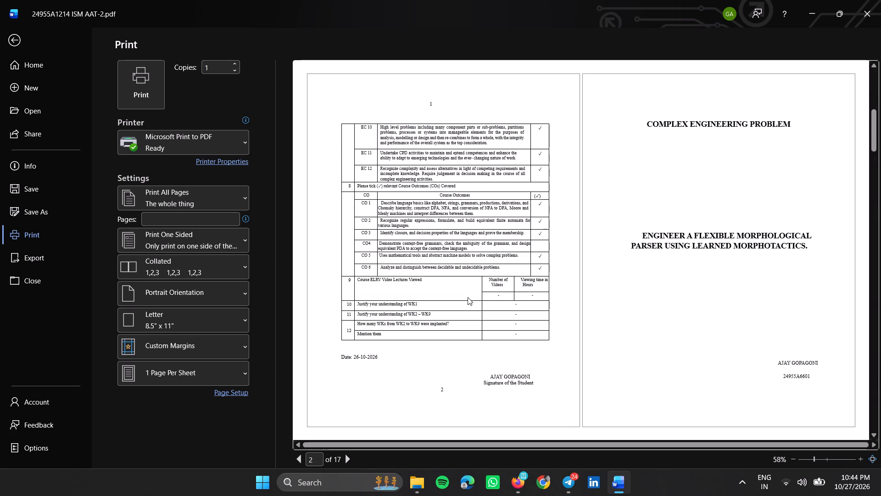
key("Down")
key("Down")
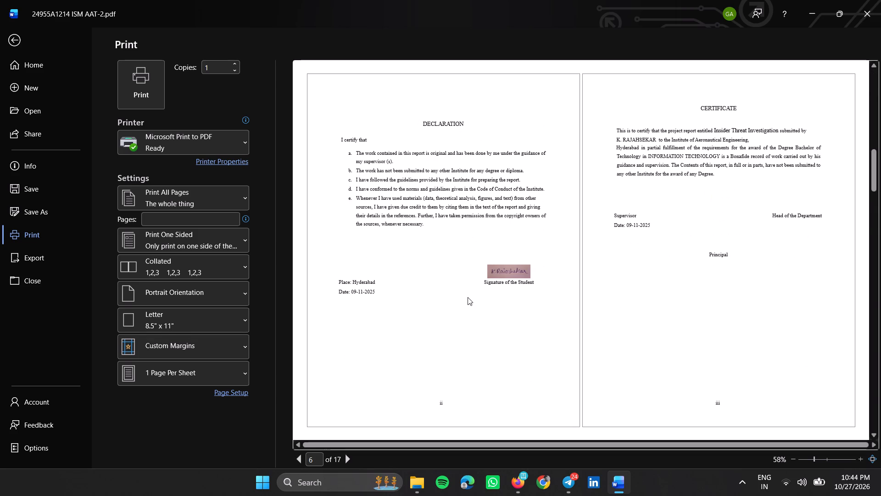
key("Escape")
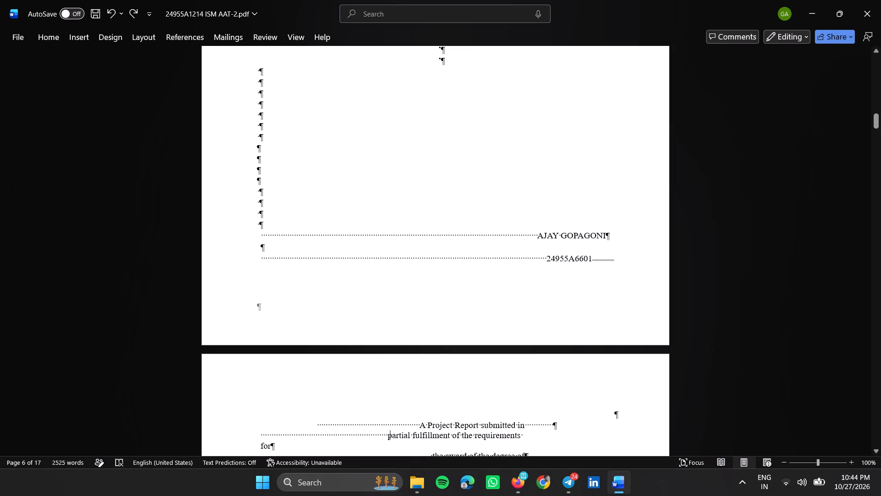
scroll(534, 310, "down", 13)
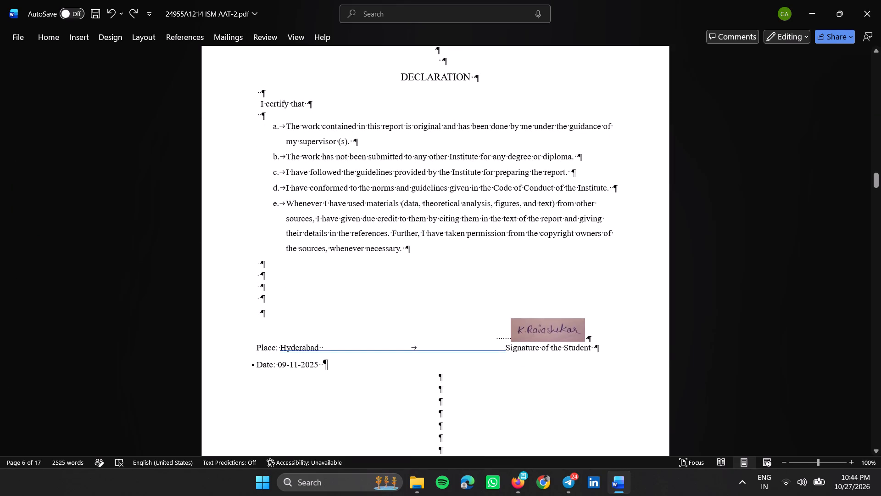
Switch to Firefox and reread the answer's instructions for stubborn blank pages and blank pages after a table.
key("alt+Tab")
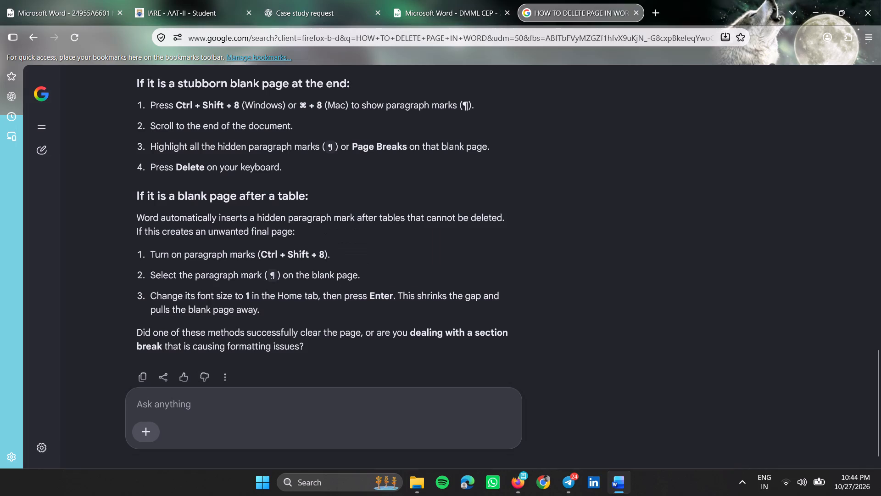
scroll(409, 271, "down", 1)
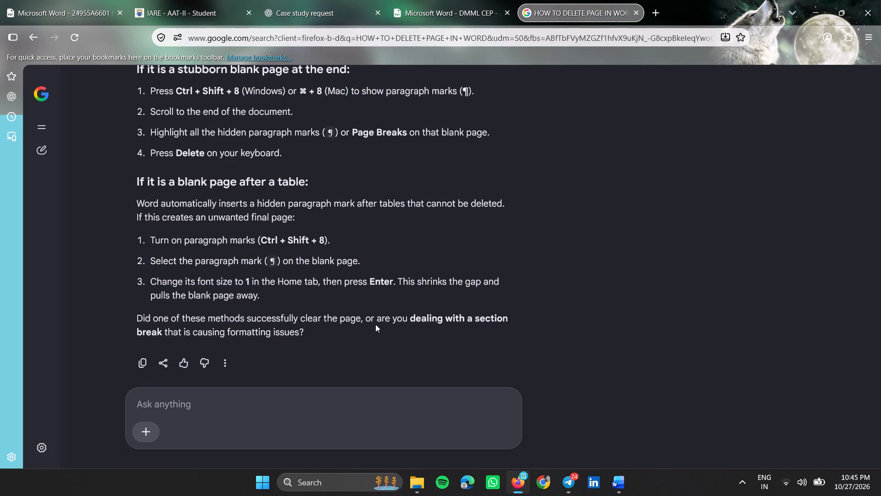
scroll(375, 324, "down", 1)
Switch to Word and set the font size of everything on the first submission page, directly after the roll number page, to 1.
key("alt+Tab")
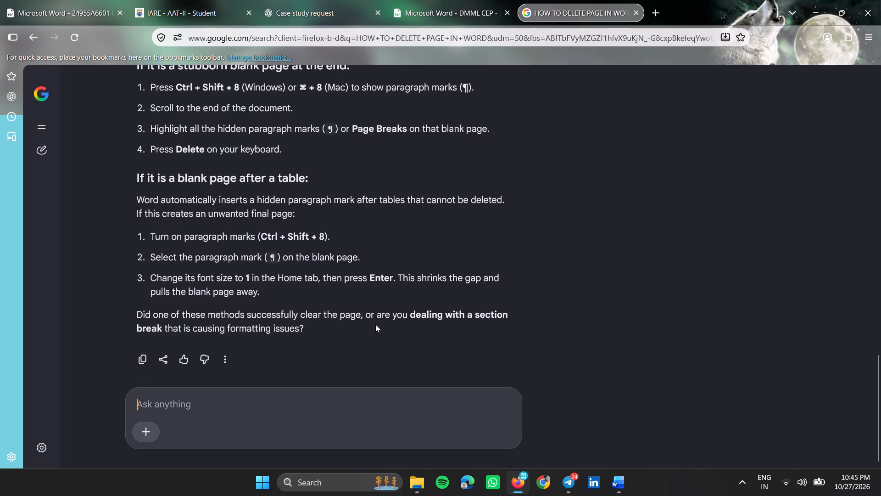
scroll(382, 298, "up", 4)
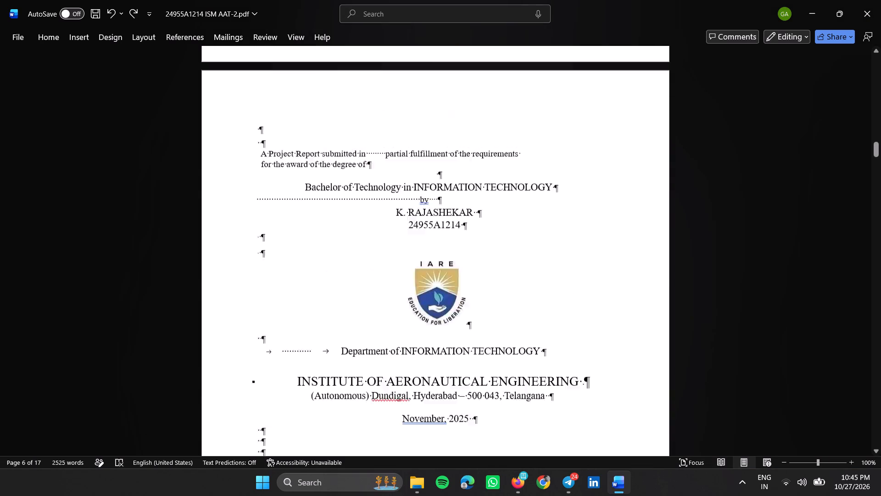
scroll(382, 298, "up", 2)
scroll(408, 344, "up", 1)
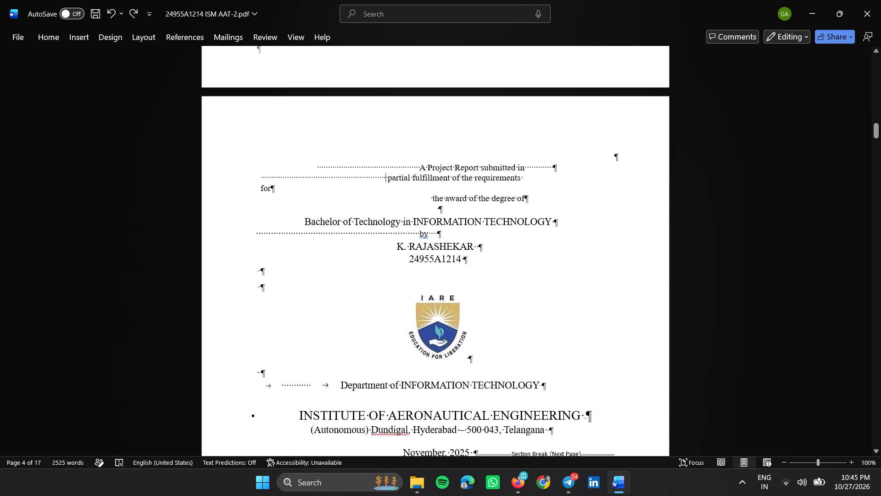
scroll(438, 316, "down", 1)
left_click_drag(468, 320, 400, 132)
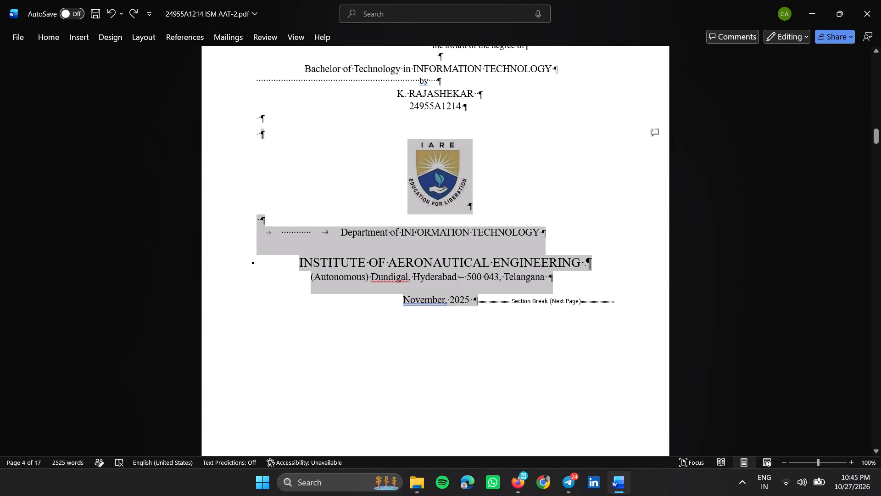
left_click_drag(400, 132, 370, 79)
left_click(447, 42)
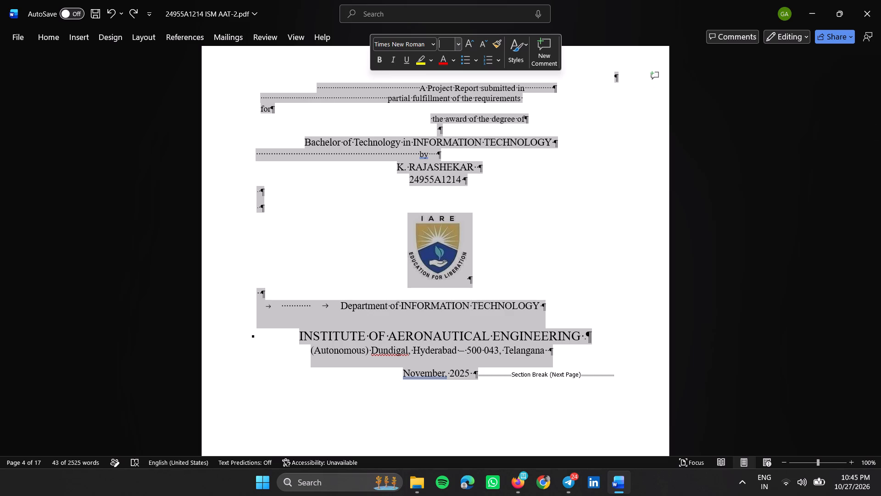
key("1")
key("Return")
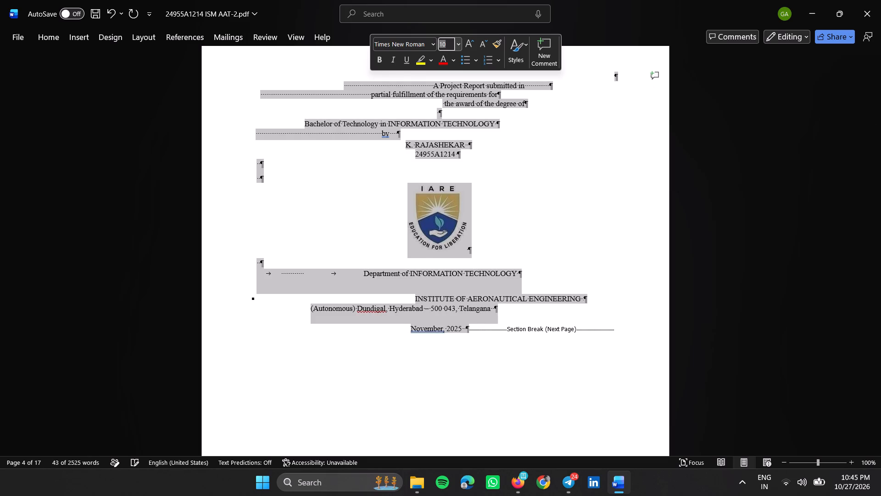
key("BackSpace")
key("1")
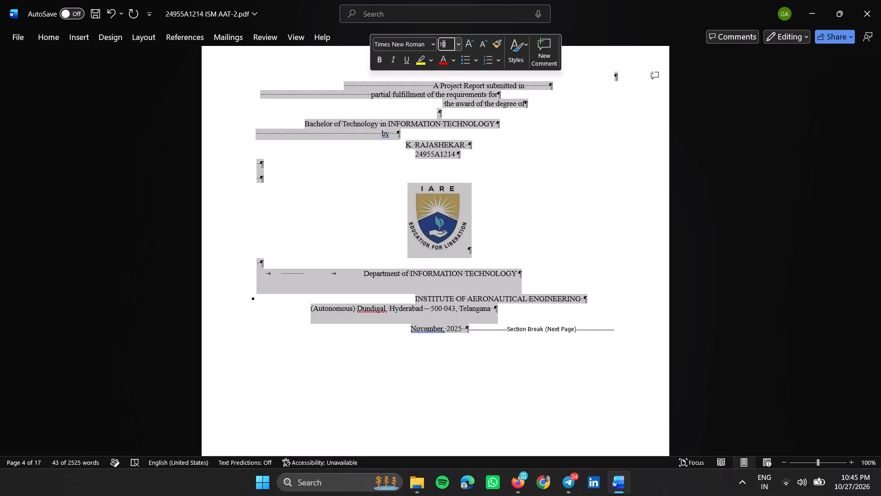
key("Return")
left_click(446, 42)
key("BackSpace")
key("BackSpace")
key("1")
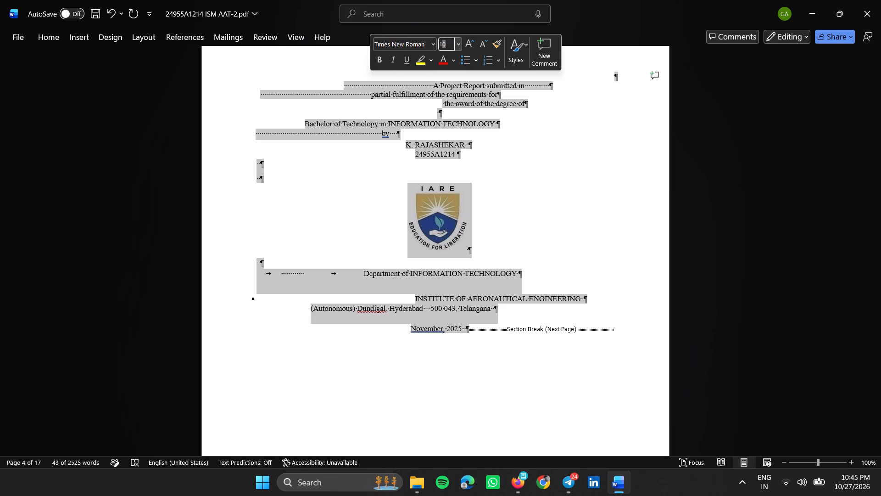
left_click(447, 44)
key("BackSpace")
key("Return")
left_click(476, 269)
Delete the IARE logo from the submission page with the size 1 text.
scroll(476, 269, "up", 2)
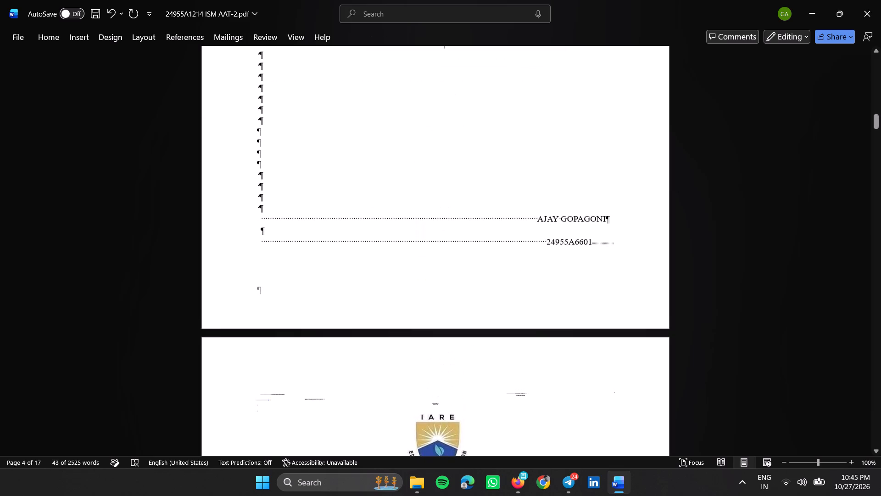
scroll(476, 269, "down", 4)
left_click(442, 116)
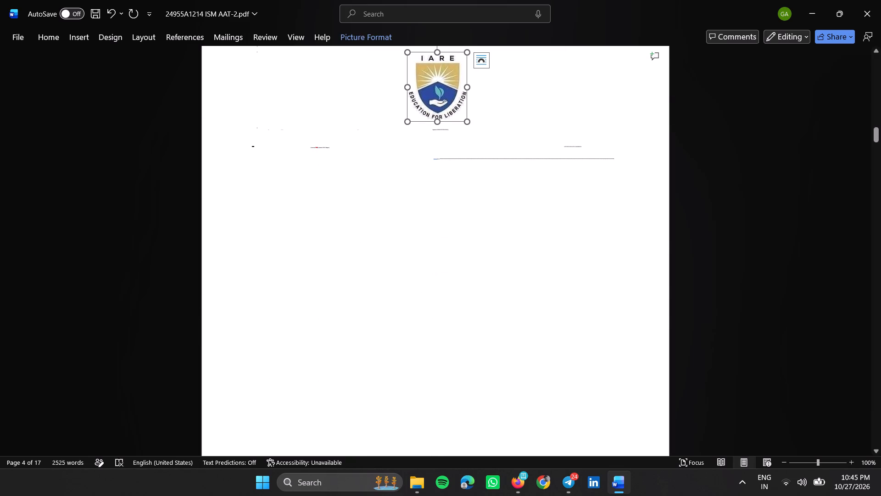
key("BackSpace")
Check the front pages in the print preview, from the self-assessment form's second page to the declaration and certificate.
scroll(438, 93, "up", 3)
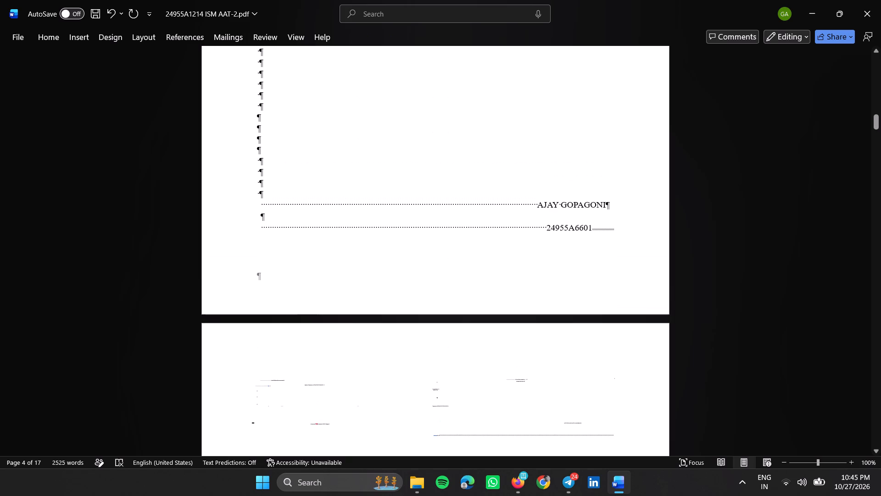
scroll(362, 231, "up", 2)
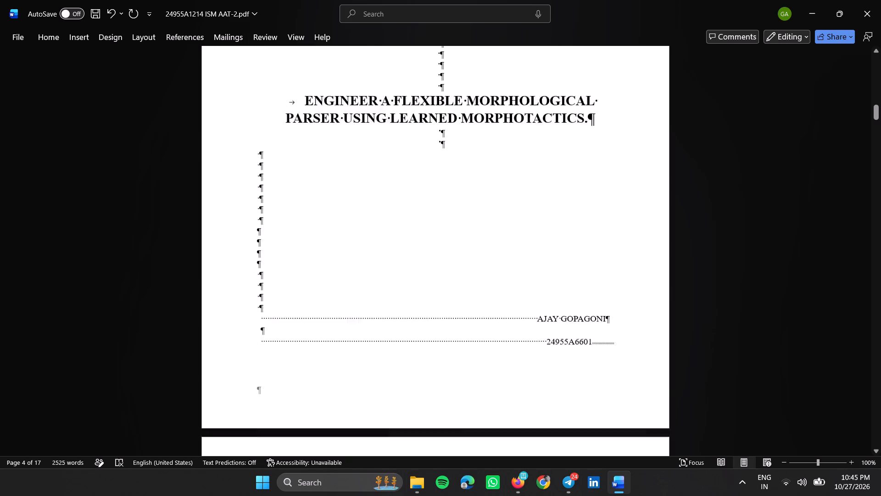
scroll(362, 231, "up", 1)
key("ctrl+p")
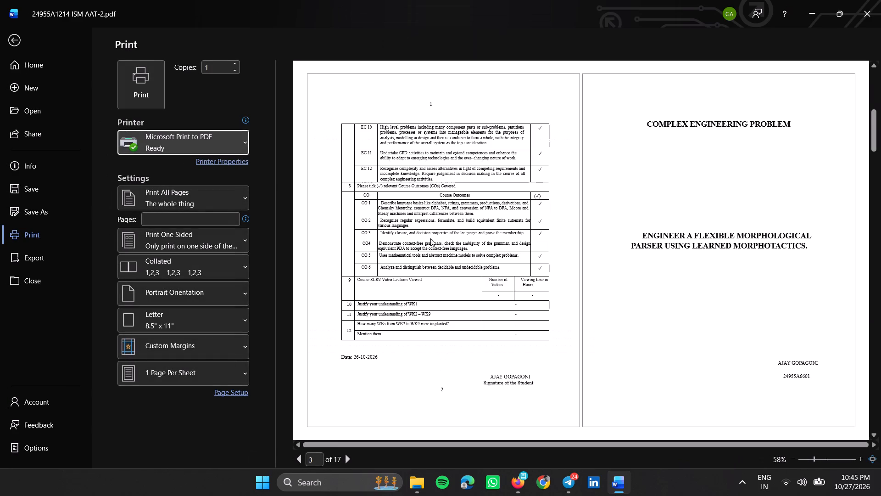
left_click(486, 254)
key("Down")
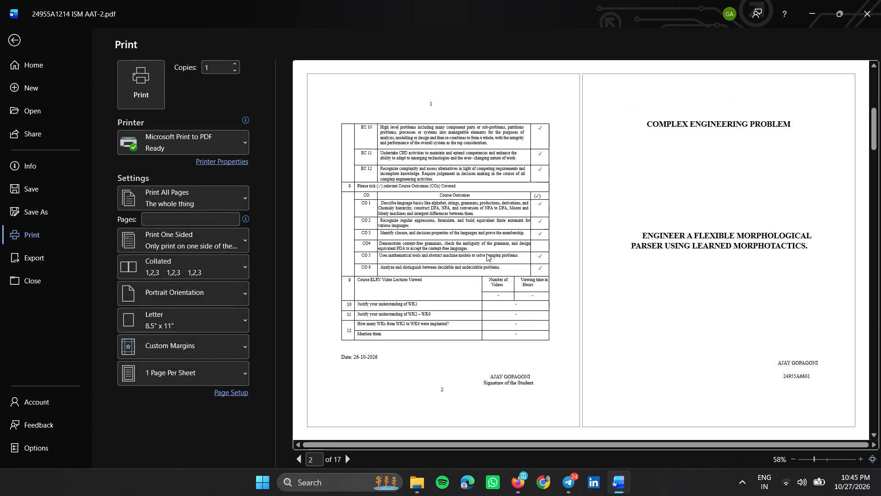
key("Down")
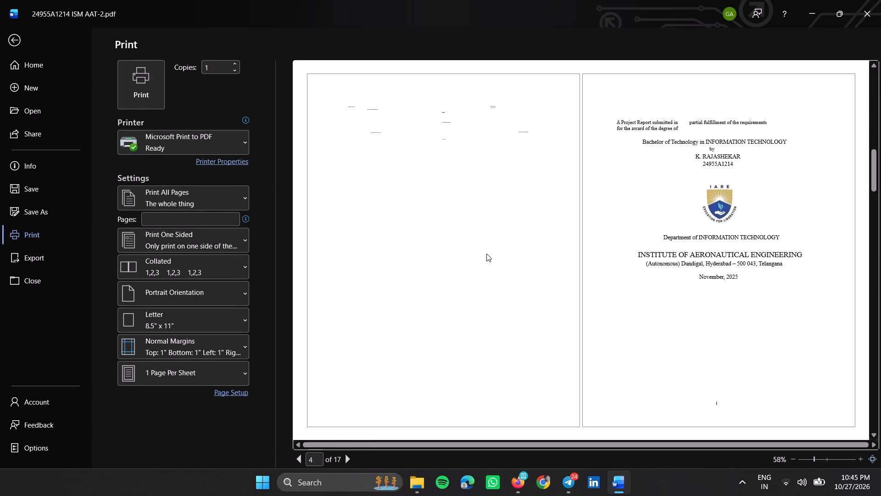
key("Down")
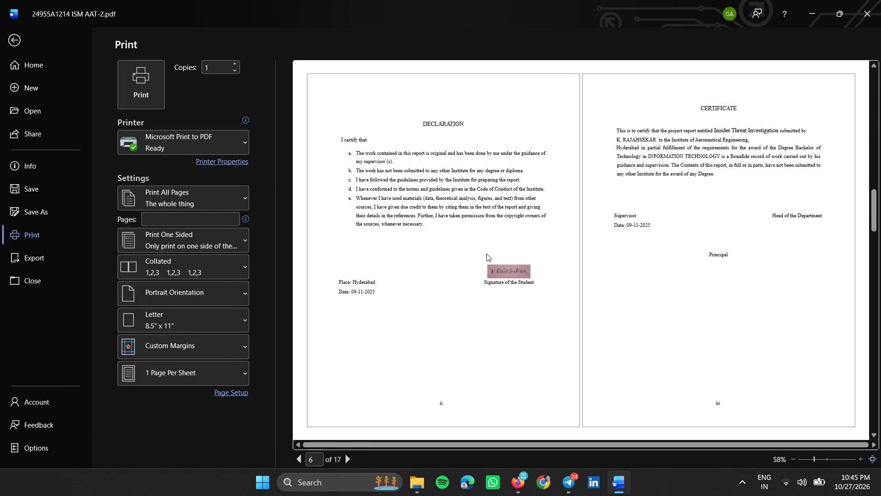
key("Up")
key("Up")
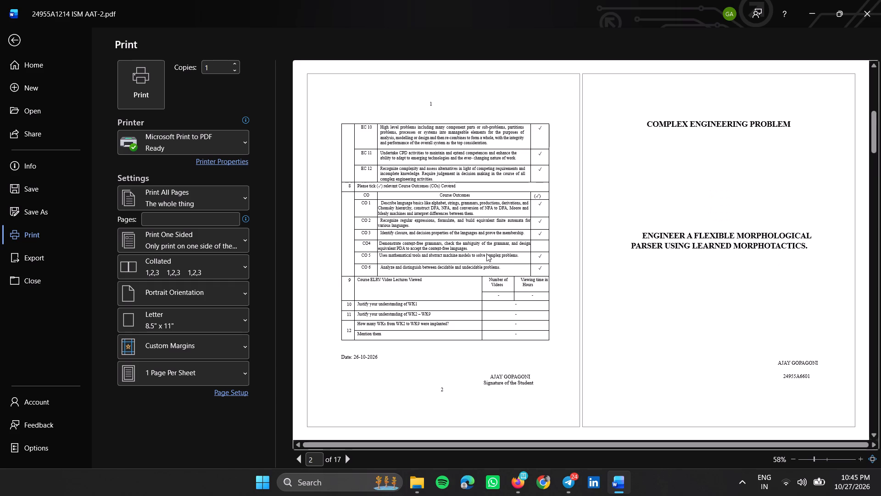
key("Escape")
Delete the section break after the size 1 text, joining that page with the following submission page.
scroll(497, 241, "up", 2)
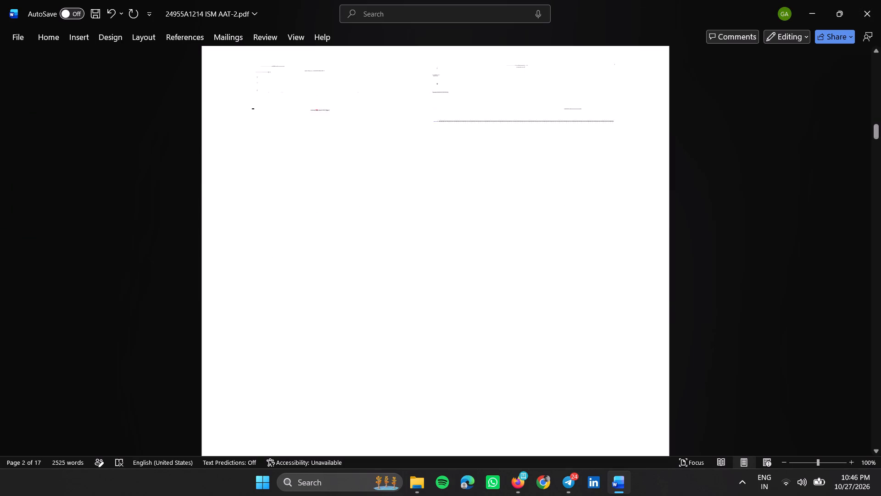
scroll(497, 241, "up", 4)
scroll(497, 241, "down", 4)
left_click(497, 241)
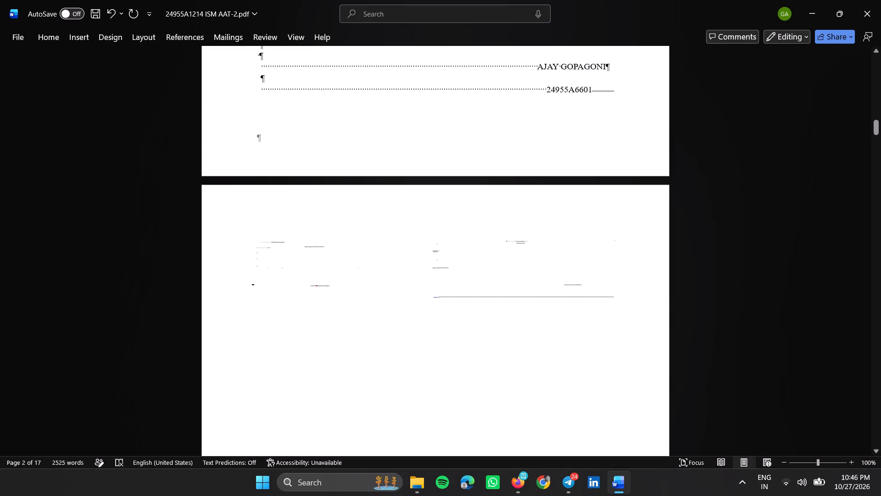
double_click(501, 287)
left_click(553, 354)
scroll(553, 354, "down", 1)
left_click(553, 354)
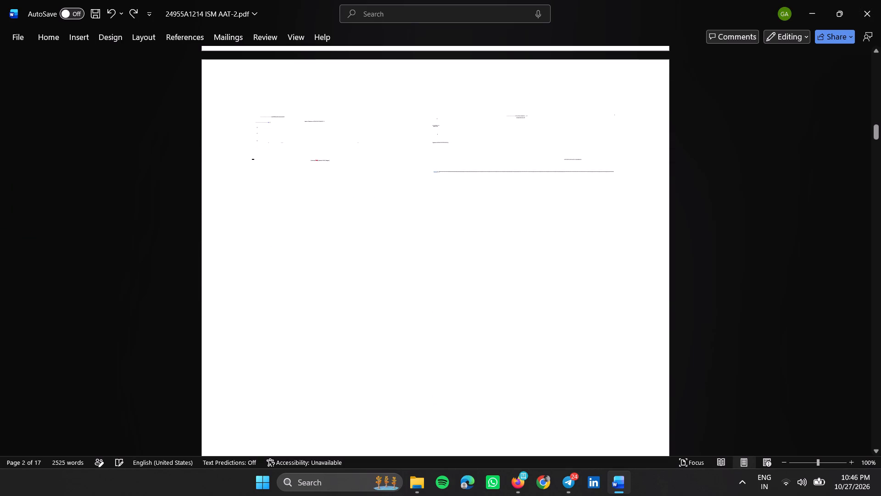
key("ctrl+Delete")
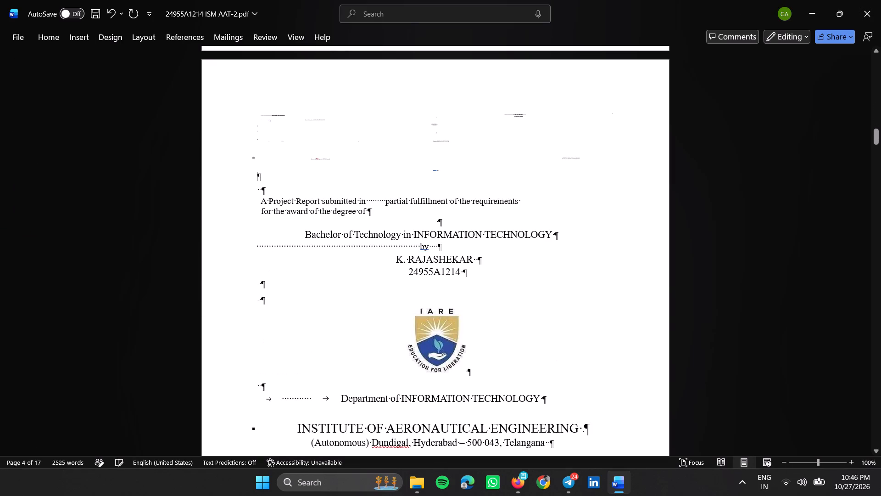
Open the print preview and check the front pages from the self-assessment form to the merged submission page.
scroll(553, 354, "up", 5)
scroll(553, 354, "down", 2)
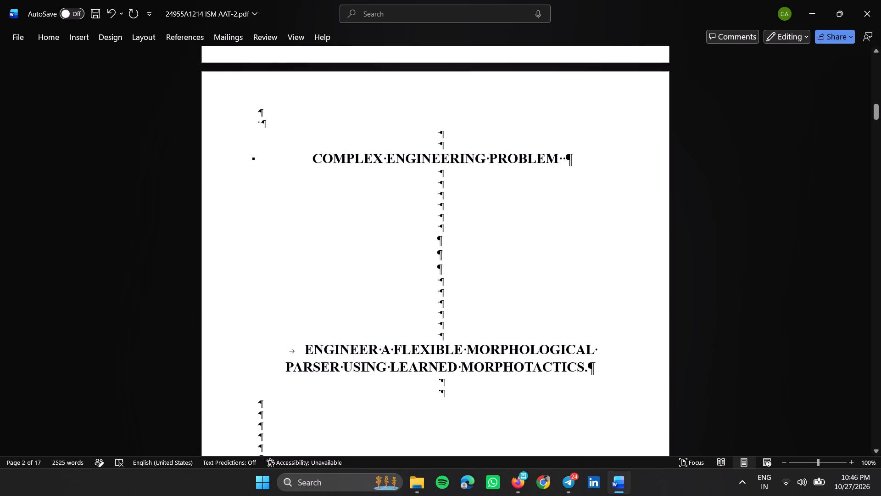
key("ctrl+p")
left_click(658, 316)
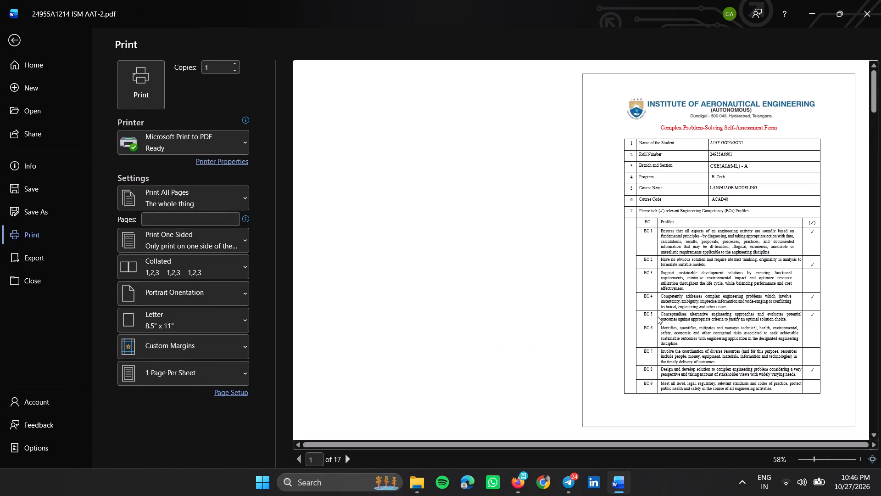
key("Down")
key("Down")
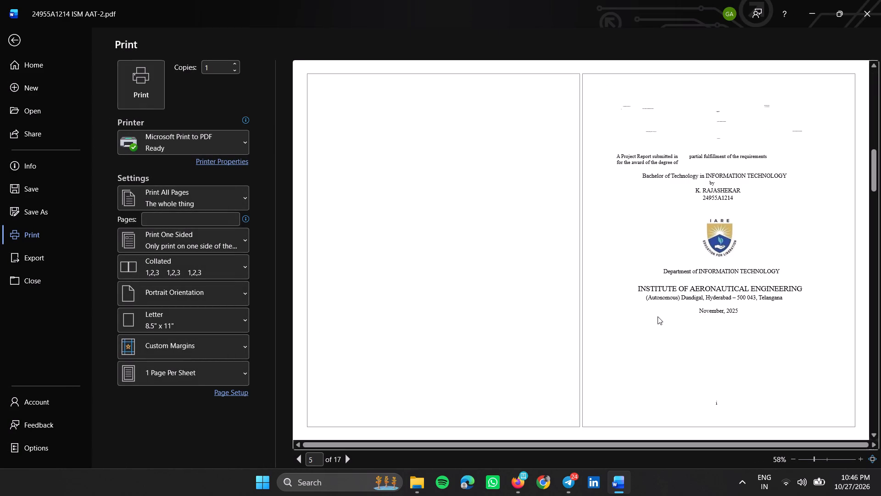
key("Down")
key("Up")
Switch to Firefox to recheck the instructions for removing a blank page, and return to Word.
key("alt+Tab")
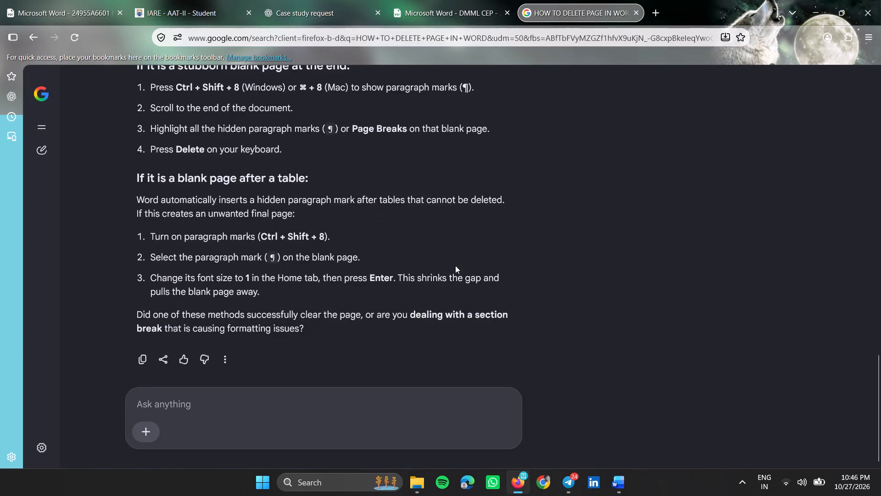
key("alt+Tab")
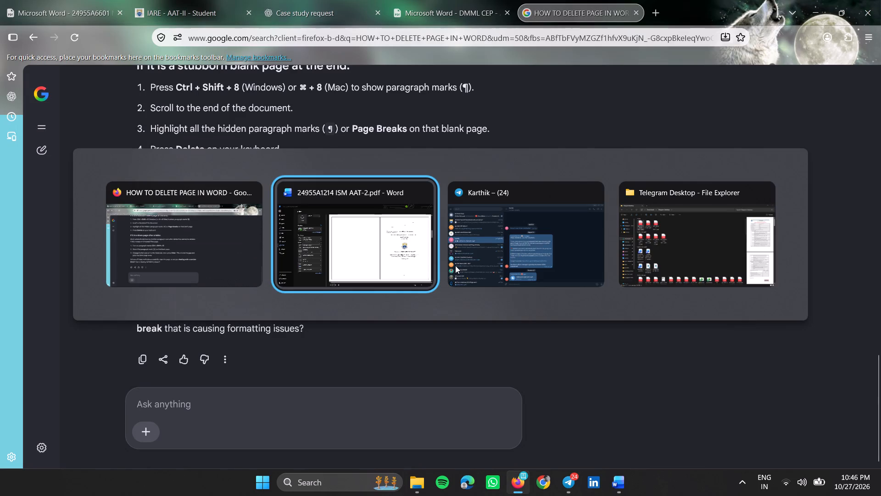
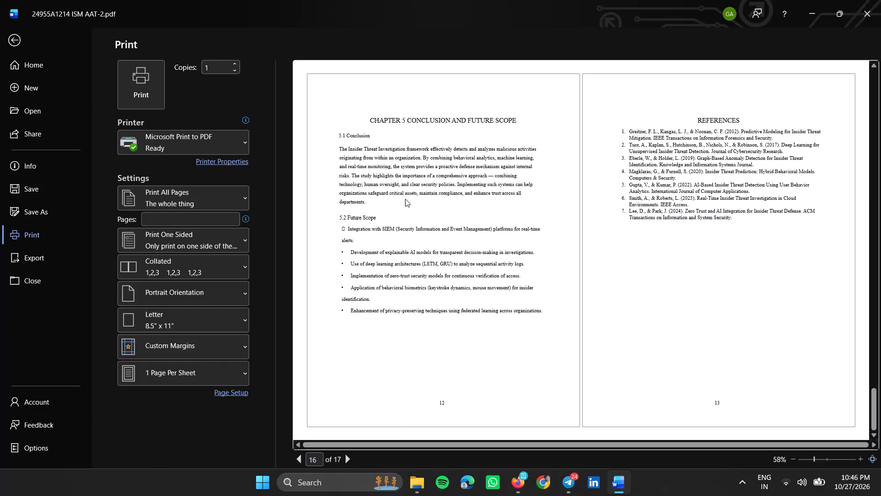
Close the print preview and delete the block of size 1 text above the project submission statement on page 5.
left_click(21, 44)
scroll(412, 242, "up", 6)
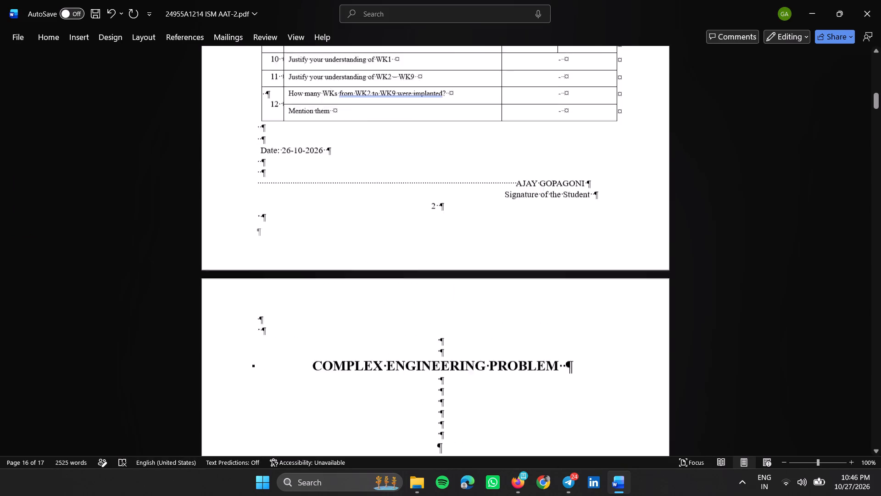
scroll(412, 242, "down", 4)
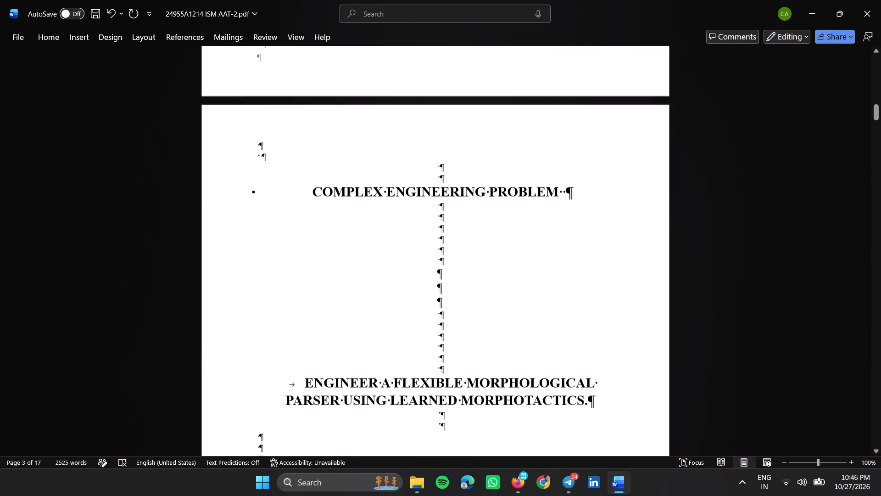
scroll(412, 242, "down", 4)
scroll(412, 242, "up", 1)
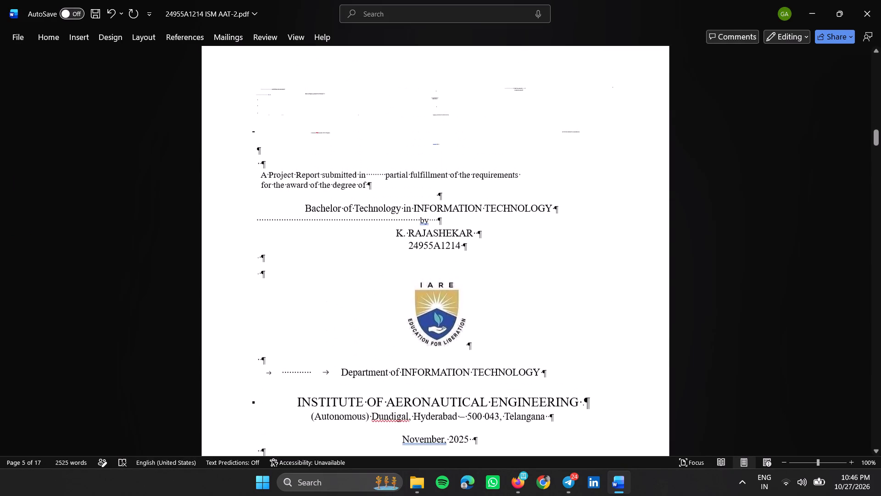
scroll(412, 242, "up", 1)
left_click(389, 307)
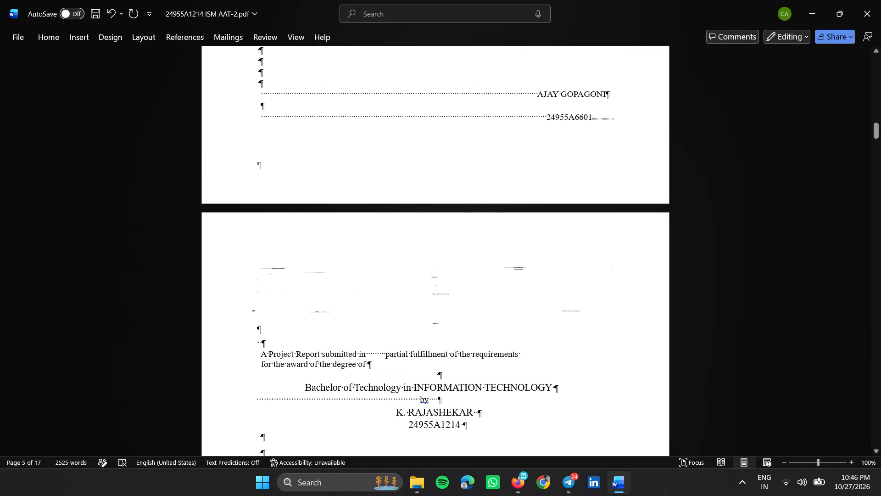
left_click_drag(490, 329, 291, 259)
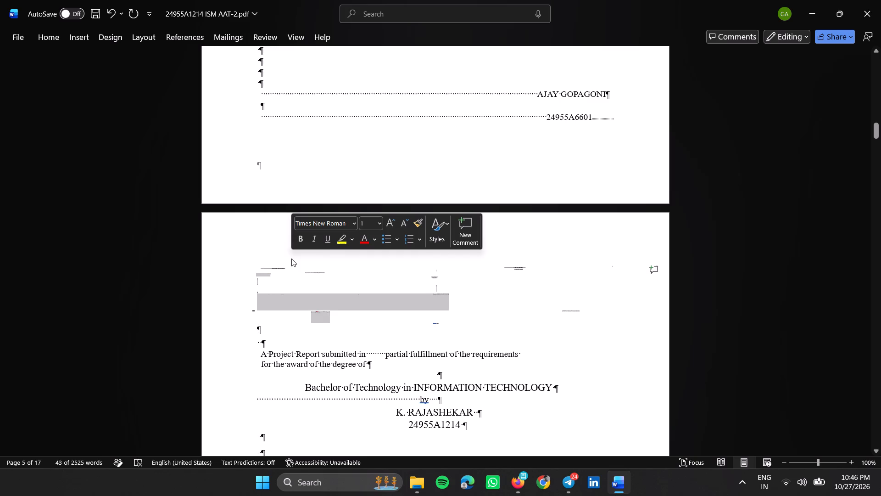
key("Delete")
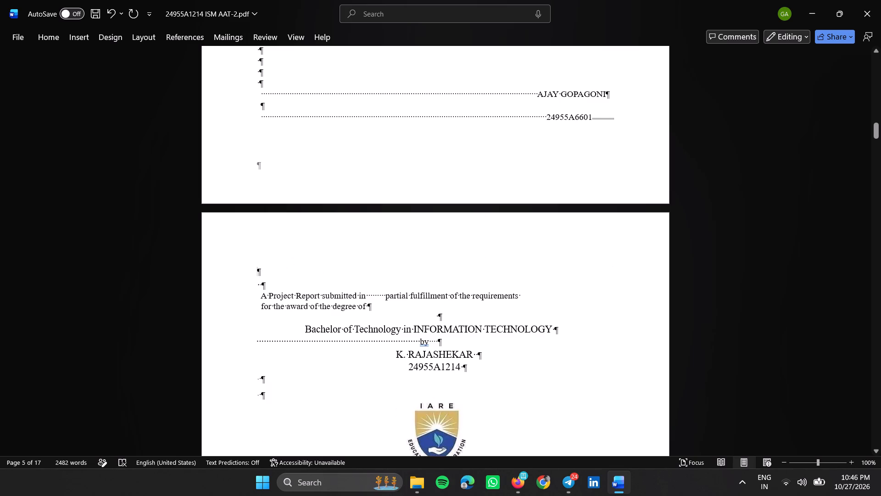
Check the pages from the blank page before the submission page through to the contents in the print preview.
key("ctrl+p")
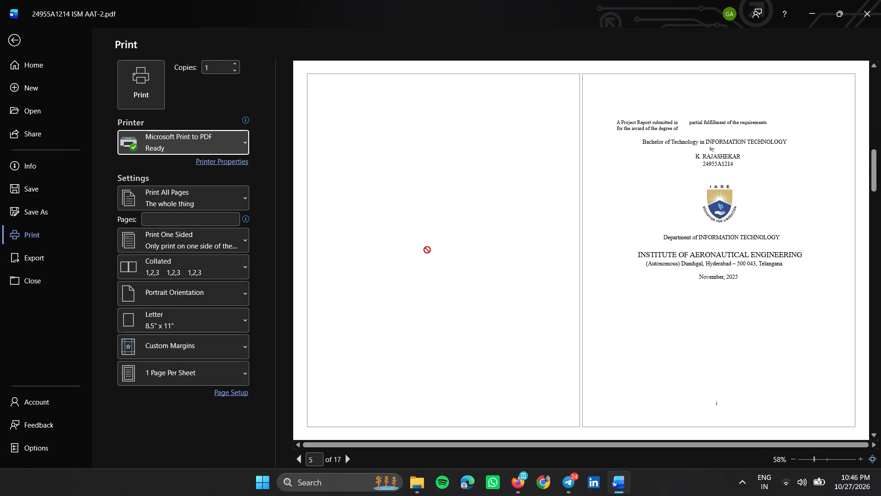
left_click(427, 250)
key("Down")
key("Down")
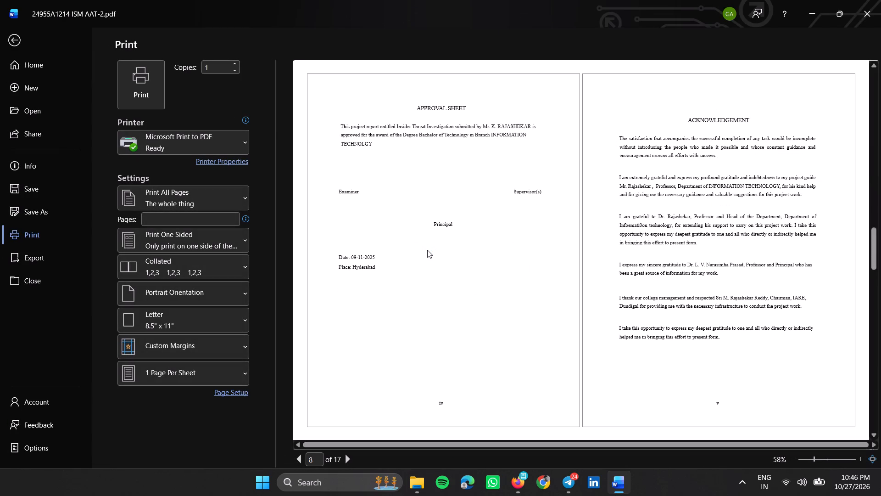
key("Down")
key("Up")
key("Up")
key("Up")
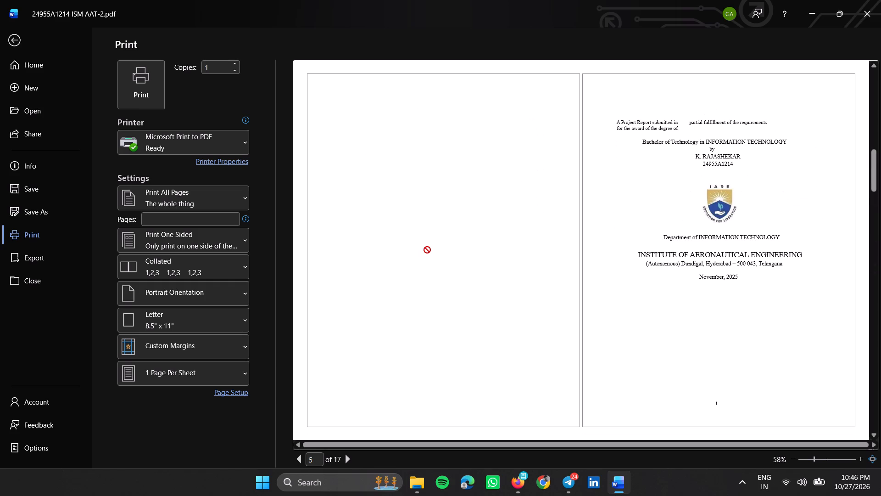
key("Up")
key("Down")
key("Down")
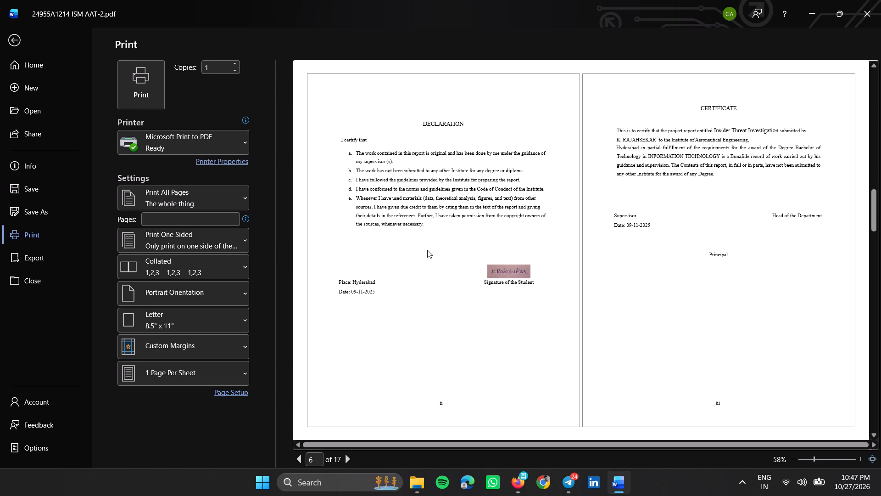
key("Down")
key("Down")
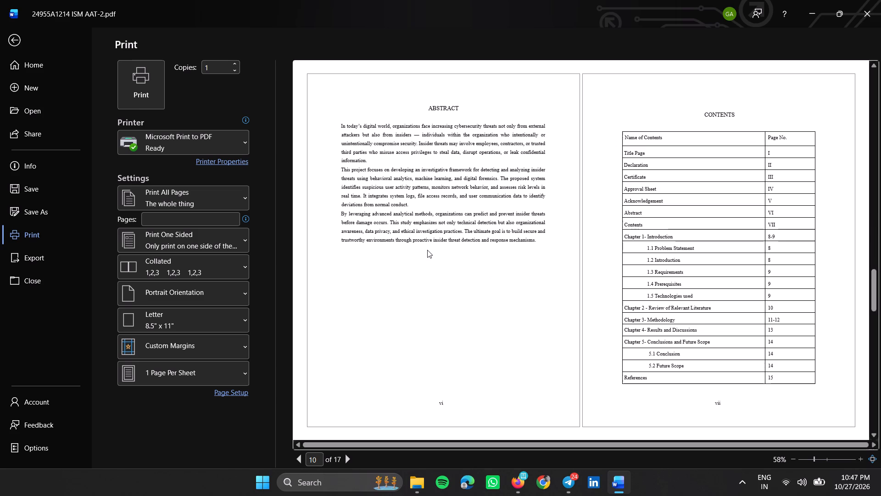
key("Up")
key("Up")
key("Up")
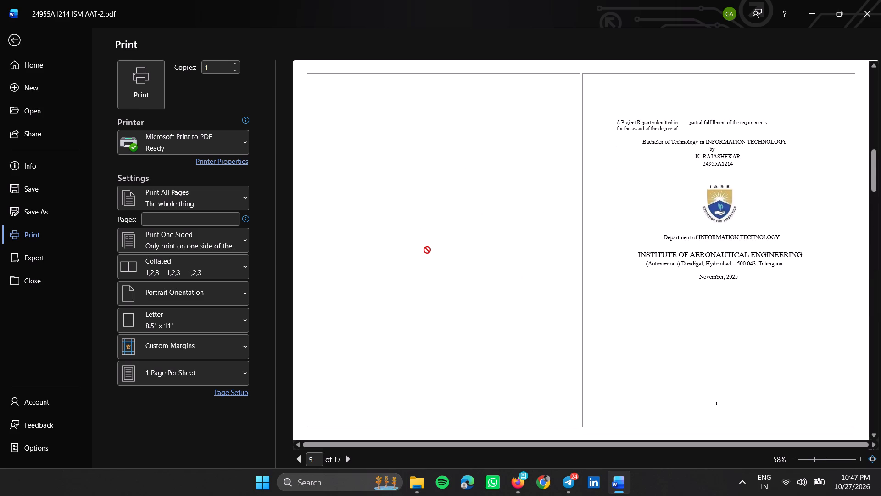
key("Down")
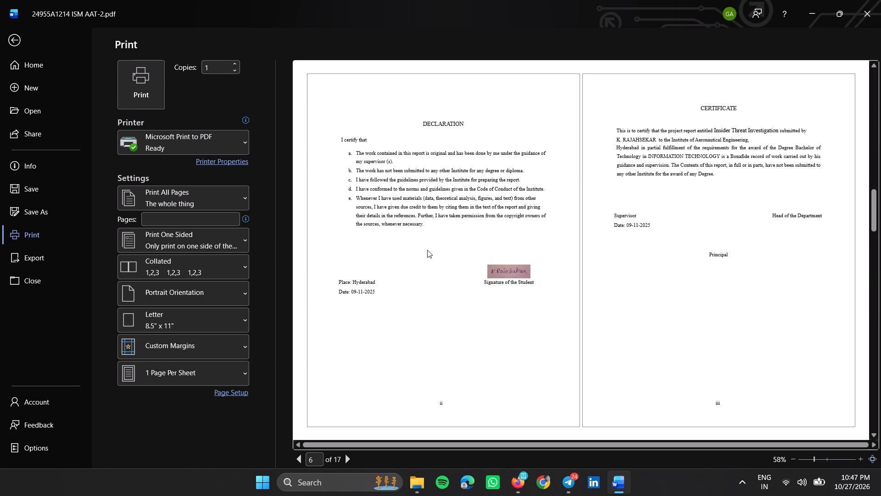
key("Down")
key("Down")
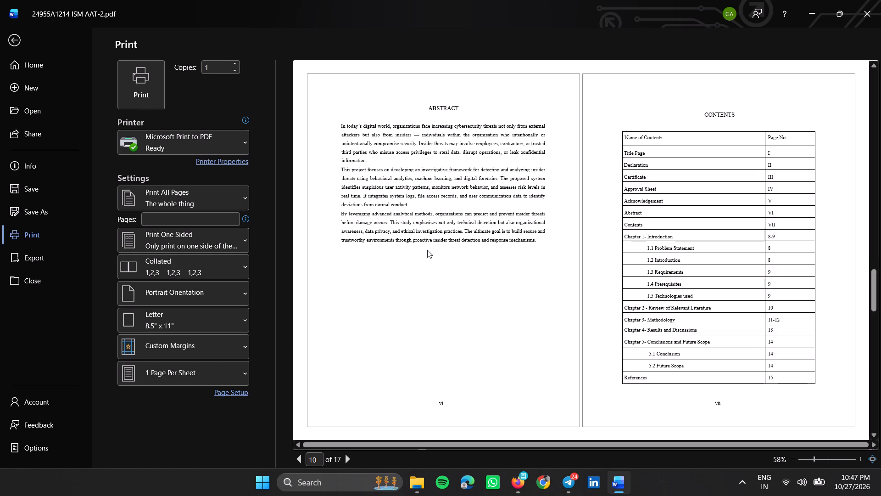
key("Escape")
Indent the submission statement's first line with spaces so "A Project Report submitted in" starts near the page's centre.
scroll(422, 304, "down", 1)
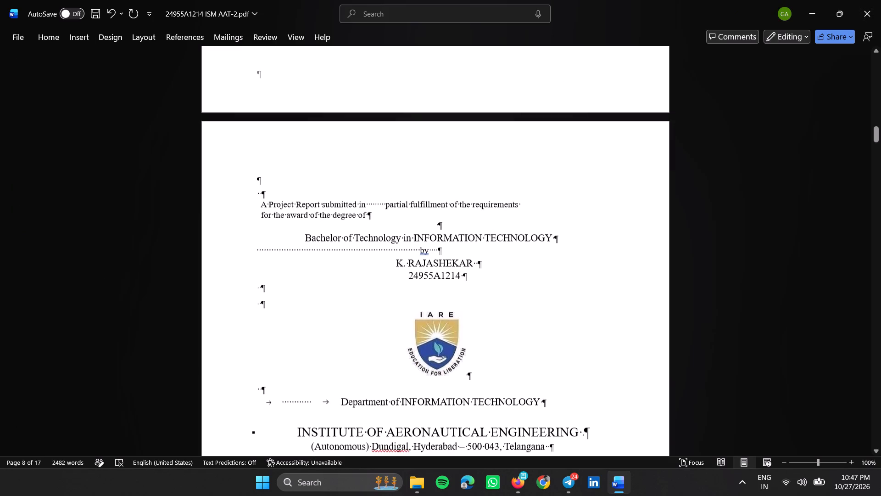
left_click(258, 209)
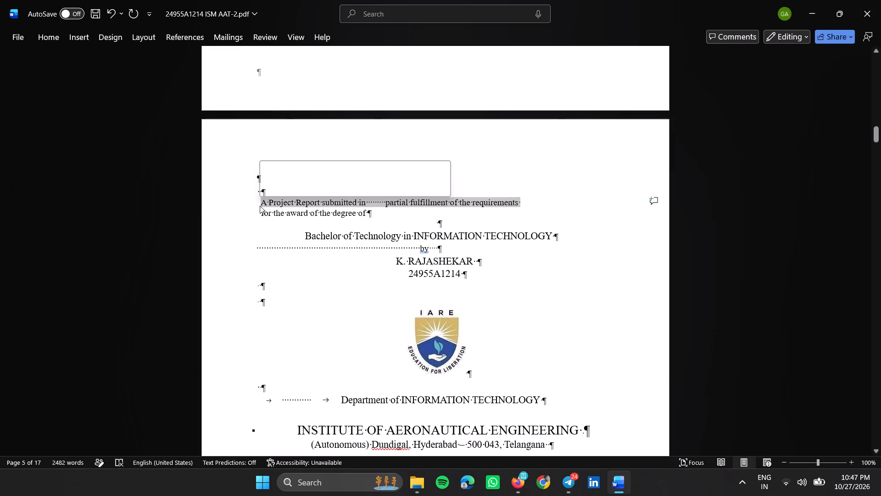
left_click(261, 204)
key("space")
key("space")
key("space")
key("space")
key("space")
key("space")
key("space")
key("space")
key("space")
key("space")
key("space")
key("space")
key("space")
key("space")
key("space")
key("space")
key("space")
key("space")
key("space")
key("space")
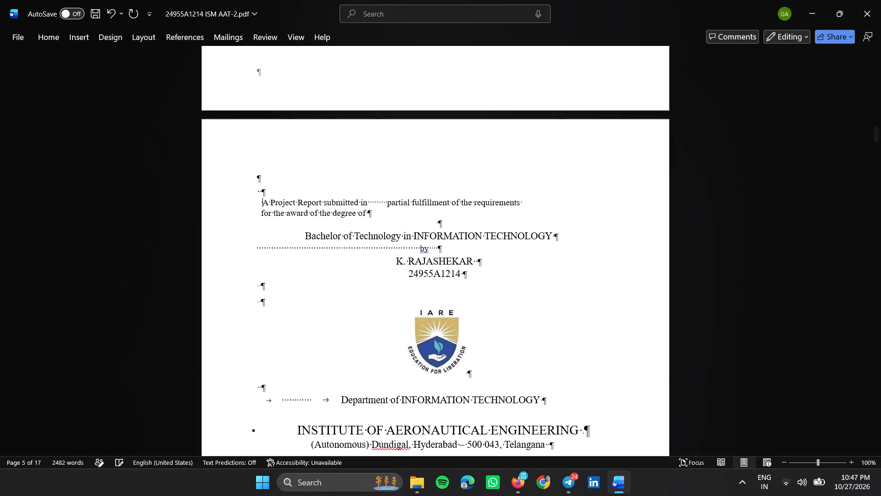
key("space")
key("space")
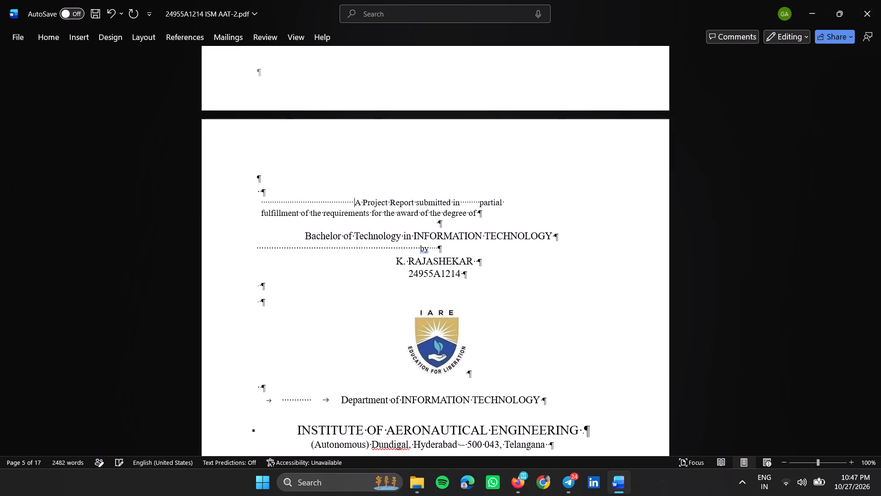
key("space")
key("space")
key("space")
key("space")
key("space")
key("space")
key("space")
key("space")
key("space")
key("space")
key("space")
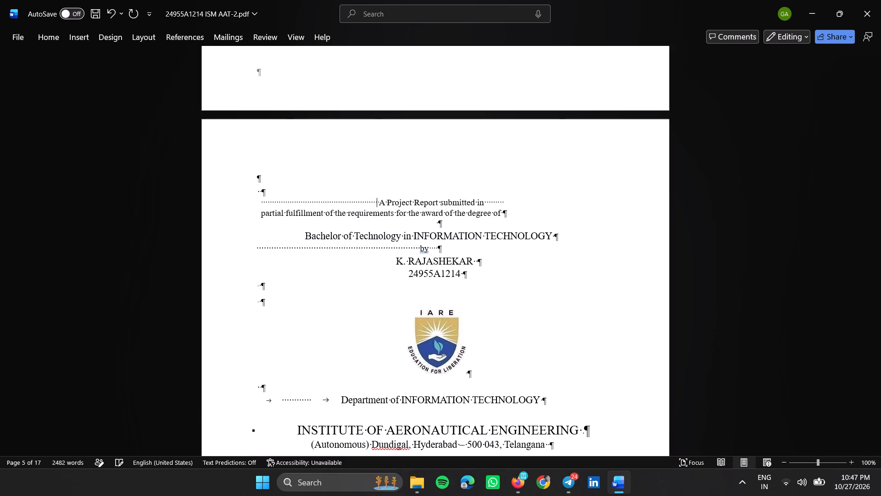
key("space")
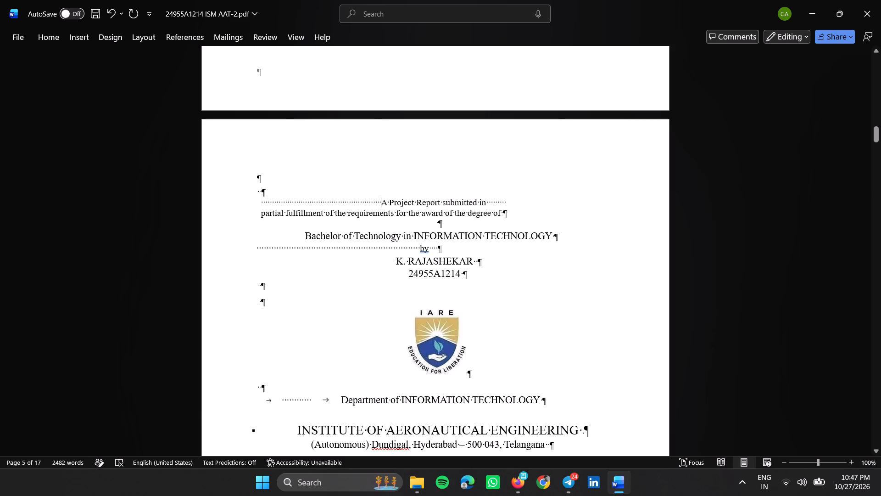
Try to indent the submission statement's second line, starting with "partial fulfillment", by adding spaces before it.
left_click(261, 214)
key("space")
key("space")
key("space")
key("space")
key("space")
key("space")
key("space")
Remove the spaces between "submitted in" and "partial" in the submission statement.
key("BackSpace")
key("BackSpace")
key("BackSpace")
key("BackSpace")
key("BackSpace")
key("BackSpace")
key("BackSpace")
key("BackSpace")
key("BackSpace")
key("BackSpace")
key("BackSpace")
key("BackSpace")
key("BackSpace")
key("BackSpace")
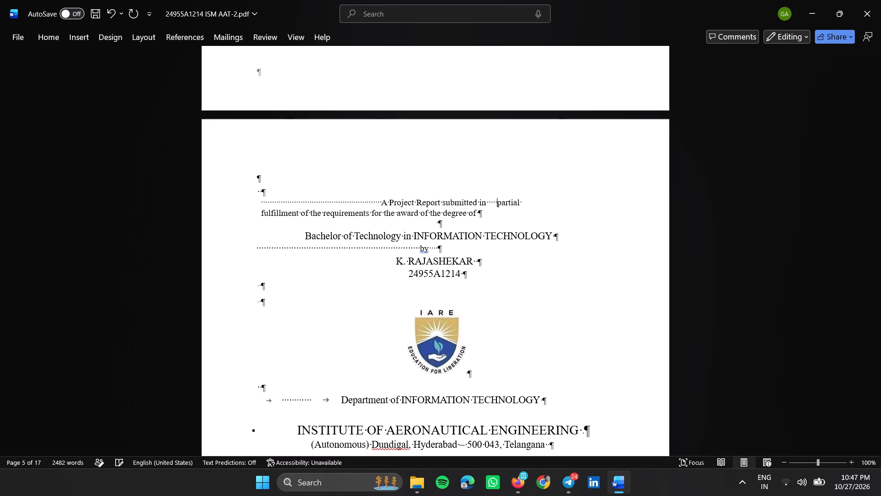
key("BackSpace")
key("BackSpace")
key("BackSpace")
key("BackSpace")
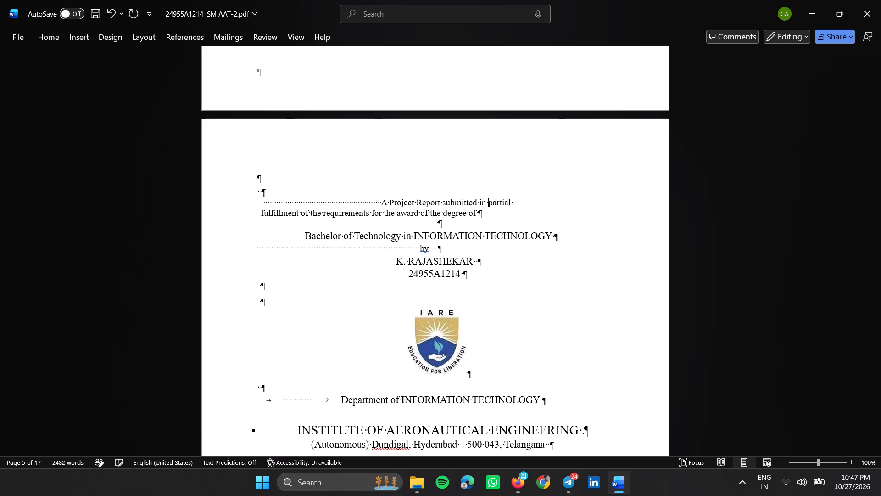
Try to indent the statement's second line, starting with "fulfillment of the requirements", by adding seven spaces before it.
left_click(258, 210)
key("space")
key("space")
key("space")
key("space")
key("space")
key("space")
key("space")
Replace the submission statement, from "A Project Report" to "the degree of", with the three-line text copied from the original PDF in Firefox.
left_click_drag(484, 212, 399, 199)
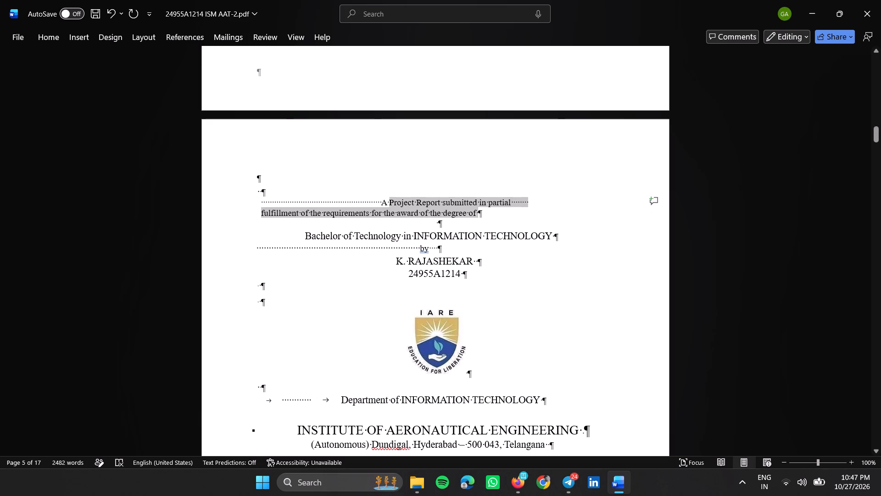
left_click_drag(399, 199, 385, 202)
key("BackSpace")
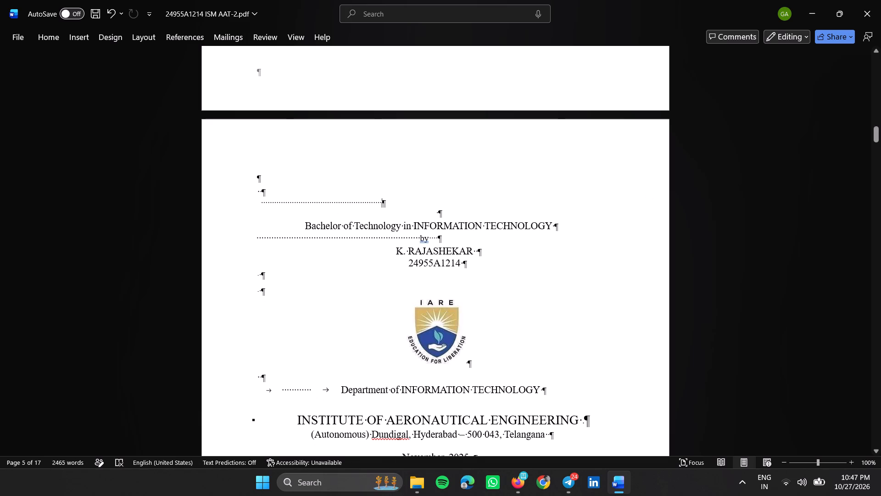
key("alt+Tab")
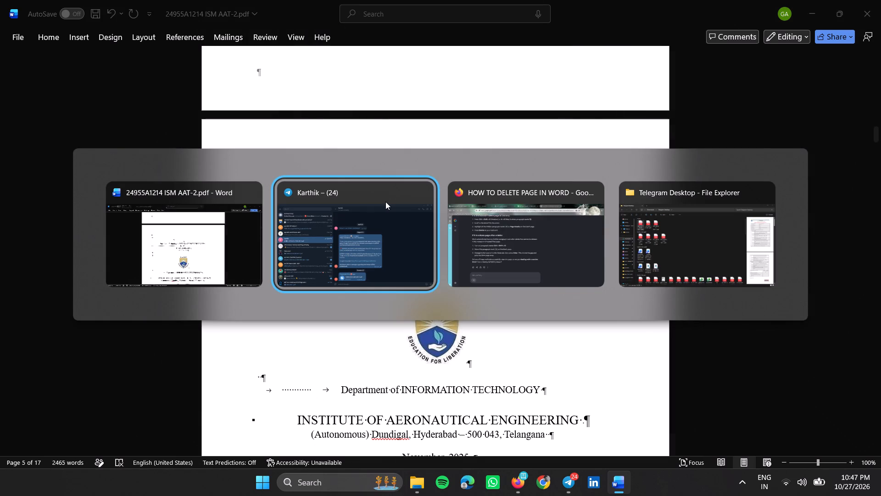
key("alt+Tab")
left_click(431, 0)
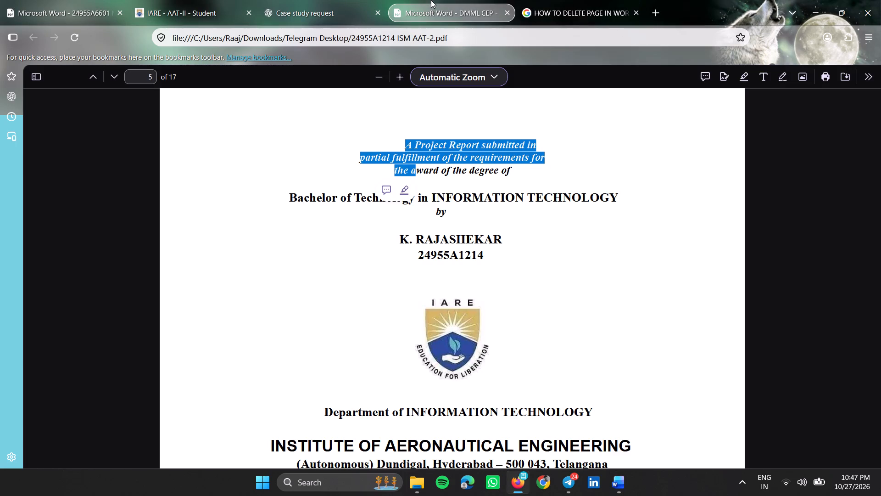
left_click(516, 169)
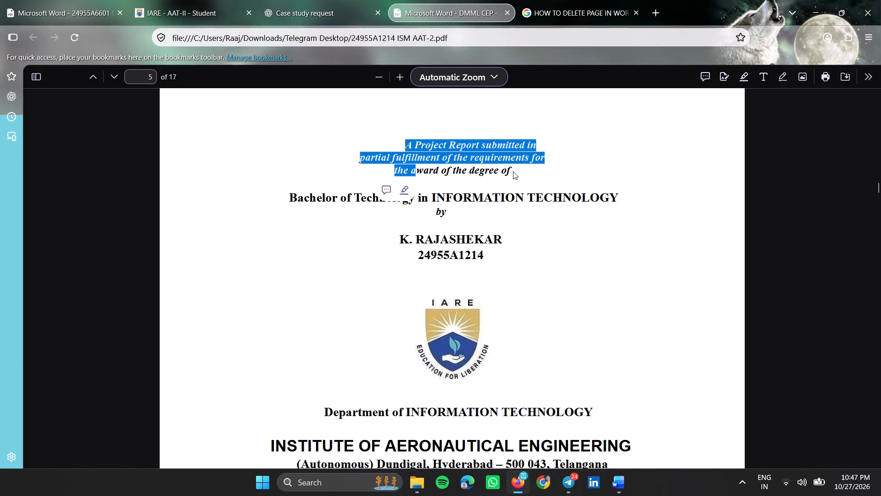
left_click(511, 171)
double_click(508, 170)
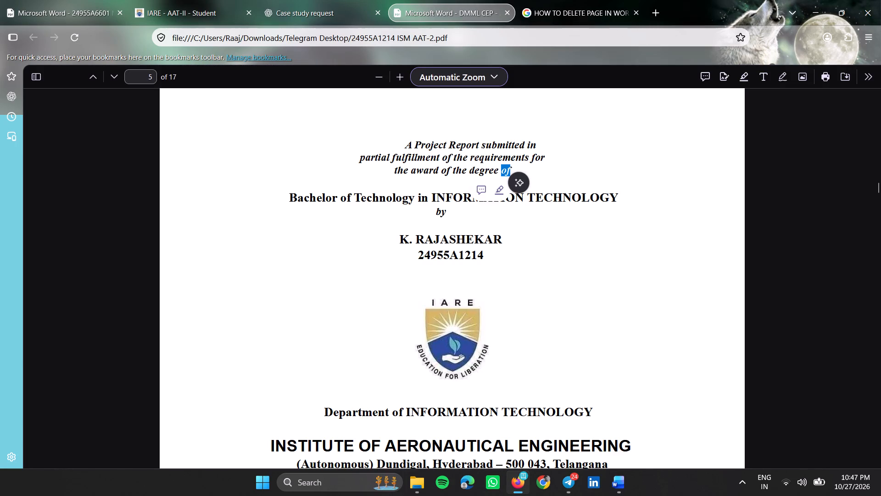
left_click_drag(407, 144, 519, 172)
key("ctrl+c")
key("alt+Tab")
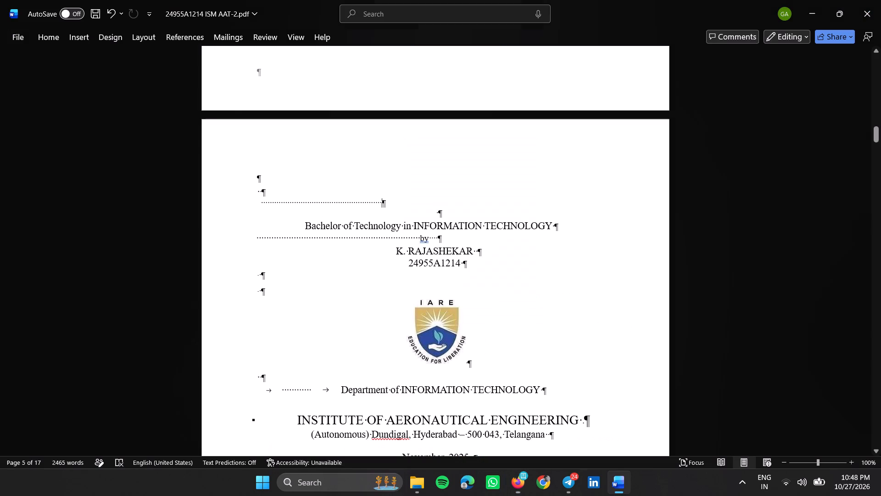
key("ctrl+v")
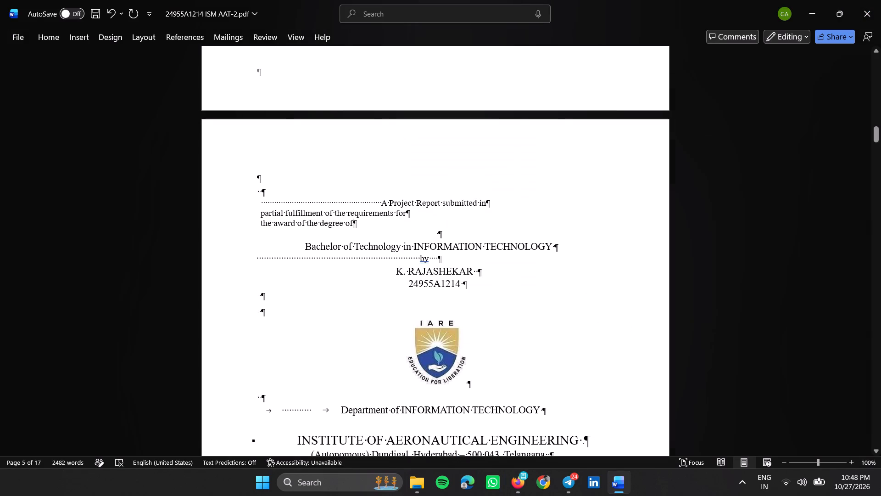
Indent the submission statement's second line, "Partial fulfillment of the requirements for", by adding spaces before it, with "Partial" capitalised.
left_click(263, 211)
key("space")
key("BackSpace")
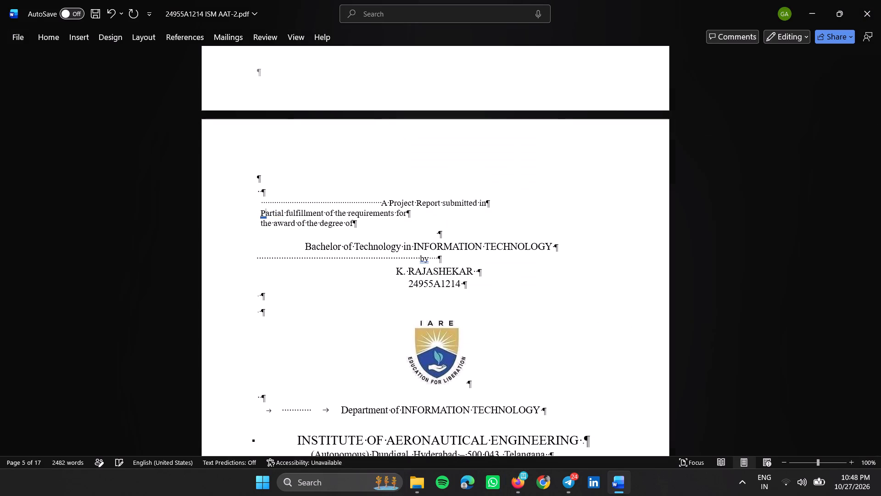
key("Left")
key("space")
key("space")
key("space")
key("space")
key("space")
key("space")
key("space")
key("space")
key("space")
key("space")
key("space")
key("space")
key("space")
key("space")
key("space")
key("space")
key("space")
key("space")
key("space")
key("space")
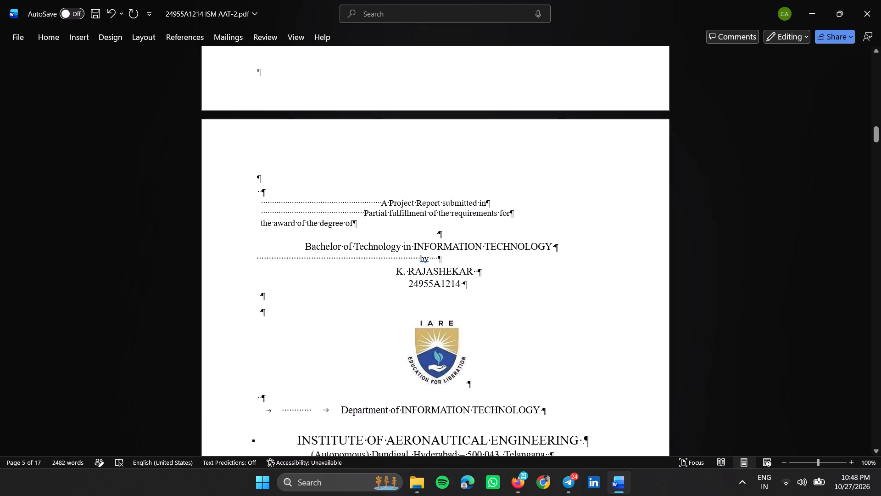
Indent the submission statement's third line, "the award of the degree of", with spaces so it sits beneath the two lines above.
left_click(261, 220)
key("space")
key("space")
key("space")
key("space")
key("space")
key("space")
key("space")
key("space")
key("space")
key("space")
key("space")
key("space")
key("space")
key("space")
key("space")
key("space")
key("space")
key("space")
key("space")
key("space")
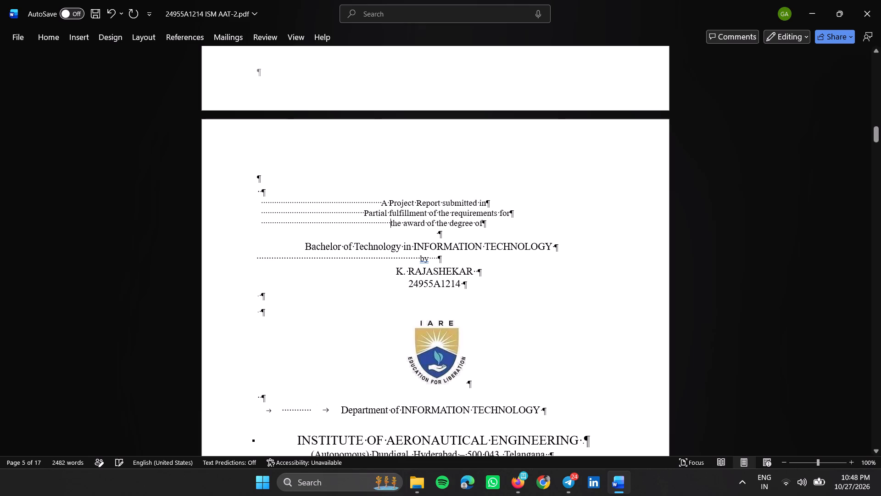
Centre-align the three-line submission statement, from "A Project Report submitted in" to "the award of the degree of".
left_click_drag(507, 221, 373, 203)
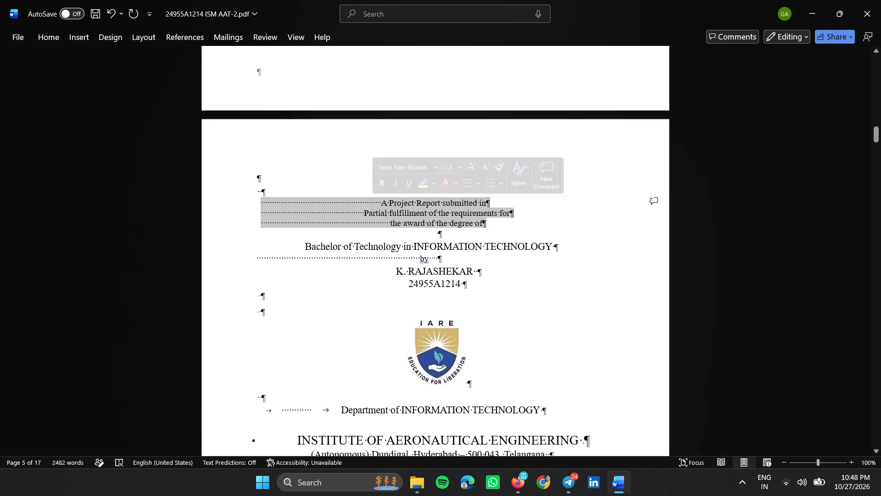
left_click(54, 32)
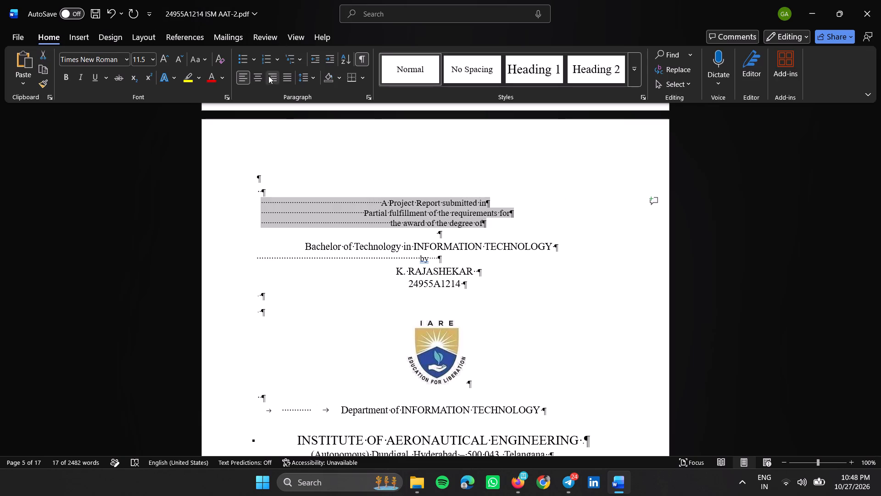
left_click(259, 78)
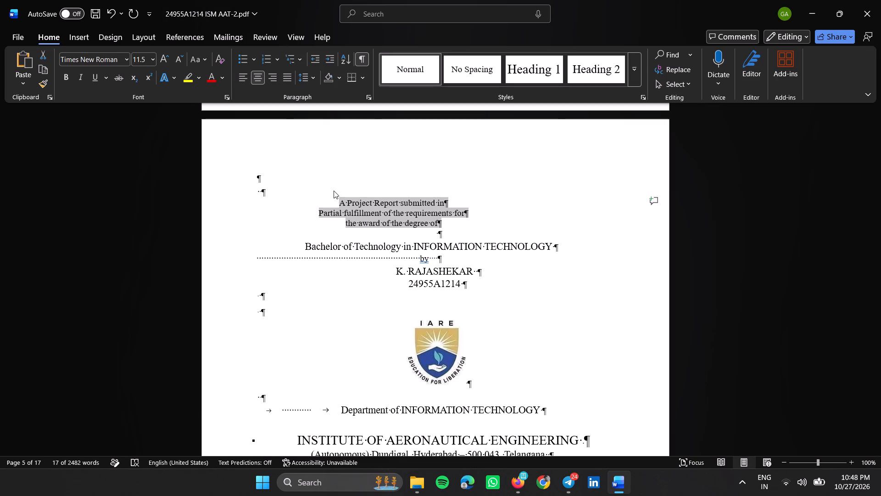
left_click(324, 203)
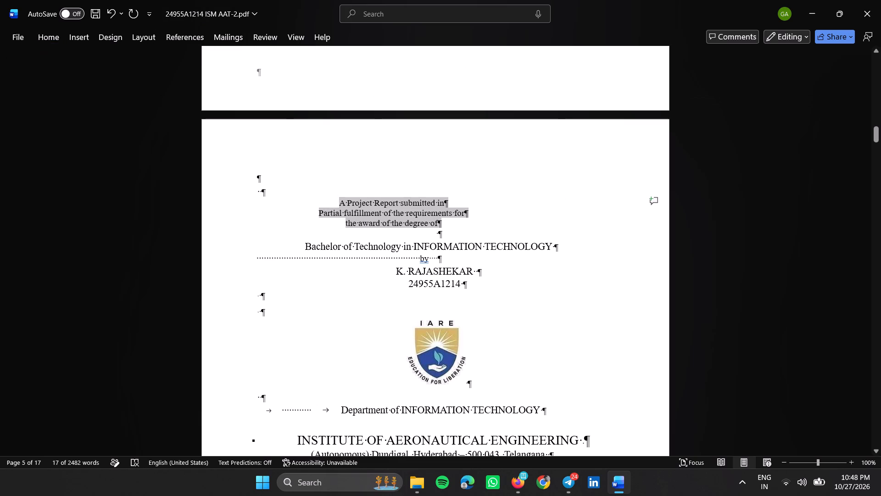
left_click(328, 195)
left_click(328, 196)
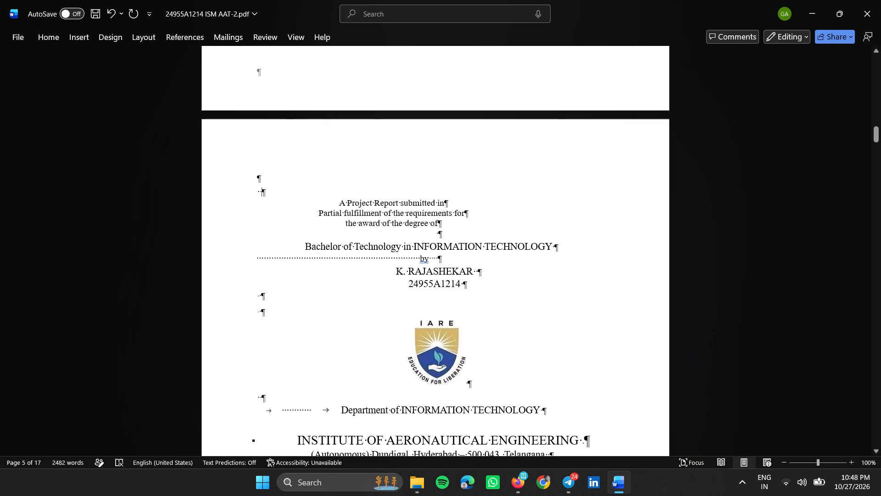
Centre-align the submission page's content from the blank line above "A Project Report" through the blank line below "November, 2025".
left_click_drag(330, 197, 482, 451)
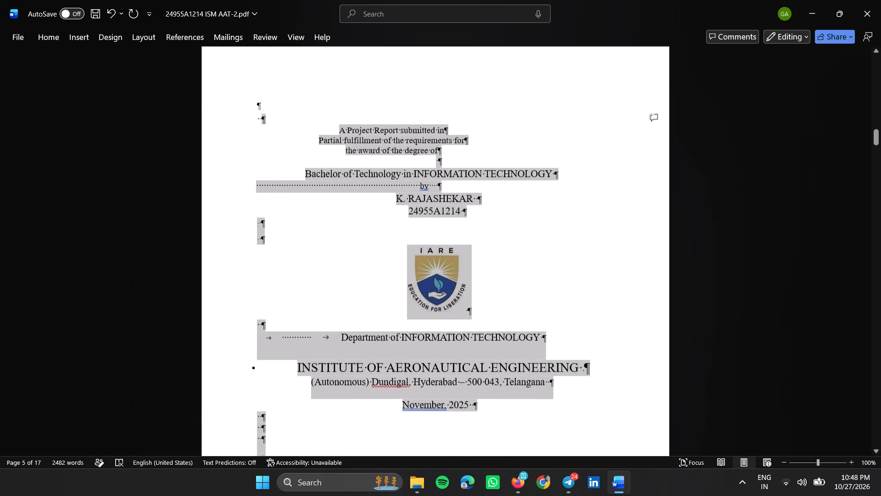
left_click_drag(482, 451, 496, 405)
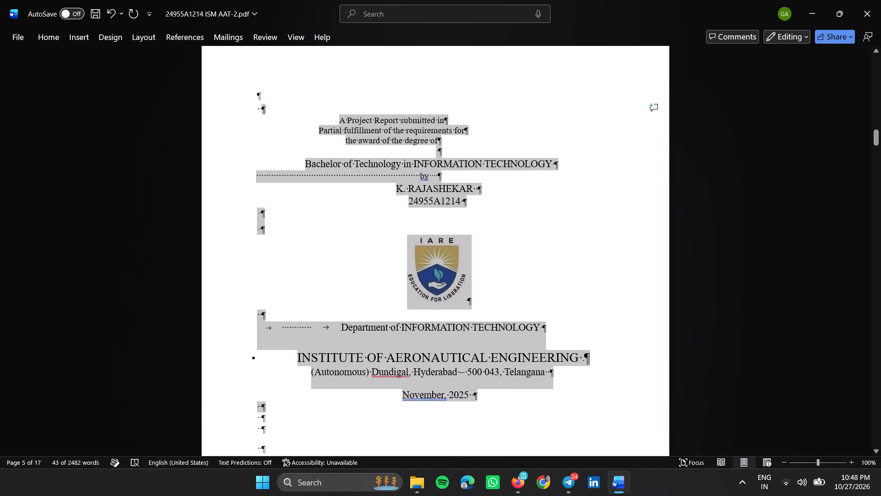
left_click(56, 36)
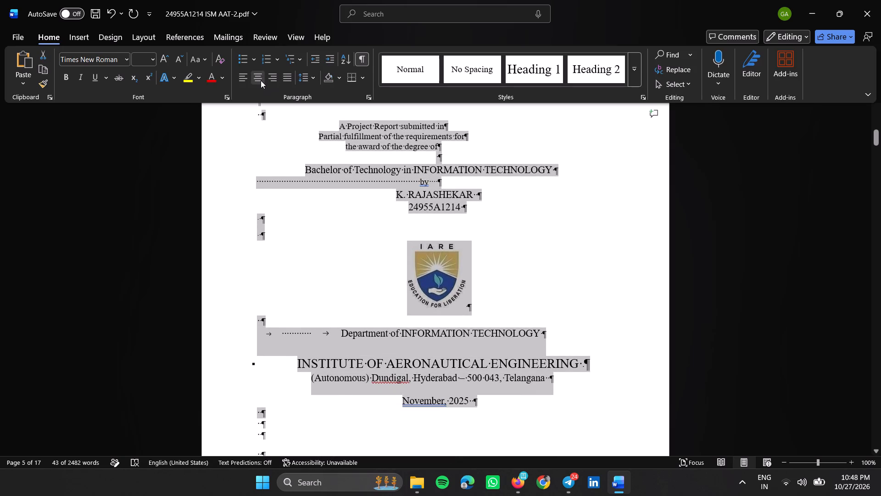
left_click(261, 80)
left_click(354, 220)
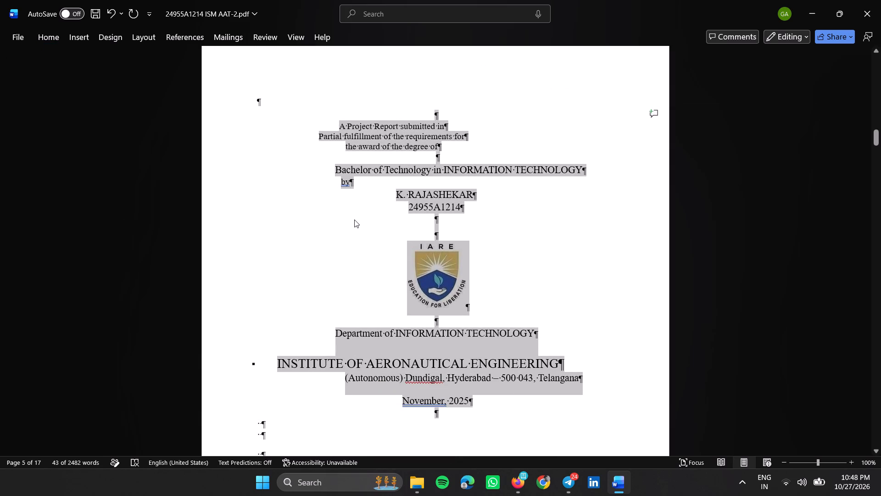
Shift the statement's first line, "A Project Report submitted in", toward the page centre by adding spaces before it.
left_click(336, 124)
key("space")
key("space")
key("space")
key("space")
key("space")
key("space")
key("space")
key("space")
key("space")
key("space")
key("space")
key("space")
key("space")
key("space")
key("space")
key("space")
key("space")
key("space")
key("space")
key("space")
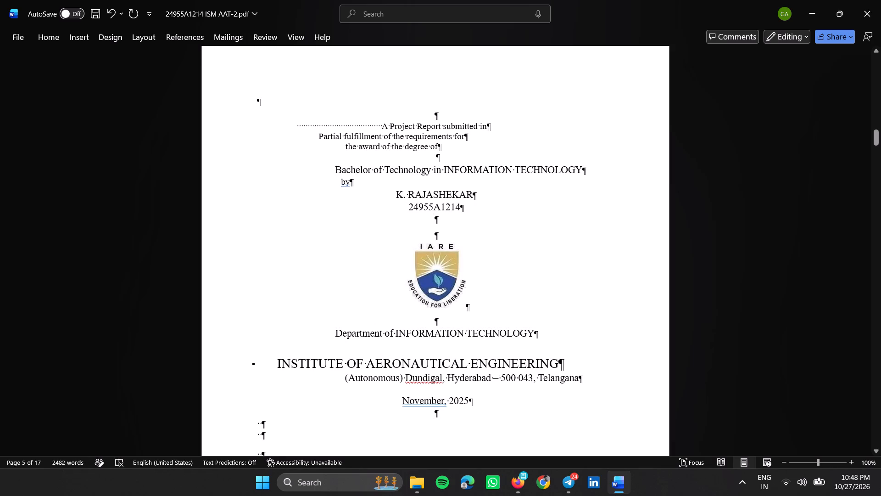
Shift the statement's second line, "Partial fulfillment of the requirements for", toward the page centre by adding spaces before it.
left_click(318, 138)
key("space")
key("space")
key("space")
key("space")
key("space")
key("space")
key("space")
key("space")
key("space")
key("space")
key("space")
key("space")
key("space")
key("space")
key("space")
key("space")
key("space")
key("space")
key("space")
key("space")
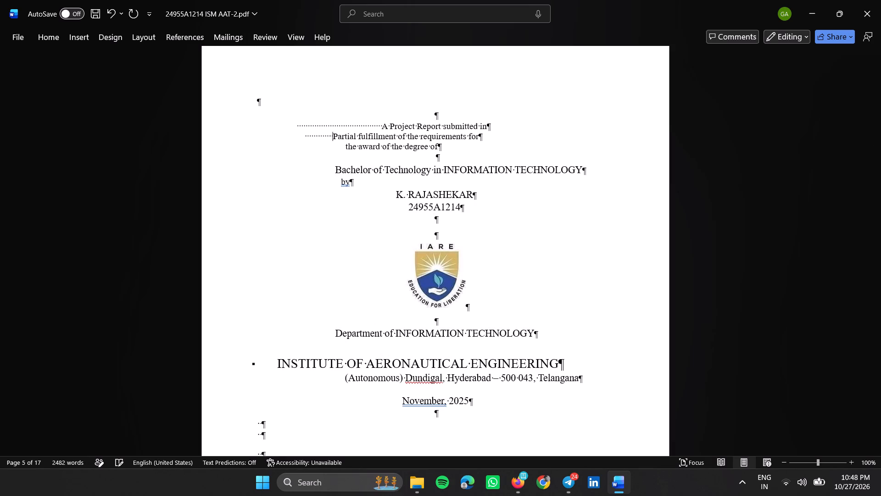
Shift the statement's third line, "the award of the degree of", toward the page centre by adding spaces before it.
left_click(340, 147)
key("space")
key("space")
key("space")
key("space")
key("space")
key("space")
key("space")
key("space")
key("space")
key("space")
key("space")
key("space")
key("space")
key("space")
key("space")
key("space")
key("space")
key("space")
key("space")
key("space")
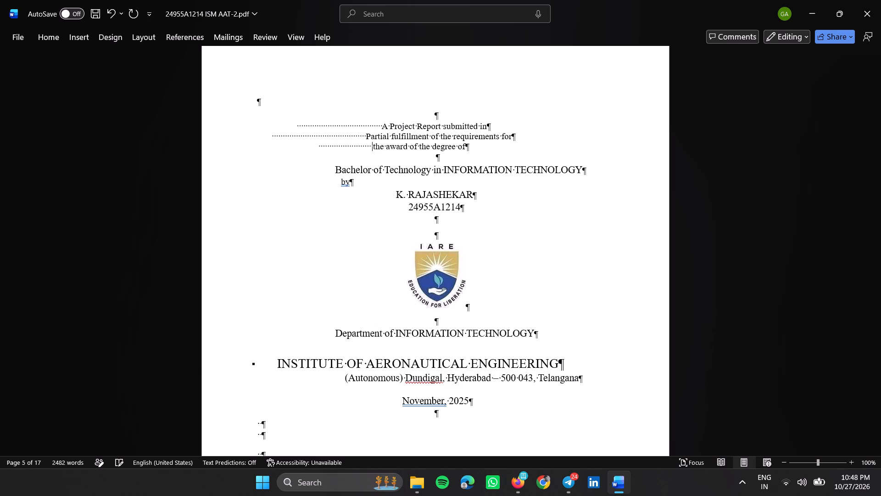
Split the degree line after "Bachelor of Technology in" so that "INFORMATION TECHNOLOGY" starts its own line.
left_click(440, 169)
key("Return")
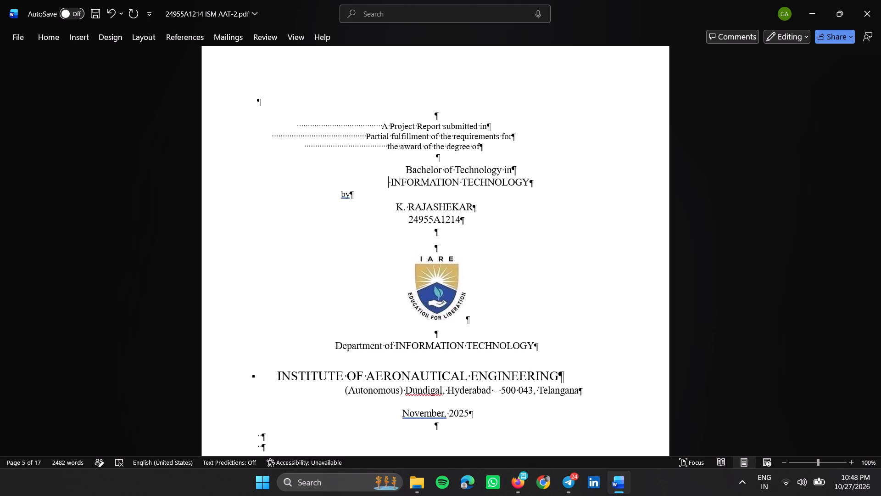
Shift the word "by" under the degree lines toward the page centre by adding spaces before it.
left_click(335, 197)
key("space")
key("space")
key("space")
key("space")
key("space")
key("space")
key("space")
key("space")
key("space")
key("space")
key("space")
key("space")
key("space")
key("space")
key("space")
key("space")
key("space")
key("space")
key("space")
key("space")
Remove the centring and indent of the "Bachelor of Technology in" line and position it near the page centre with leading spaces.
left_click(407, 168)
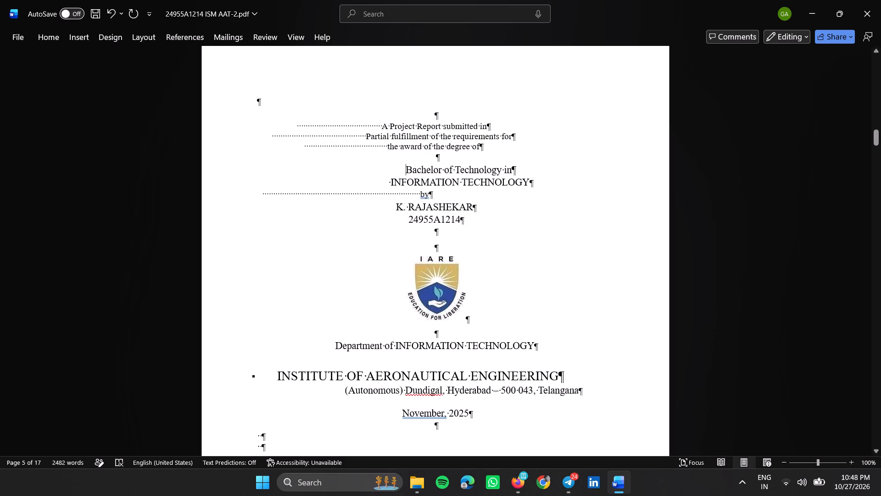
key("BackSpace")
key("BackSpace")
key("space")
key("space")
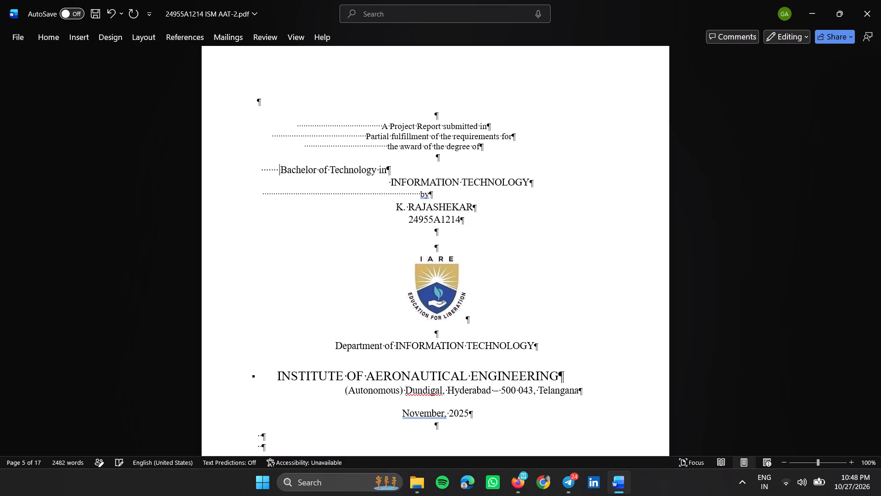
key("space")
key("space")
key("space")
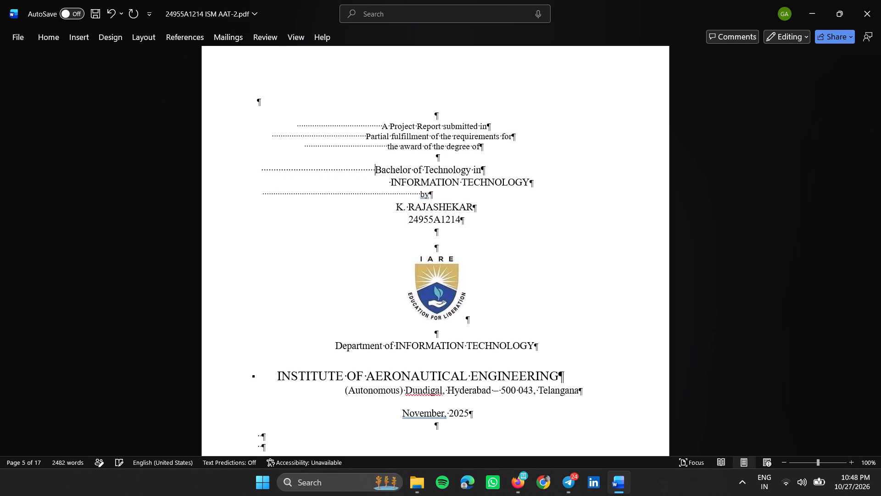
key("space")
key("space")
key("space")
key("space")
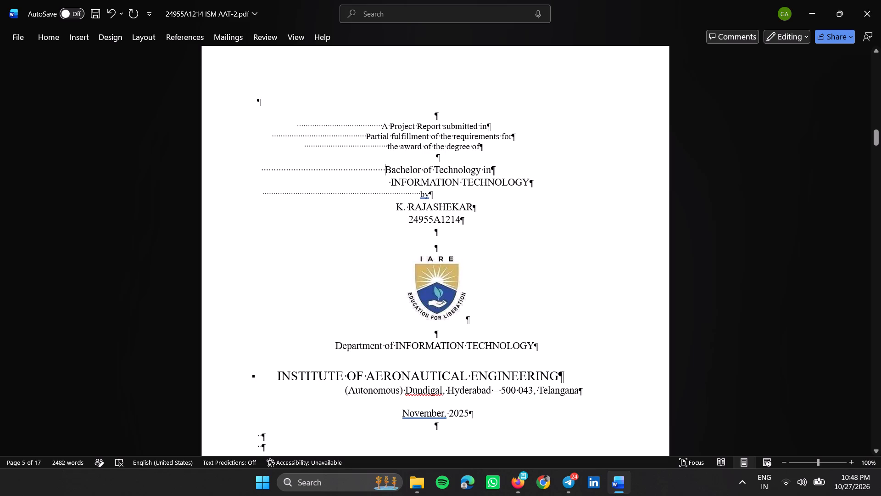
Replace "INFORMATION TECHNOLOGY" beneath the "Bachelor of Technology in" line with "CSE(AI & ML)".
left_click(535, 182)
key("BackSpace")
key("BackSpace")
key("BackSpace")
key("BackSpace")
key("BackSpace")
key("BackSpace")
key("BackSpace")
key("BackSpace")
key("BackSpace")
key("BackSpace")
key("BackSpace")
key("BackSpace")
key("BackSpace")
key("BackSpace")
key("BackSpace")
key("BackSpace")
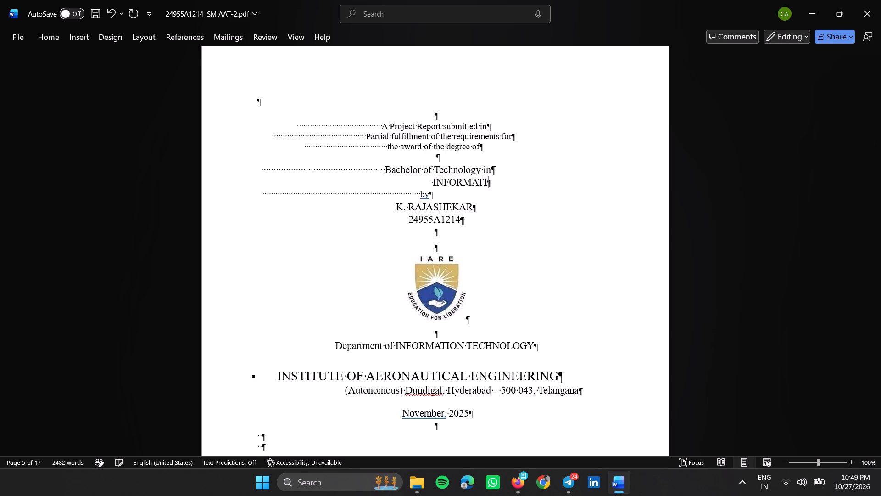
key("BackSpace")
key("BackSpace")
key("BackSpace")
key("BackSpace")
key("BackSpace")
key("BackSpace")
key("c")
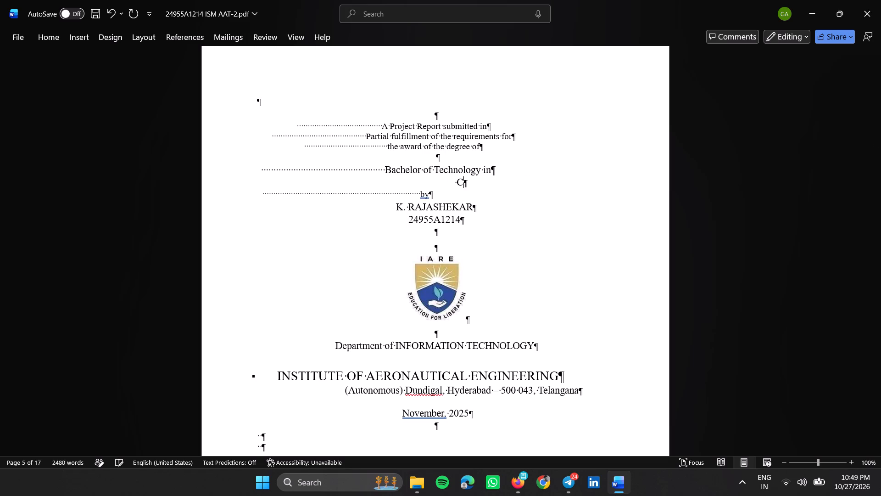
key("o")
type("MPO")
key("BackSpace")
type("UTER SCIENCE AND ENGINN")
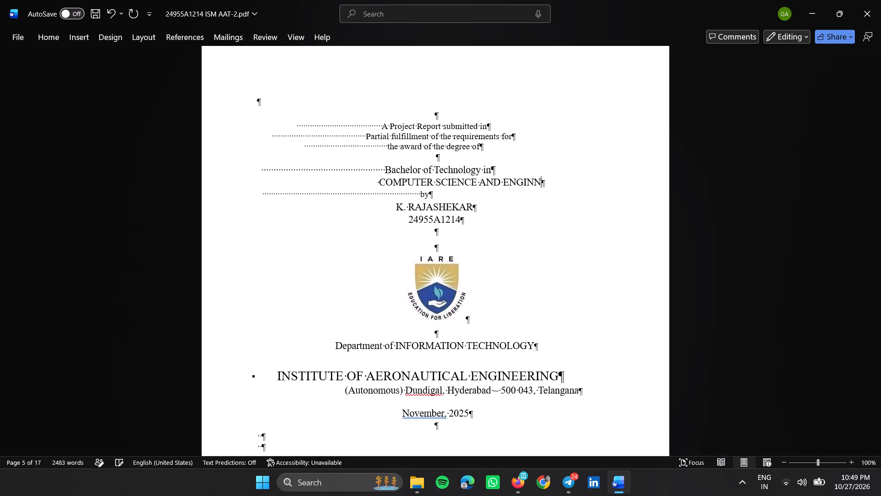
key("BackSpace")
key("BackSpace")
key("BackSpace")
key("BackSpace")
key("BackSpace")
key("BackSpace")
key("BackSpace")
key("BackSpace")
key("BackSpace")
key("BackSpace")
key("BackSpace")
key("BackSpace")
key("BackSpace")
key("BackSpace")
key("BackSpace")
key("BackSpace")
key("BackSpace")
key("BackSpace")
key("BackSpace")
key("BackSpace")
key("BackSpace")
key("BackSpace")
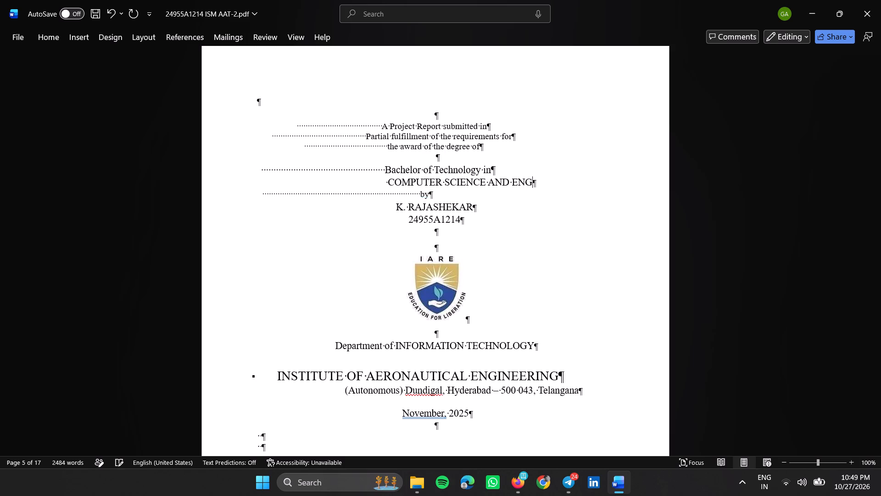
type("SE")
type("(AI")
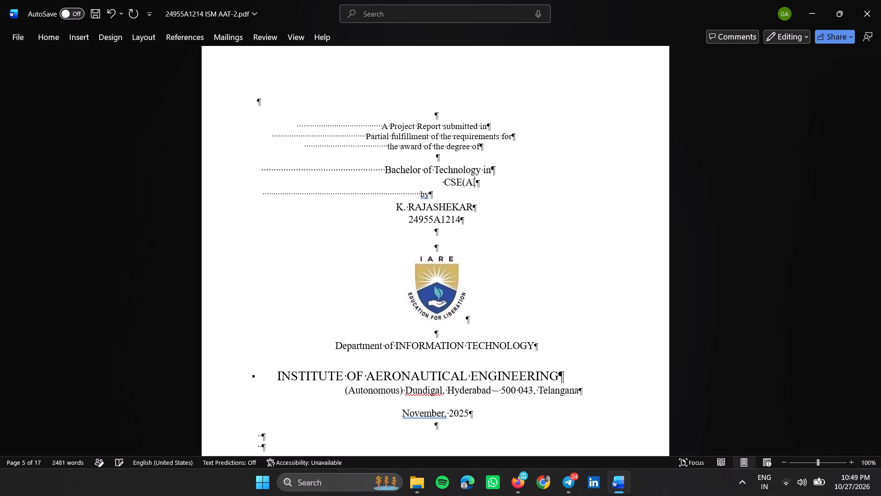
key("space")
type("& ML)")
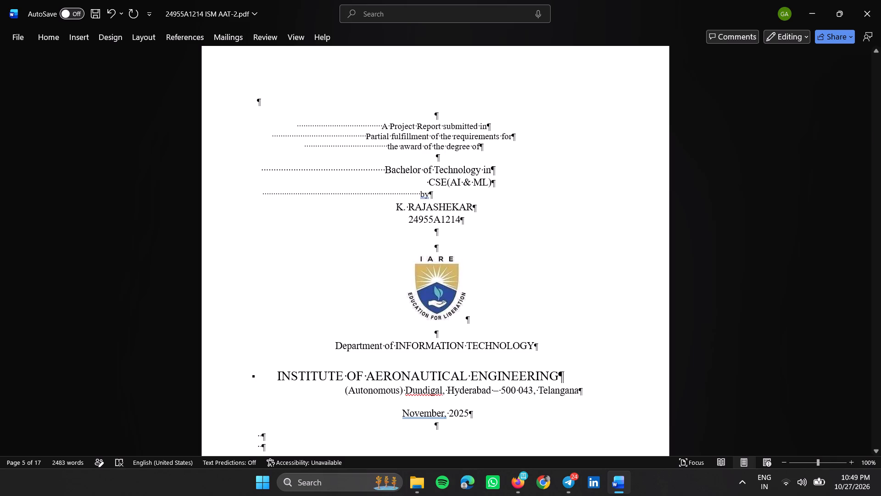
Remove the centring and indent of the "CSE(AI & ML)" line and position it near the page centre with leading spaces.
left_click(424, 185)
key("BackSpace")
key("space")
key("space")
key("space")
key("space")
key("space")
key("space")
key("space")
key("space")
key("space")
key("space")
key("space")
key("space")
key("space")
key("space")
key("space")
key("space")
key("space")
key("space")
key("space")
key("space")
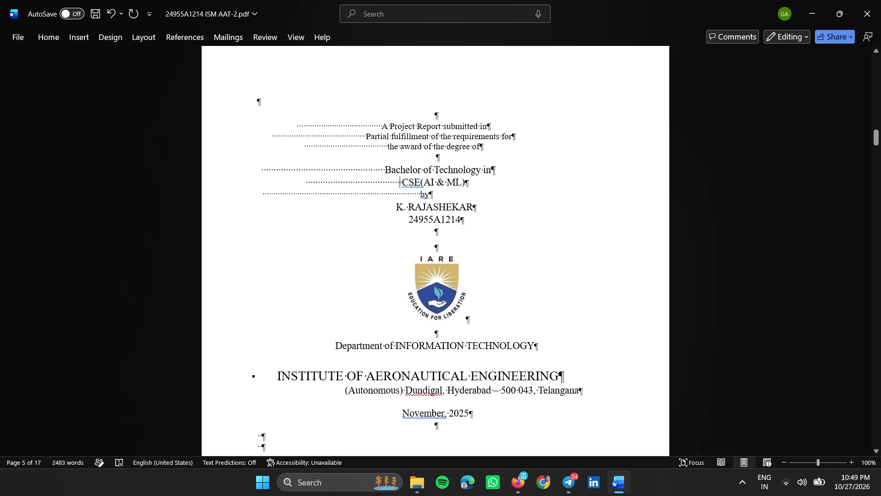
Replace the previous student's name under "by" with the new student's name in capitals.
left_click(482, 204)
key("BackSpace")
key("BackSpace")
key("BackSpace")
key("BackSpace")
key("BackSpace")
key("BackSpace")
key("BackSpace")
key("BackSpace")
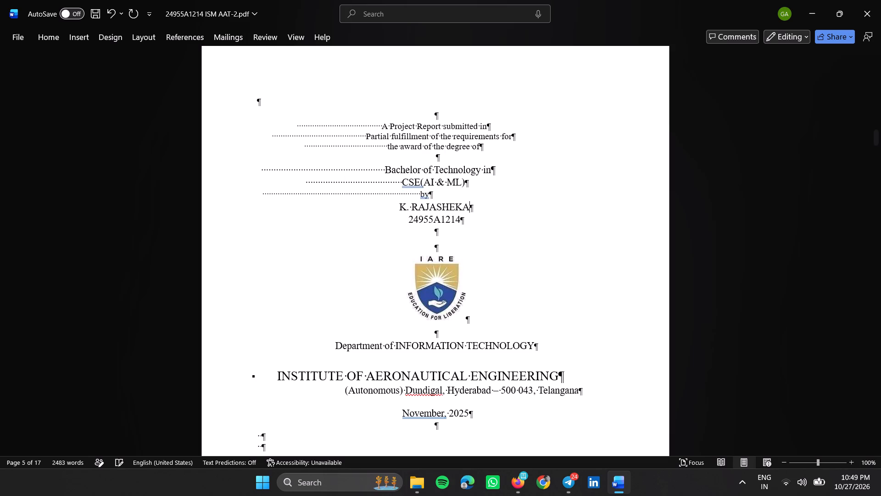
key("BackSpace")
key("BackSpace")
key("BackSpace")
key("BackSpace")
key("BackSpace")
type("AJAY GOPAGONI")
Replace the last four digits of the roll number under the student's name with the new student's digits.
left_click(464, 219)
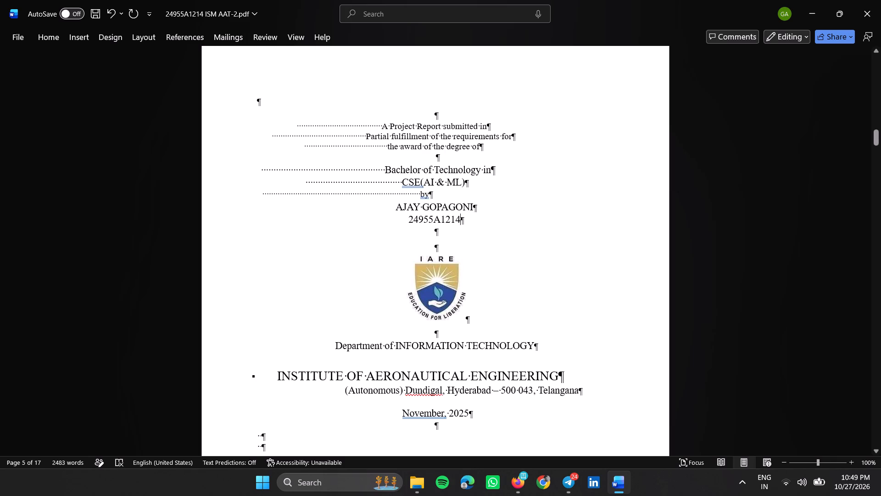
key("BackSpace")
key("BackSpace")
key("BackSpace")
key("BackSpace")
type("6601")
Change the year in the date line below the institute's address to 2026.
scroll(473, 317, "down", 2)
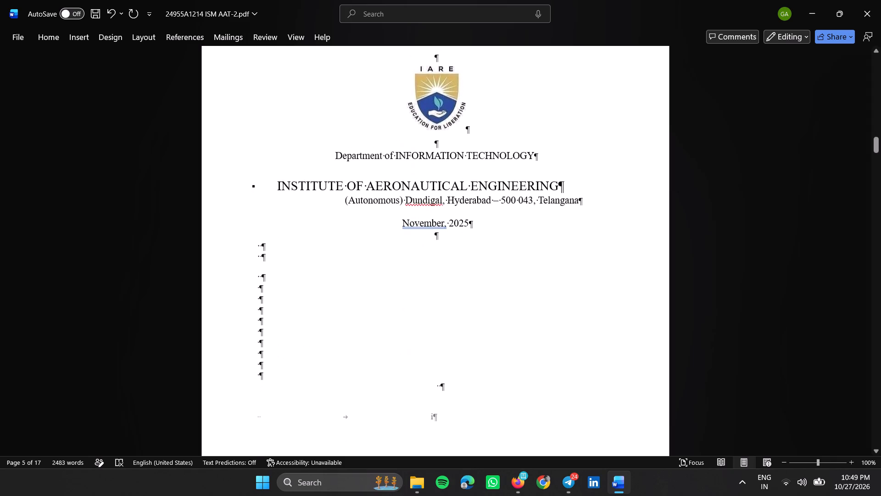
left_click(475, 222)
key("BackSpace")
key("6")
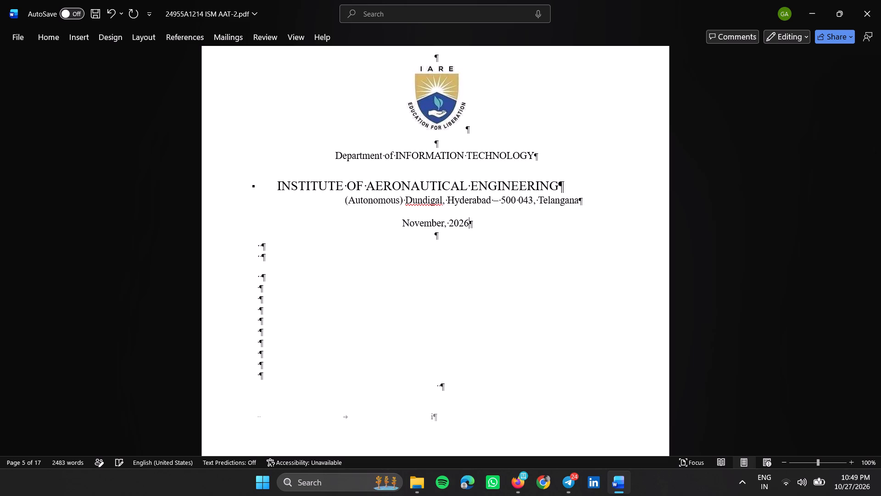
Add three blank lines below the institute crest and two blank lines above it on the submission page.
scroll(475, 222, "up", 1)
left_click(477, 240)
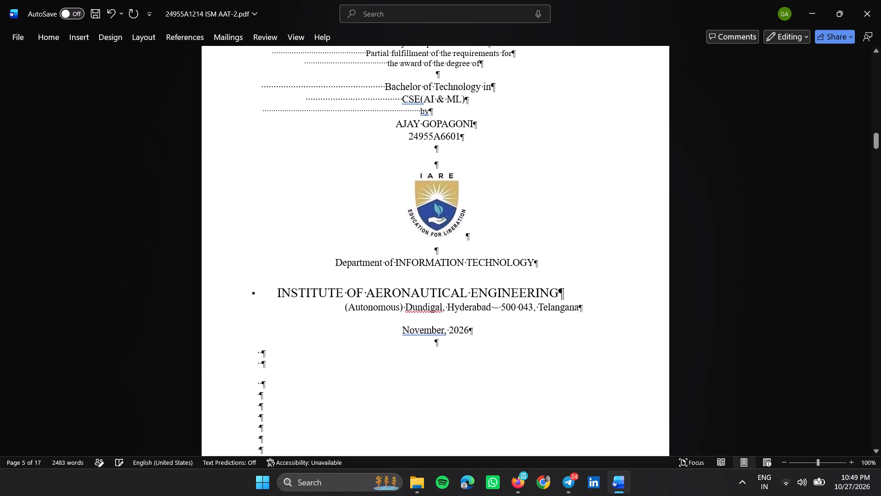
key("Return")
key("Return")
key("Return")
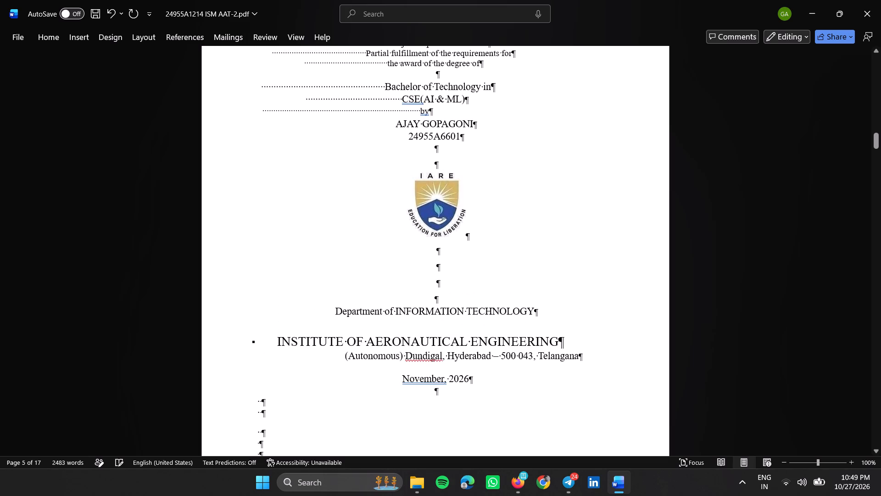
left_click(473, 165)
key("Return")
key("Return")
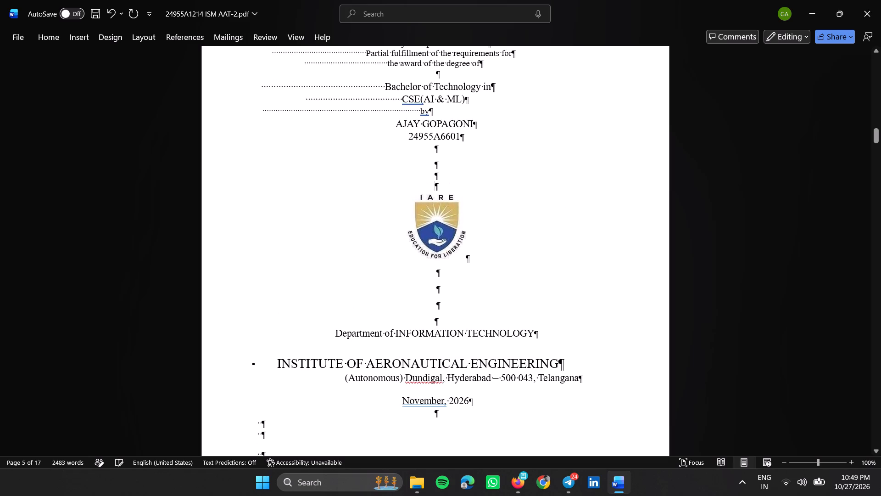
Insert one blank line after "by" and another after "CSE(AI & ML)" on the submission page.
left_click(446, 110)
key("Return")
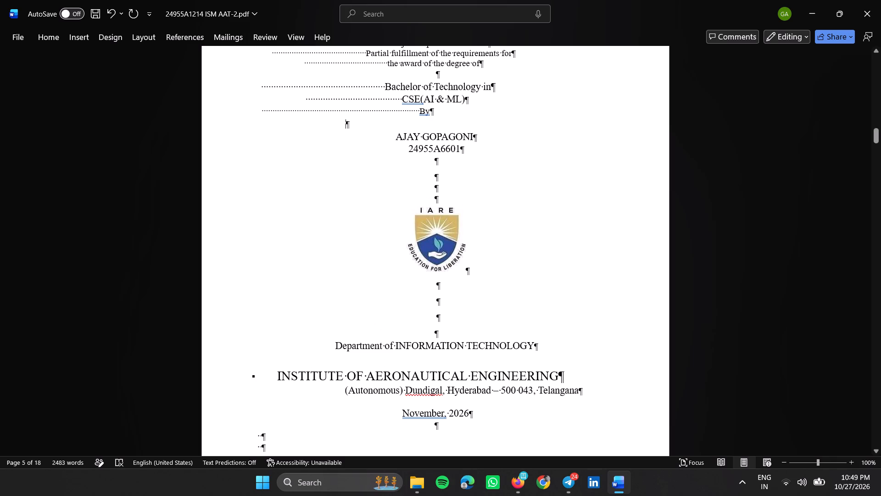
left_click(478, 98)
key("Return")
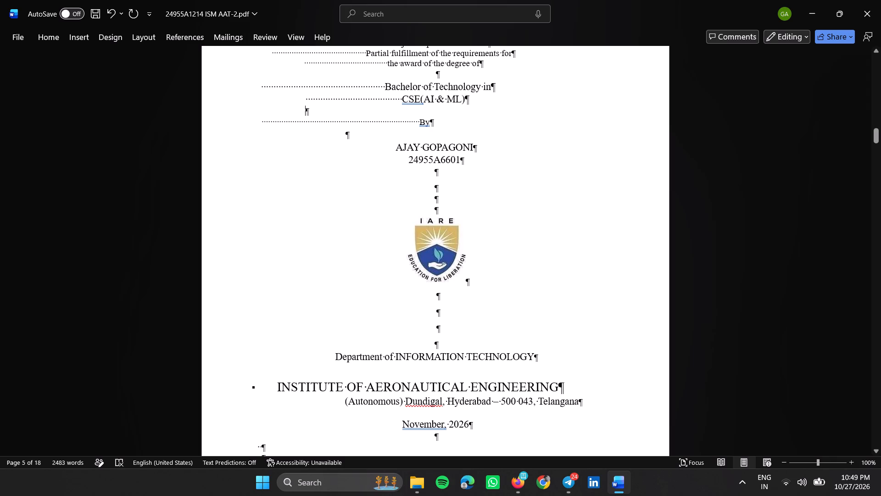
Check the submission page's layout and spacing in the print preview, then return to the document.
scroll(492, 148, "up", 1)
key("ctrl+p")
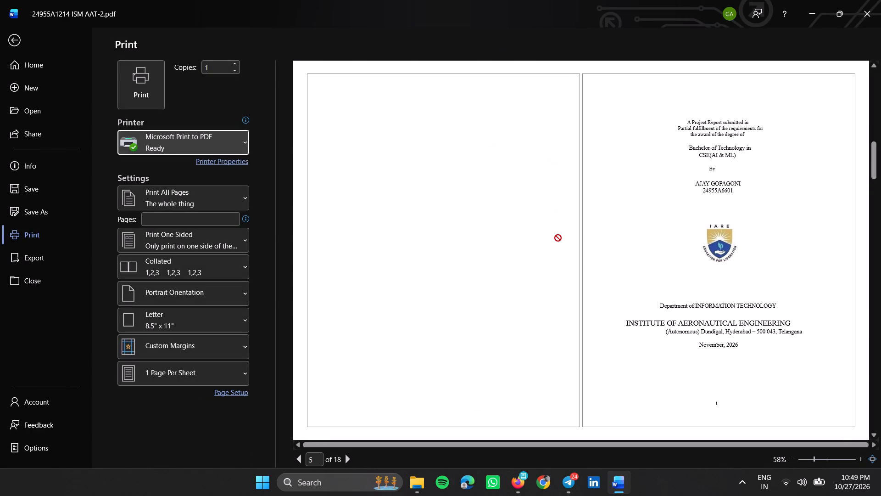
left_click(558, 238)
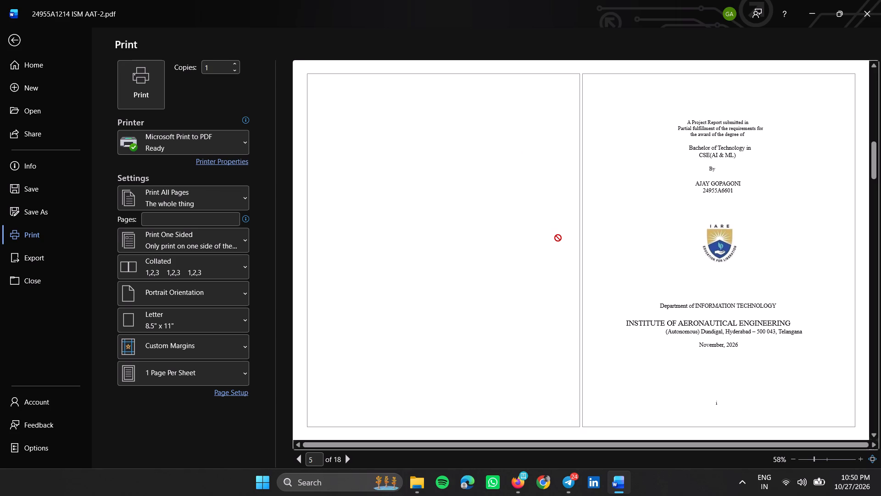
left_click(638, 285)
key("Escape")
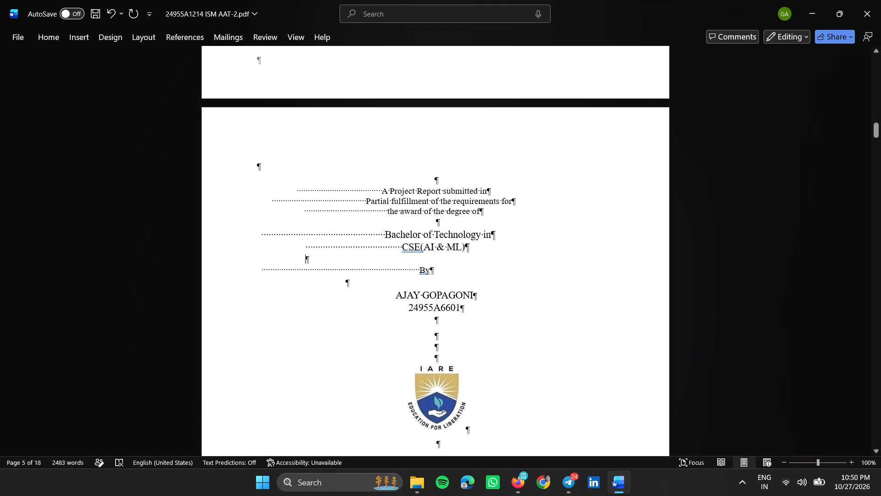
Change the month in the submission page's date line to October.
scroll(479, 310, "down", 3)
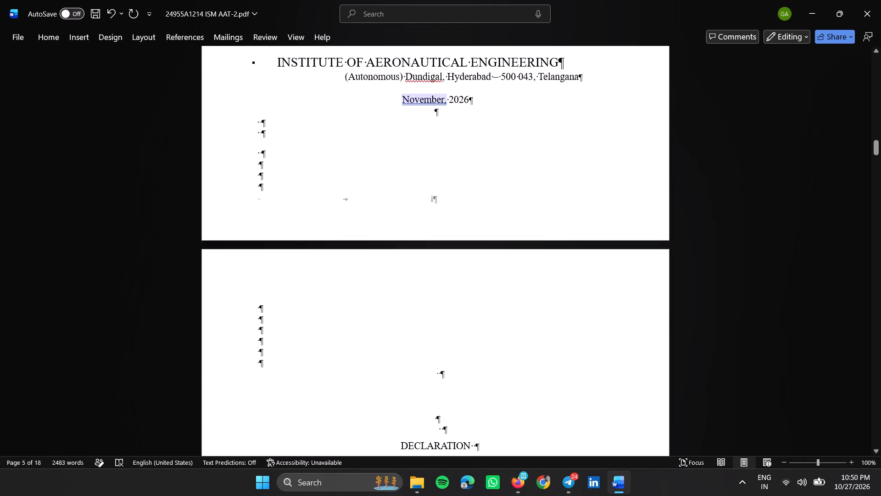
left_click(443, 96)
key("BackSpace")
key("BackSpace")
key("BackSpace")
key("BackSpace")
key("BackSpace")
key("BackSpace")
key("BackSpace")
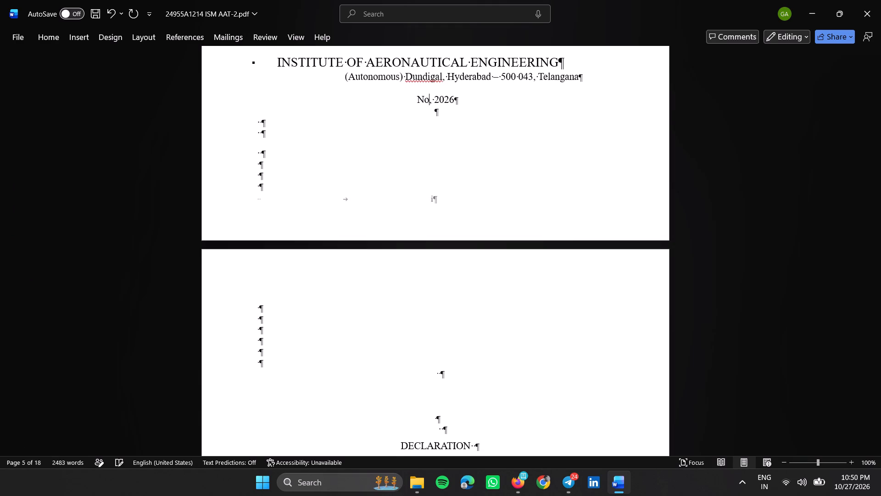
key("BackSpace")
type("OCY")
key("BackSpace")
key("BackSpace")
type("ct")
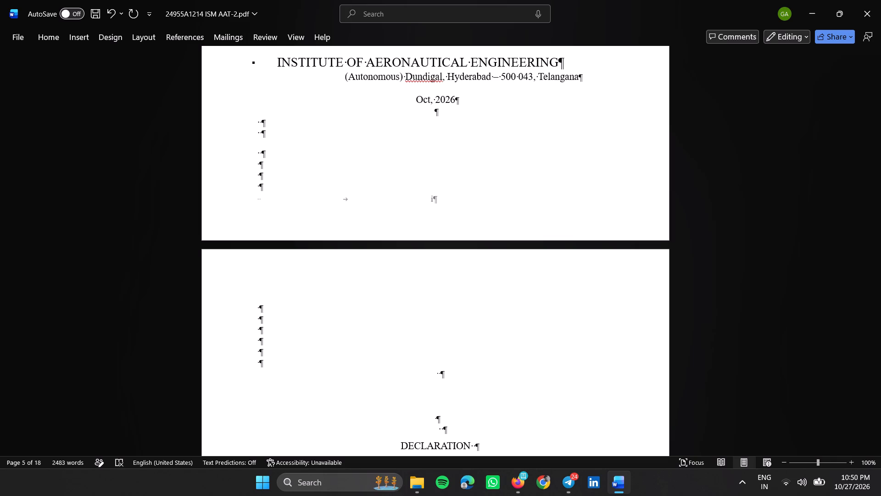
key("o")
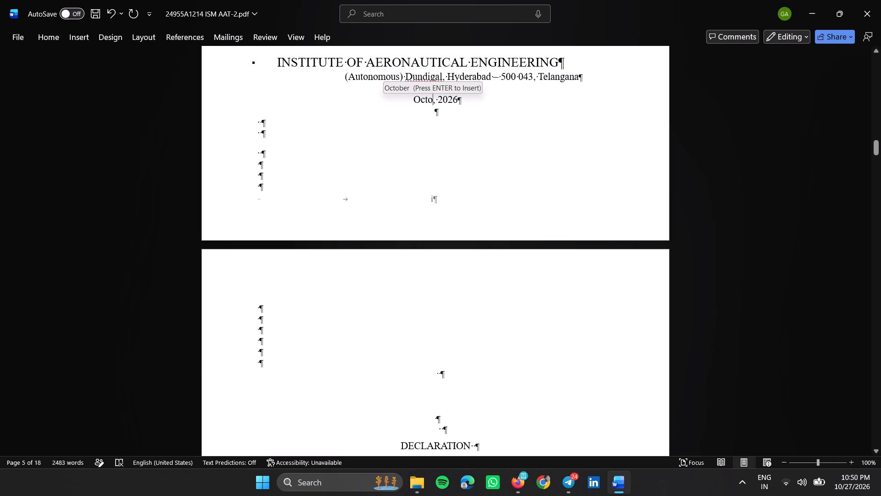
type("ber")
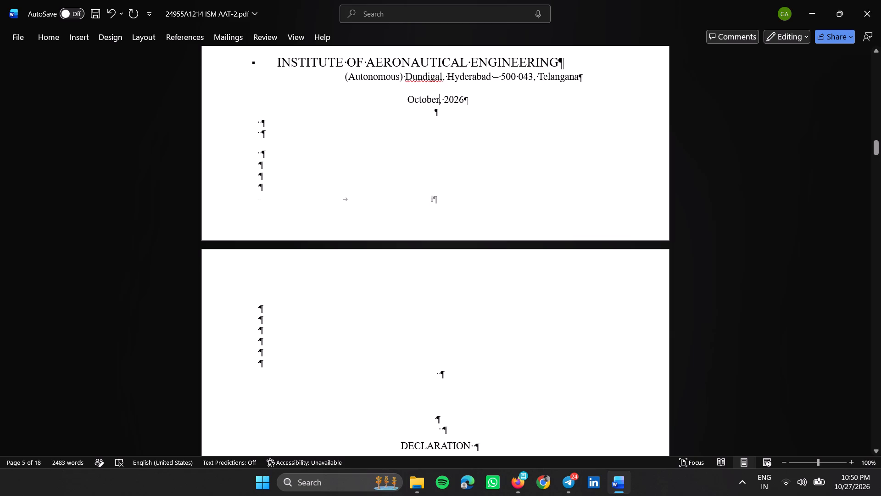
Review the front pages from the self-assessment form through the declaration for student details and dates that still need updating.
scroll(454, 155, "up", 4)
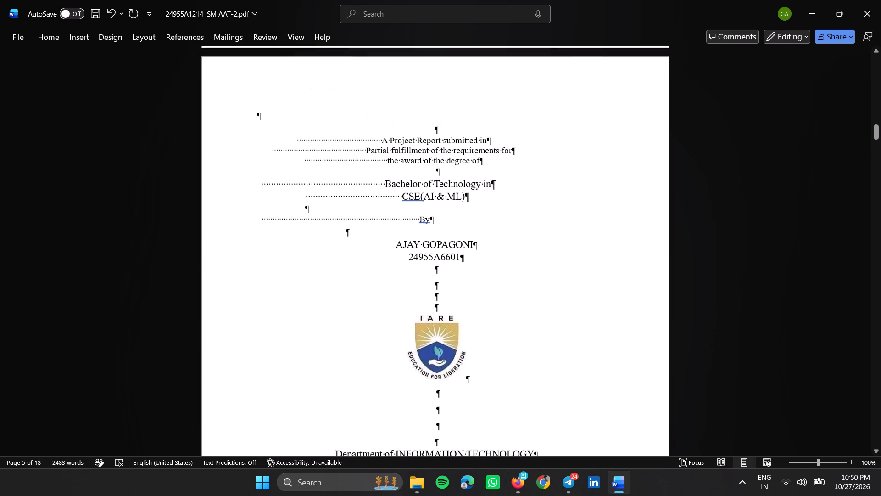
scroll(454, 155, "up", 1)
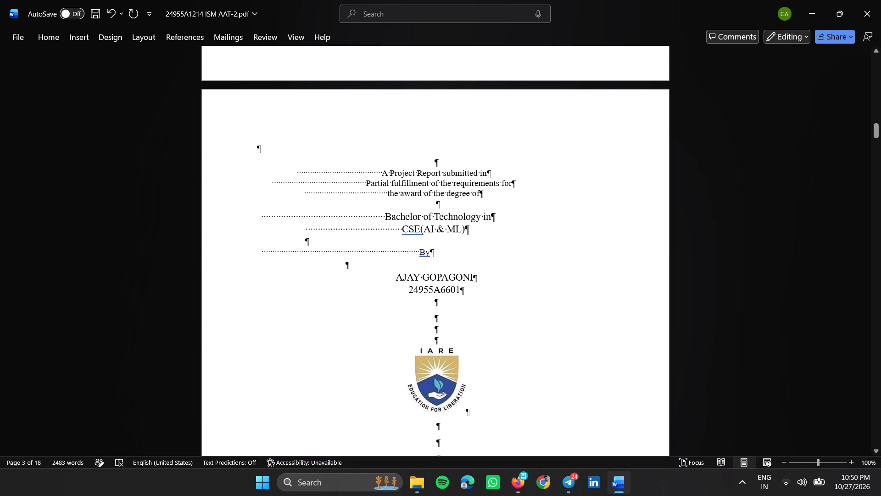
scroll(444, 224, "up", 4)
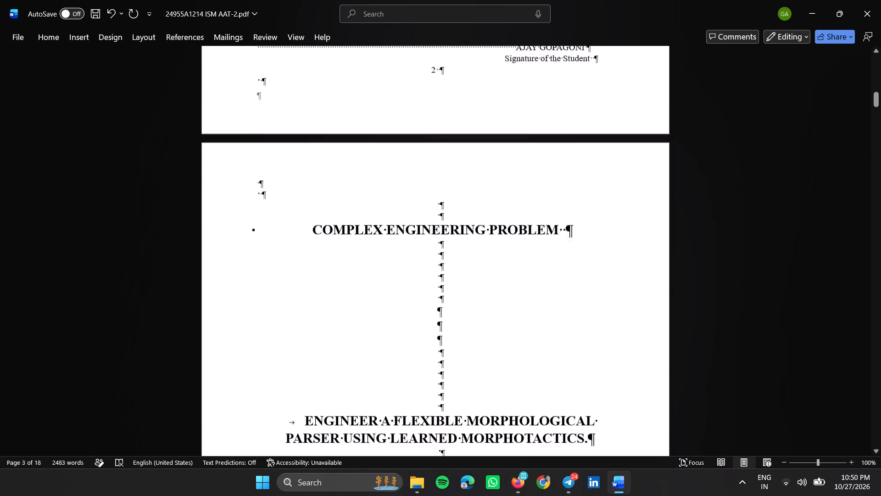
scroll(444, 224, "up", 3)
scroll(444, 224, "down", 1)
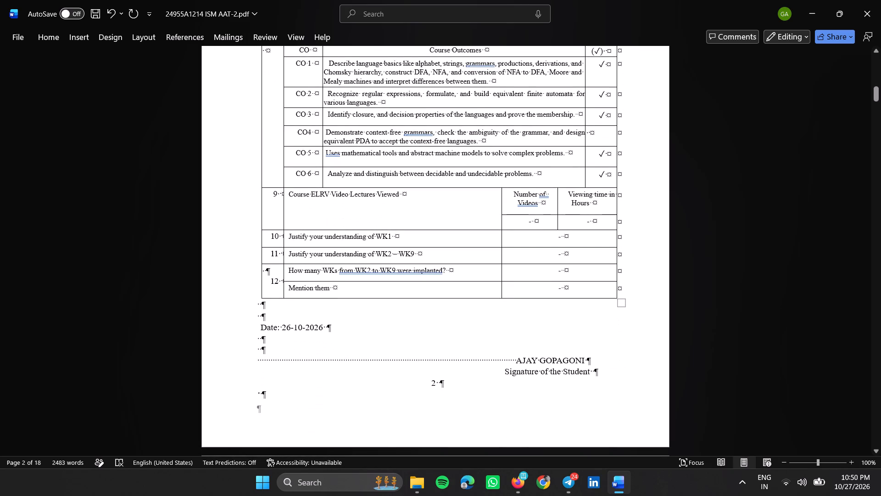
scroll(444, 224, "up", 6)
scroll(444, 224, "down", 5)
scroll(444, 224, "up", 3)
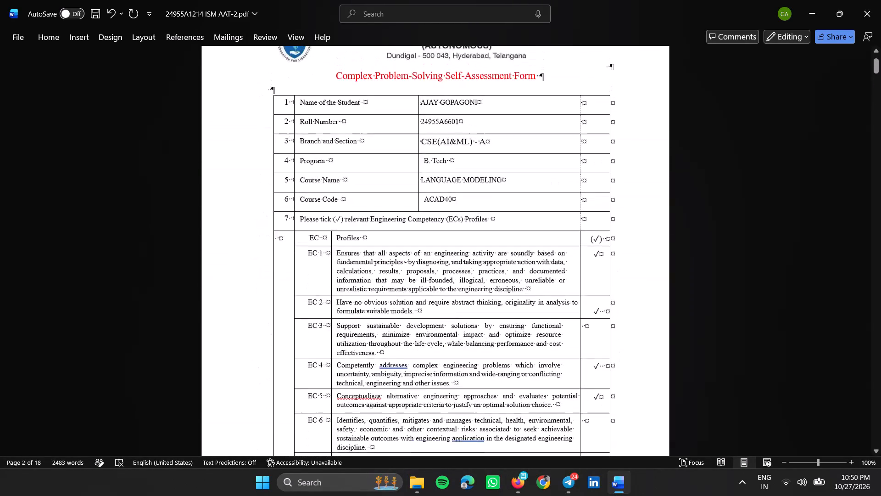
scroll(444, 224, "up", 3)
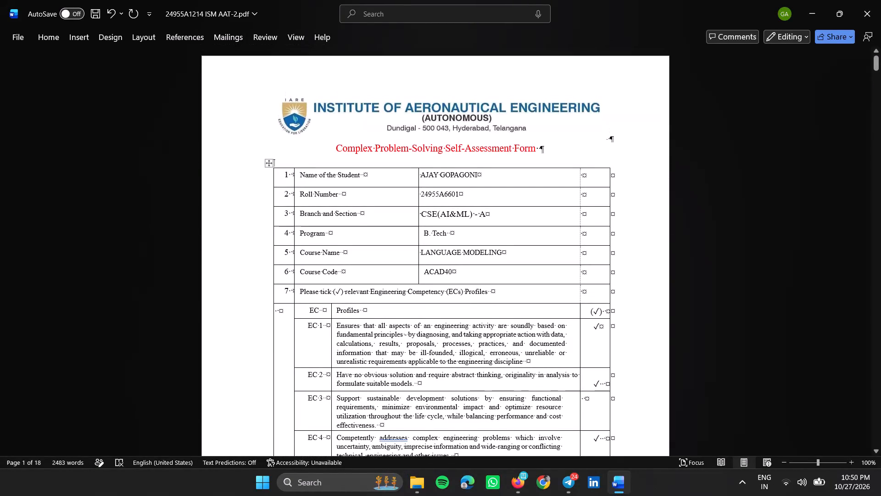
scroll(465, 265, "down", 6)
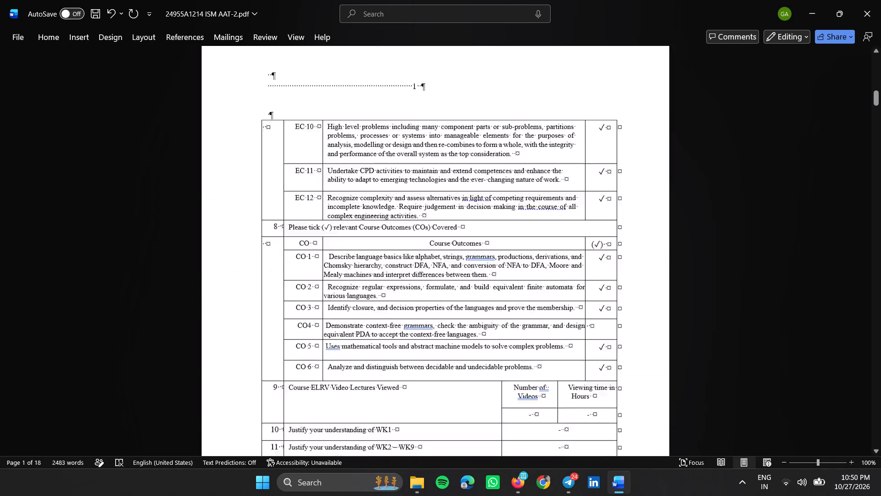
scroll(465, 265, "down", 5)
scroll(465, 265, "up", 3)
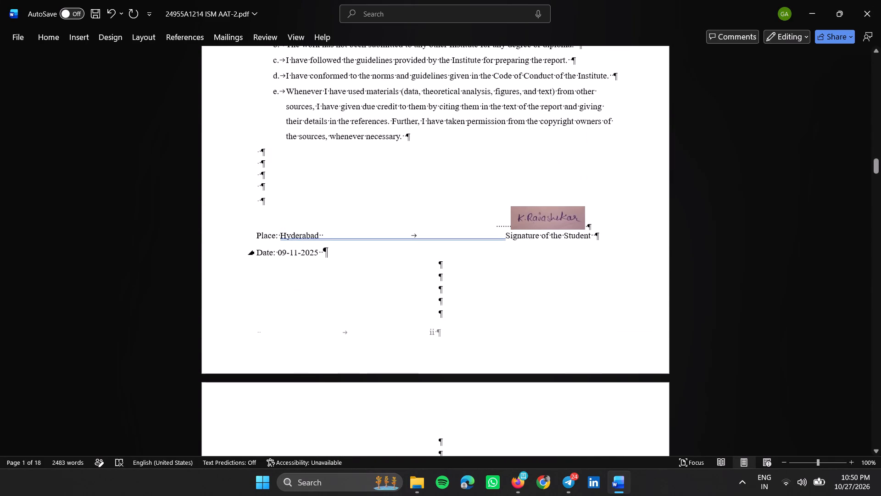
Replace the signature image above "Signature of the Student" on the declaration page with the new student's full name in capitals.
left_click(543, 221)
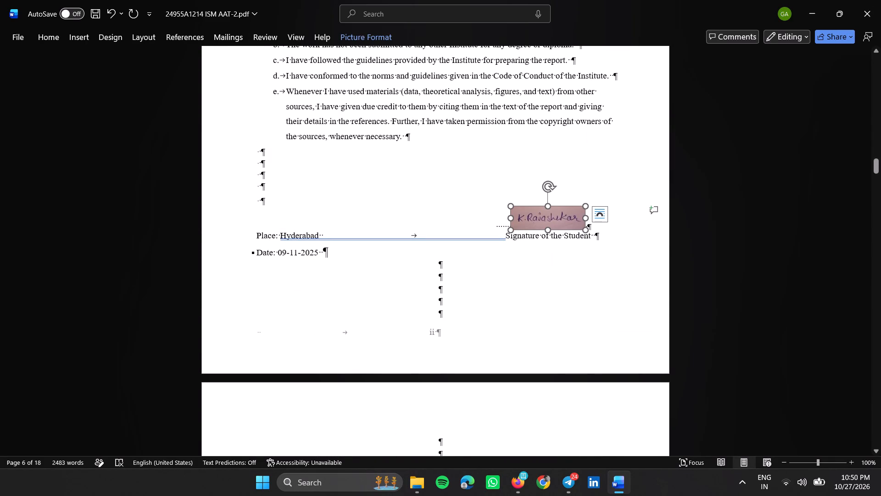
key("ctrl+BackSpace")
key("backslash")
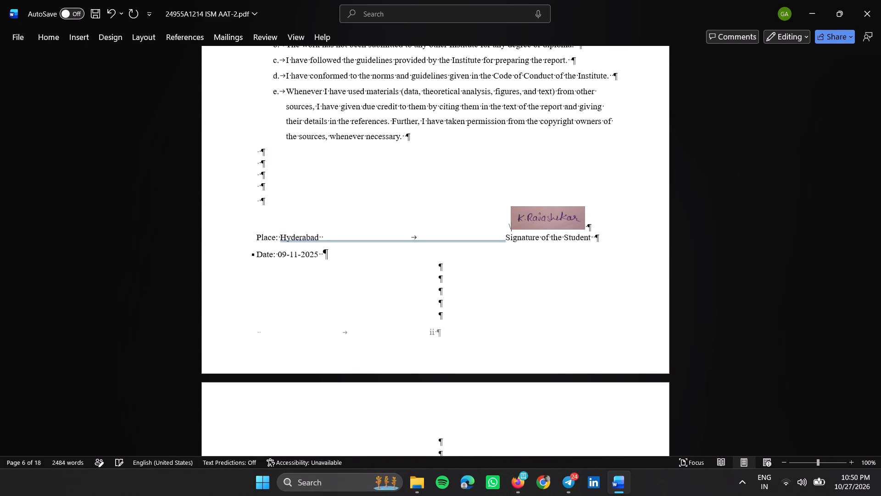
key("ctrl+z")
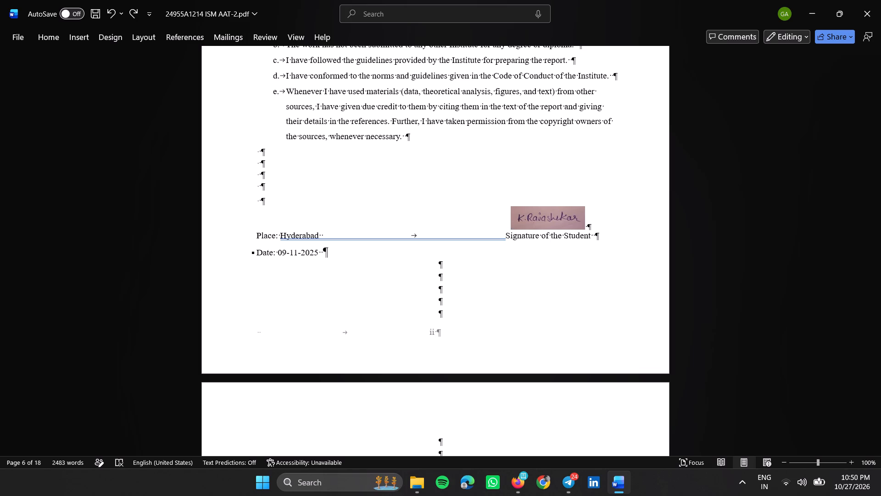
left_click(543, 221)
key("Delete")
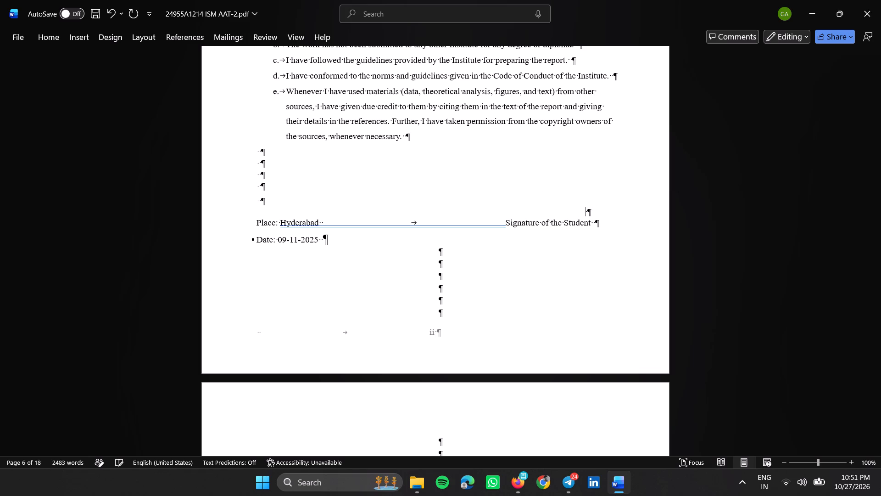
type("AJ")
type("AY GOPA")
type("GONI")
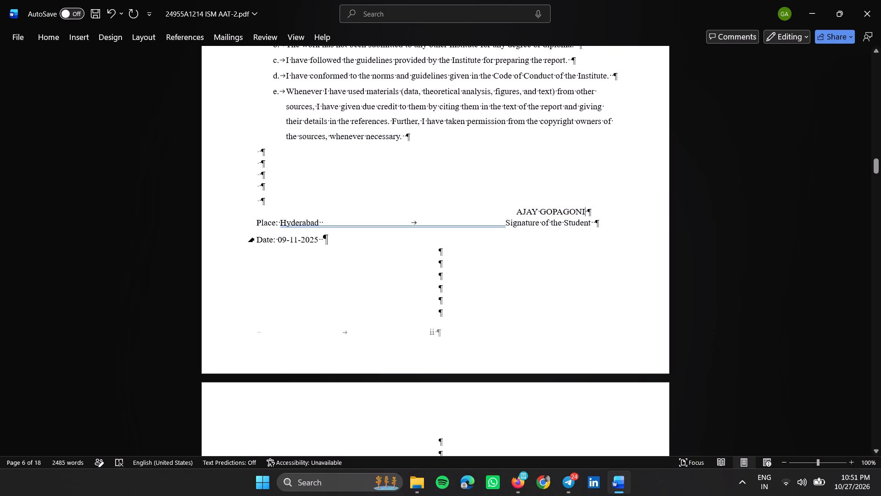
Set the date on the declaration page to 26-10-2026.
left_click(287, 237)
key("BackSpace")
key("BackSpace")
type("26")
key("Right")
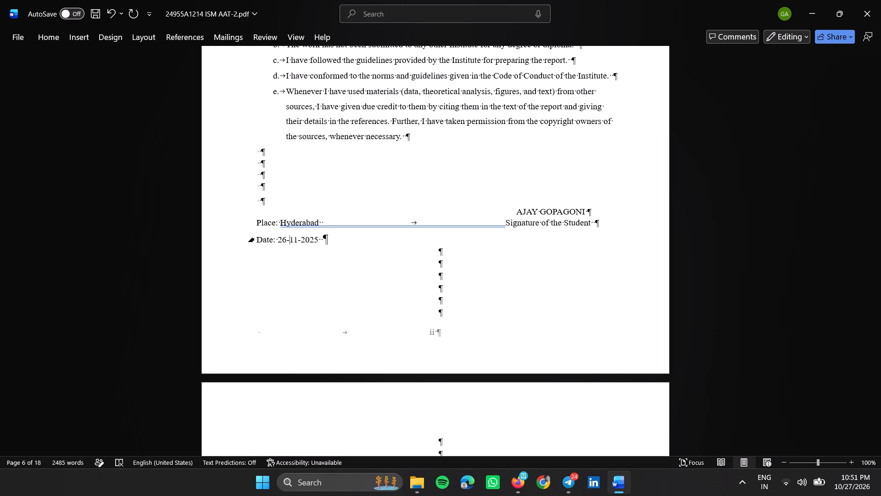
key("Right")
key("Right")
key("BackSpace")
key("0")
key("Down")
left_click(320, 238)
key("Left")
key("BackSpace")
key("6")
Delete the blank lines above the CERTIFICATE heading so the heading starts at the top of its page.
scroll(417, 261, "up", 2)
scroll(417, 261, "down", 2)
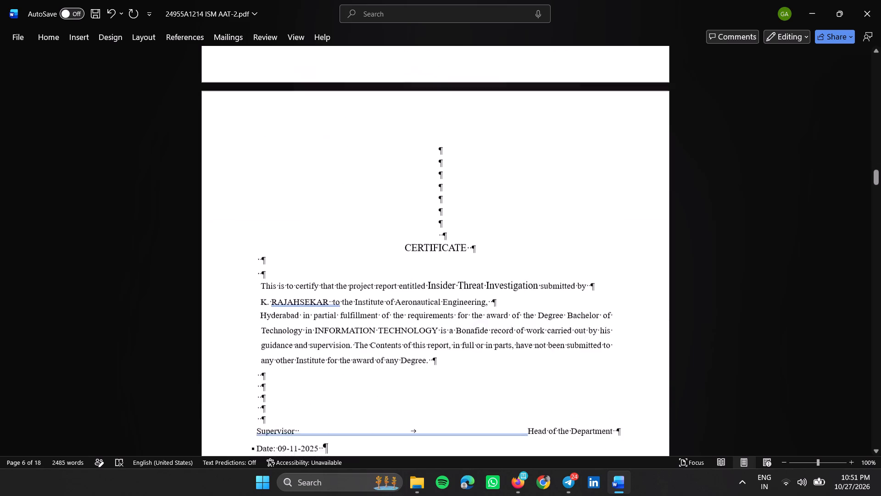
scroll(417, 261, "down", 1)
left_click(412, 207)
key("BackSpace")
key("BackSpace")
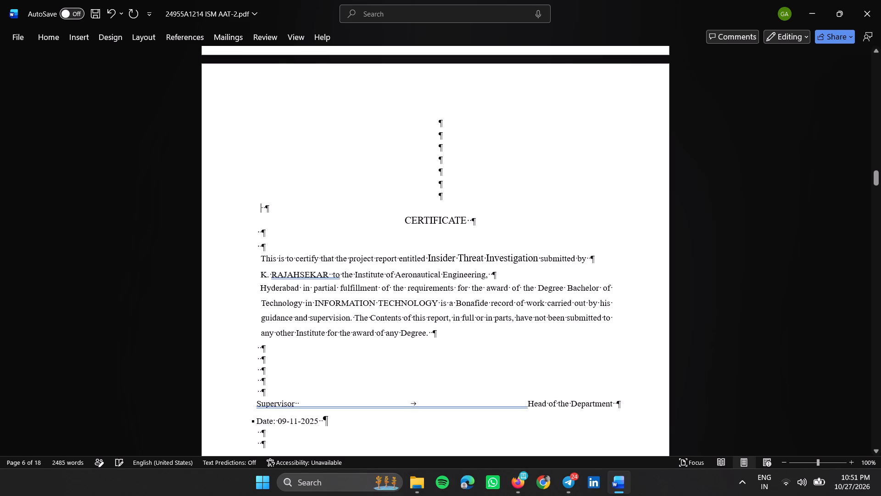
key("BackSpace")
key("BackSpace")
key("BackSpace")
key("BackSpace")
key("BackSpace")
key("BackSpace")
key("BackSpace")
key("BackSpace")
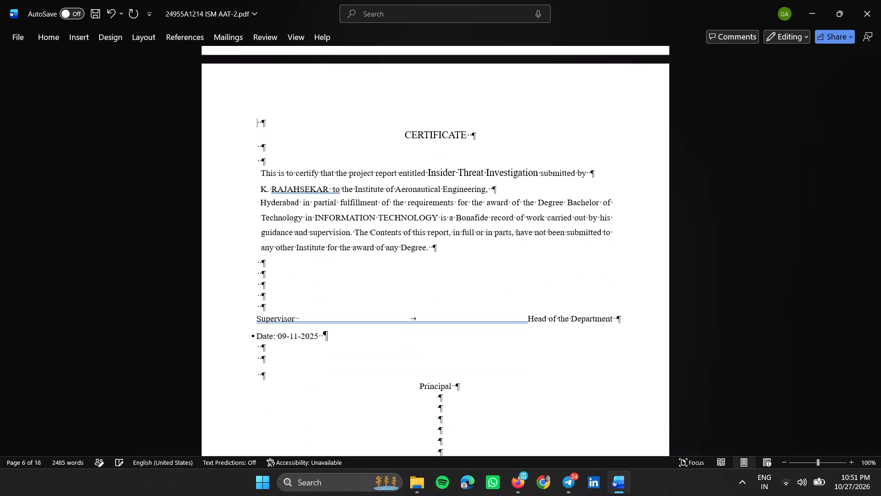
key("BackSpace")
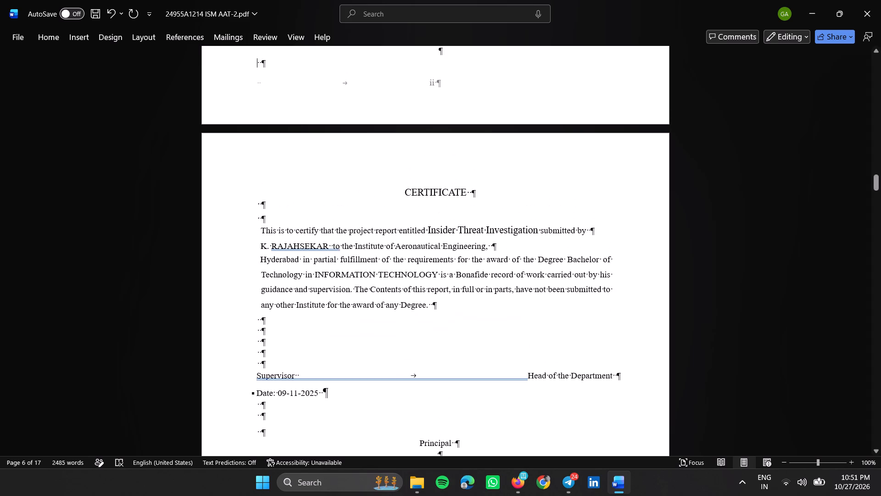
Replace the previous student's name in the certificate's opening sentence with the new student's name in bold capitals.
scroll(430, 233, "down", 1)
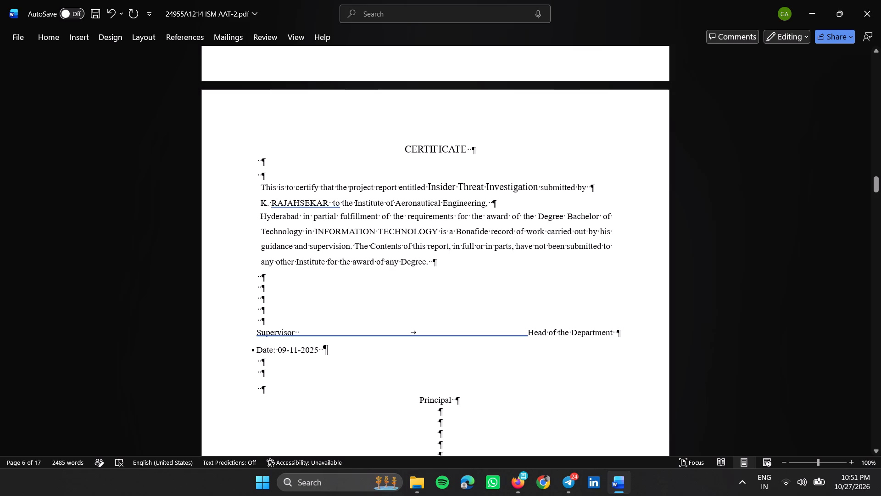
left_click(329, 203)
key("BackSpace")
key("BackSpace")
key("BackSpace")
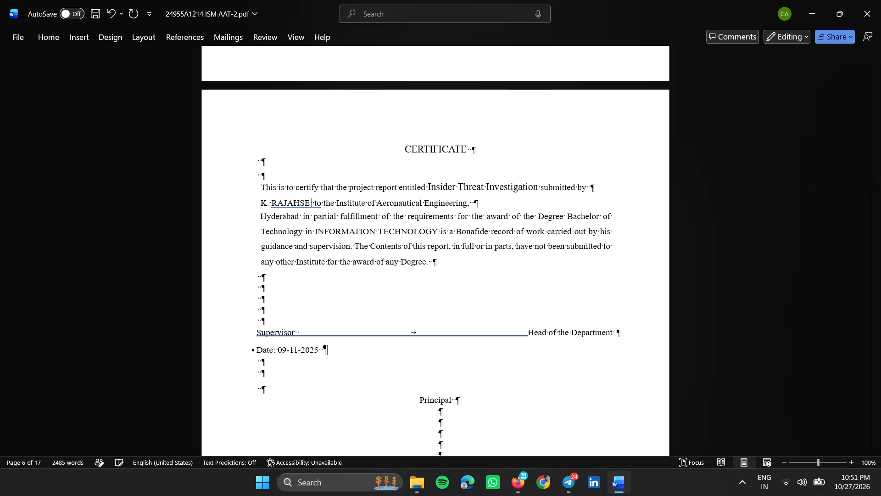
Replace the previous student's name in the certificate's opening sentence with the new student's name in bold capitals, running on after "submitted by".
key("BackSpace")
key("BackSpace")
key("BackSpace")
key("BackSpace")
key("BackSpace")
key("BackSpace")
key("BackSpace")
key("BackSpace")
key("BackSpace")
key("BackSpace")
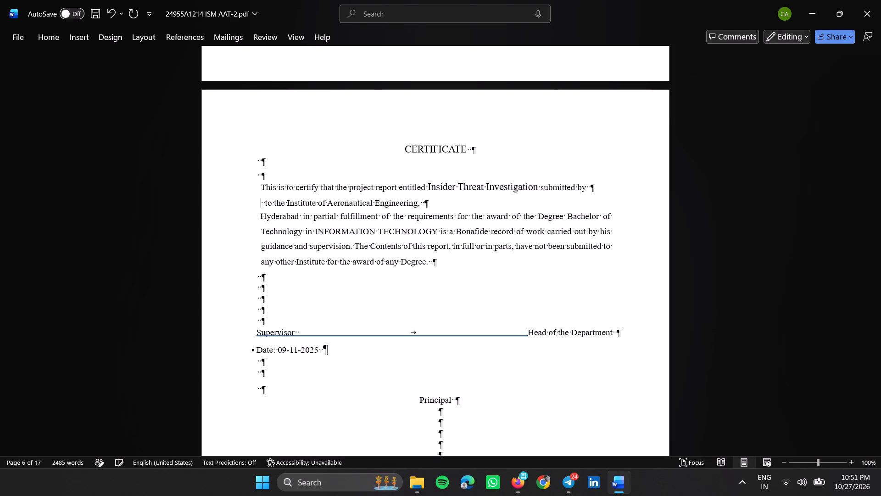
key("BackSpace")
key("BackSpace")
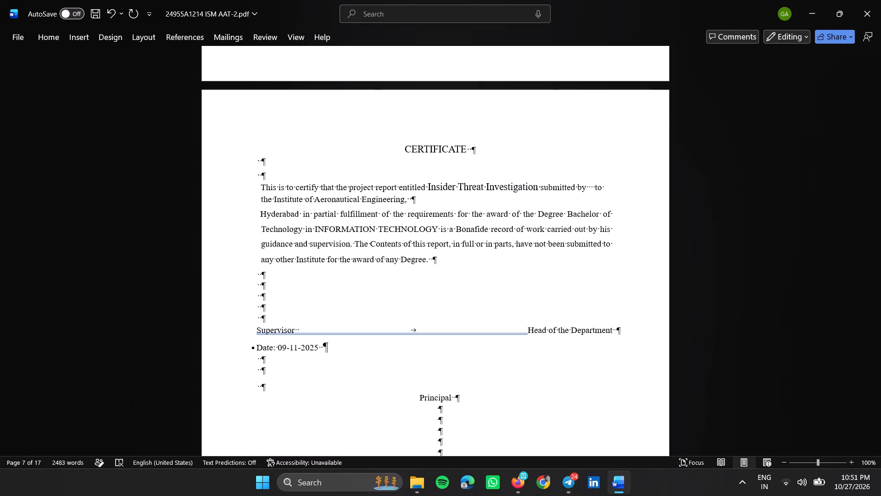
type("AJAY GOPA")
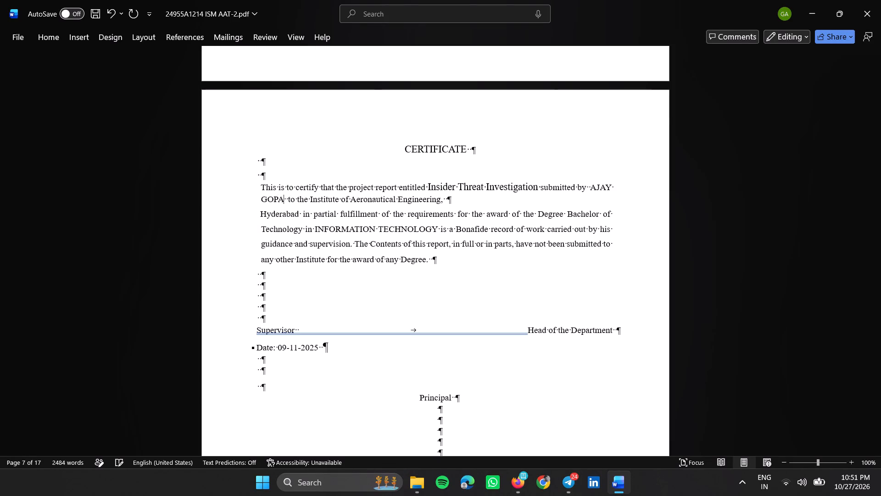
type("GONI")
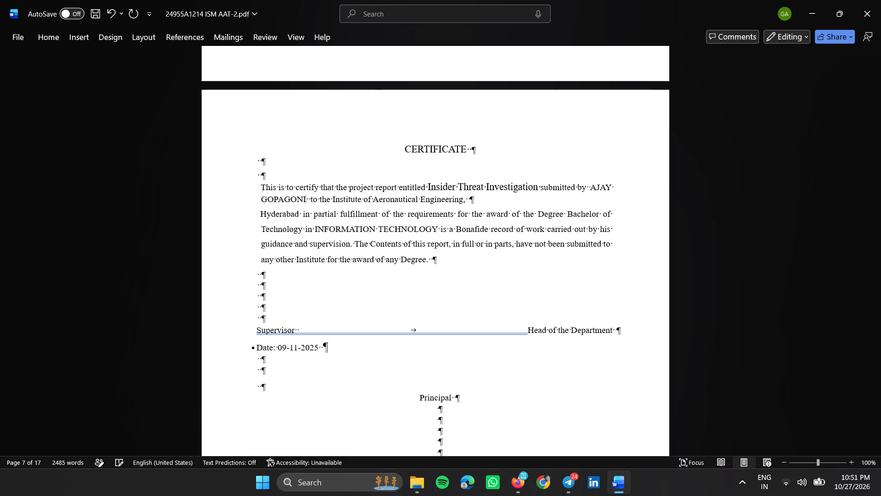
left_click_drag(301, 200, 516, 184)
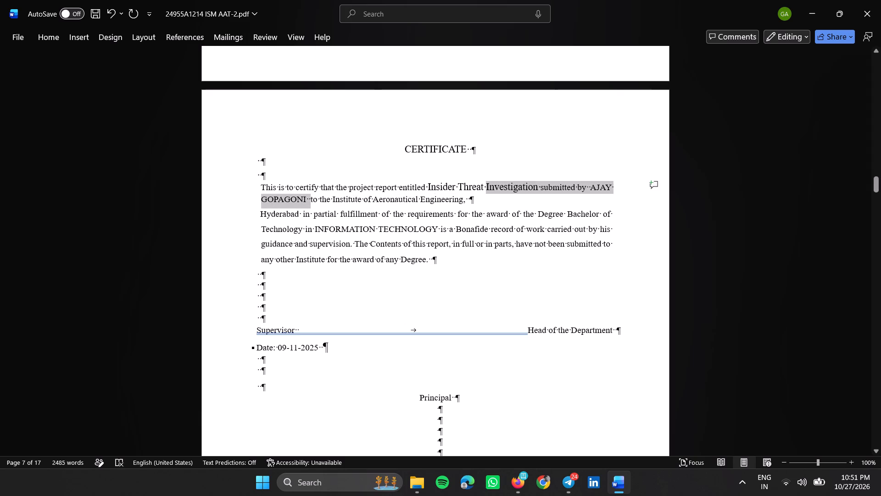
left_click_drag(516, 184, 591, 187)
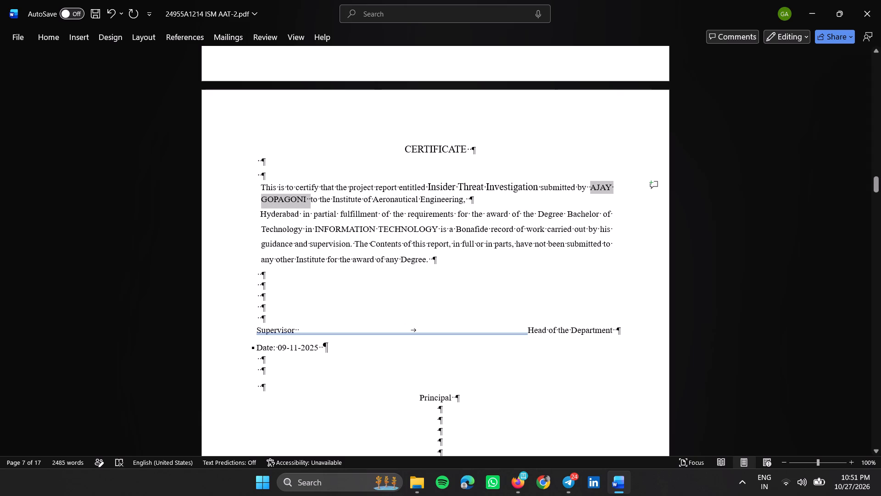
left_click_drag(591, 187, 590, 186)
key("ctrl+b")
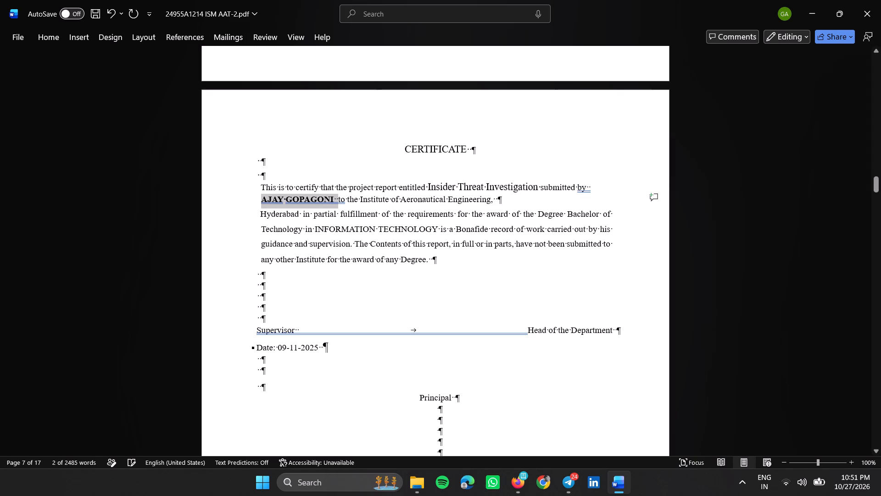
Delete the old project title "Insider Threat Investigation" from the certificate's opening sentence.
left_click(535, 185)
key("Right")
key("BackSpace")
key("BackSpace")
key("BackSpace")
key("BackSpace")
key("BackSpace")
key("BackSpace")
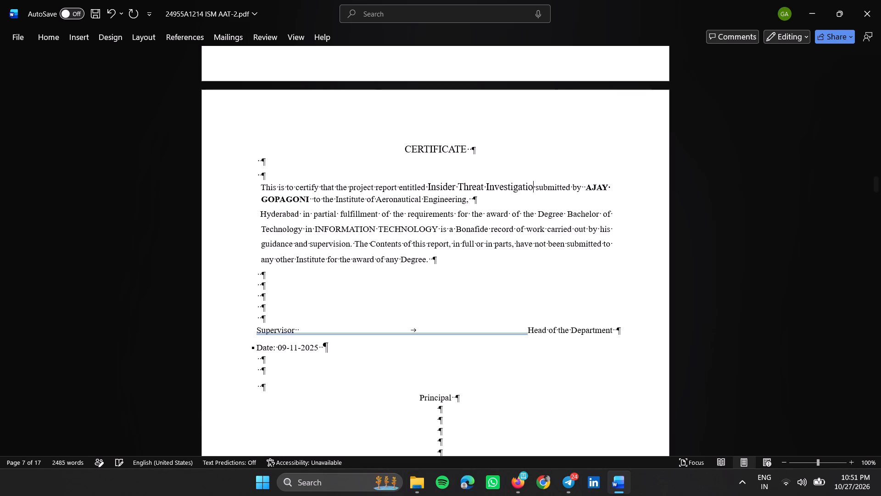
key("BackSpace")
key("BackSpace")
key("BackSpace")
key("BackSpace")
key("BackSpace")
key("BackSpace")
key("BackSpace")
key("BackSpace")
key("BackSpace")
key("BackSpace")
key("BackSpace")
key("BackSpace")
key("BackSpace")
key("BackSpace")
key("BackSpace")
key("BackSpace")
key("BackSpace")
key("BackSpace")
key("BackSpace")
key("BackSpace")
key("BackSpace")
key("BackSpace")
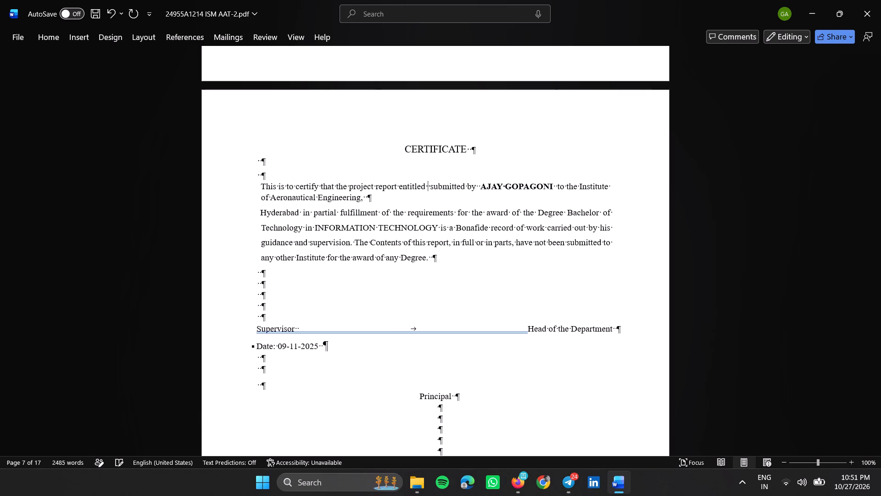
Copy the Language Modeling problem "Engineer a flexible morphological parser using learned morphotactics." from the AAT-II portal page in Firefox and return to the Word report.
key("alt+Tab")
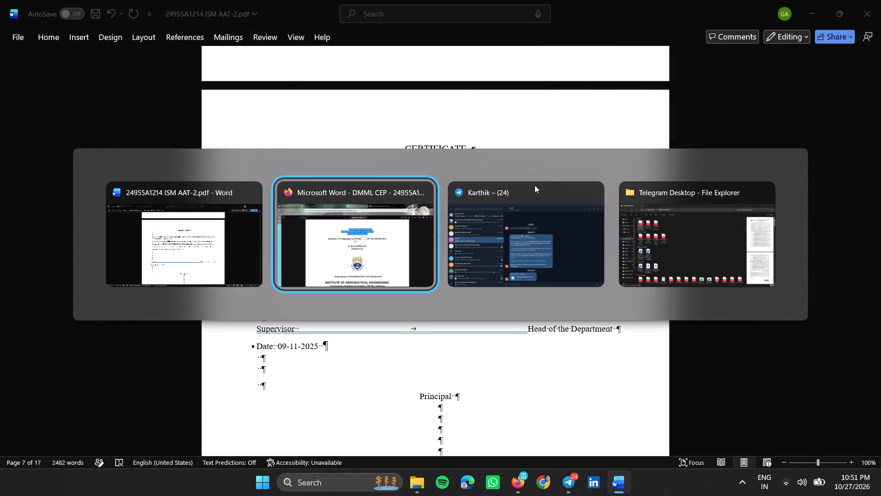
left_click(184, 0)
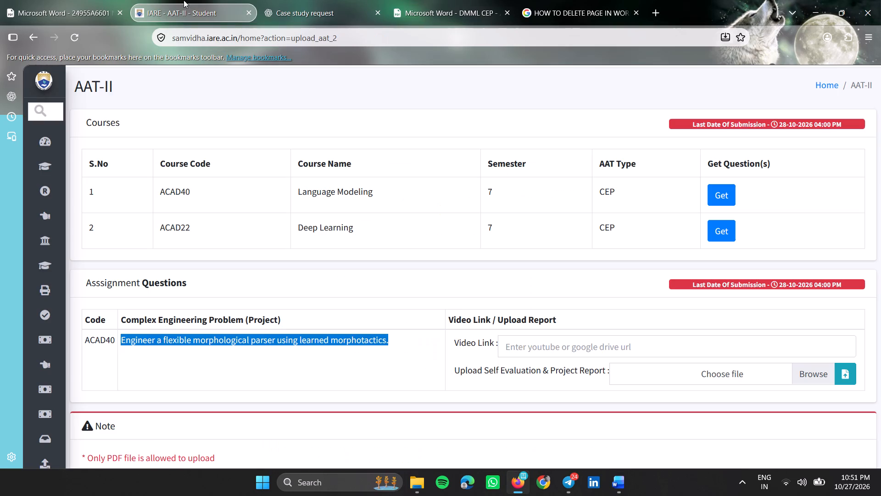
key("ctrl+c")
key("alt+Tab")
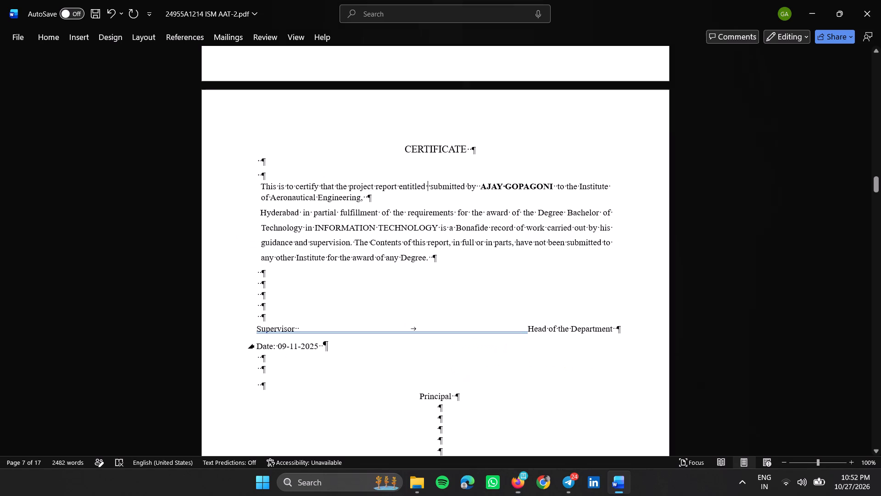
Insert the copied title "Engineer a flexible morphological parser using learned morphotactics." inline after "entitled" in the certificate, in bold.
key("ctrl+v")
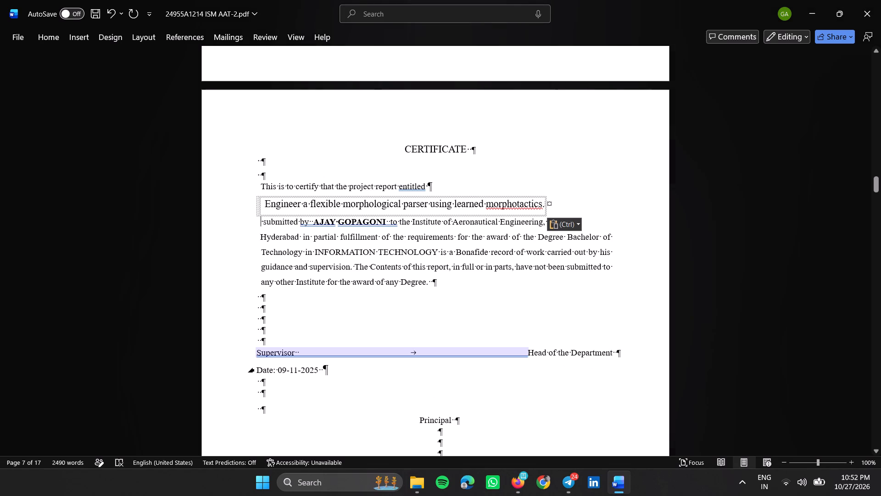
left_click(566, 226)
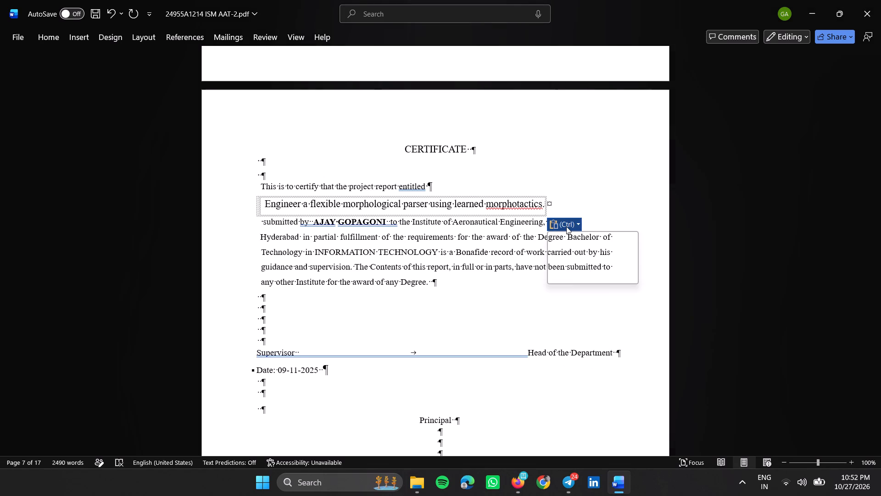
left_click(595, 262)
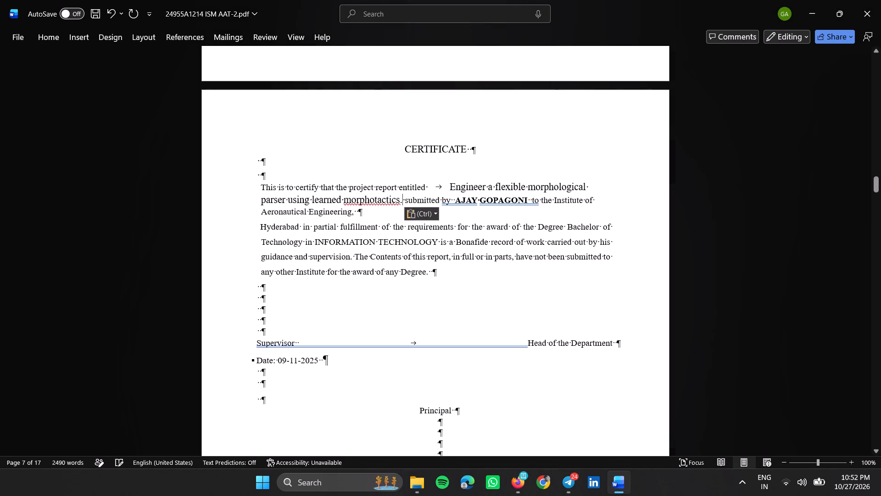
double_click(403, 199)
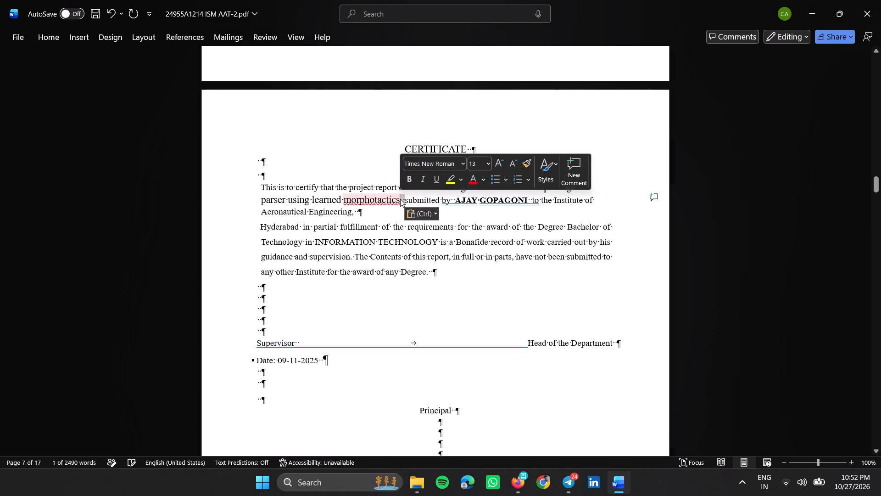
left_click(398, 199)
left_click_drag(398, 199, 464, 182)
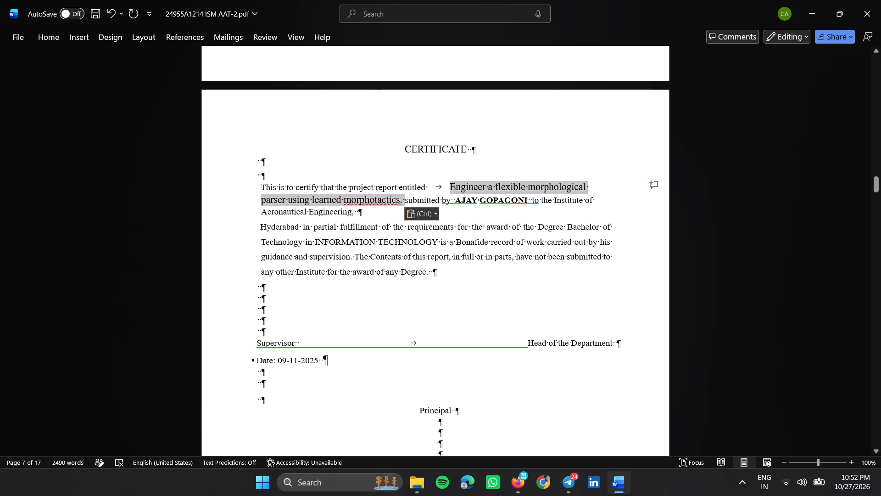
left_click_drag(464, 182, 458, 195)
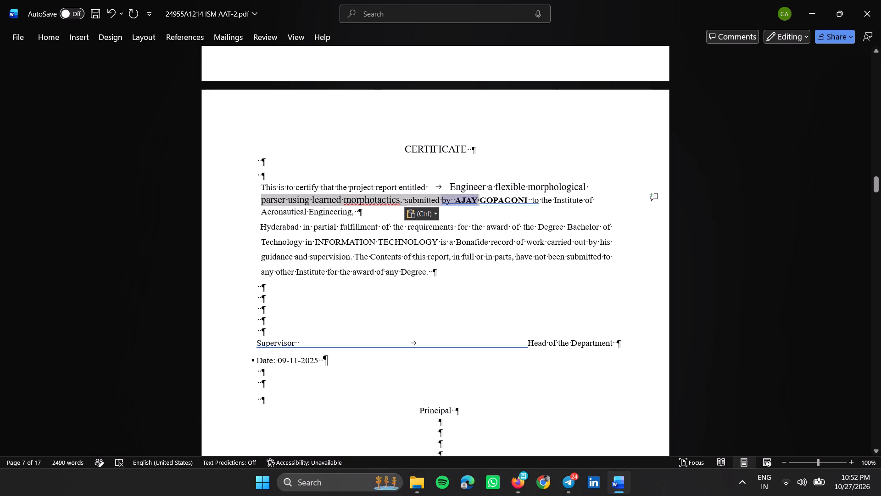
left_click_drag(458, 195, 453, 187)
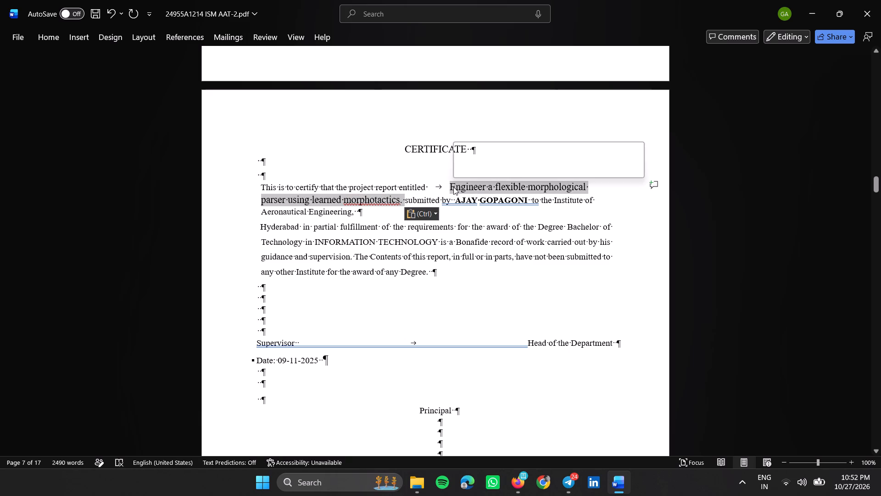
left_click(461, 167)
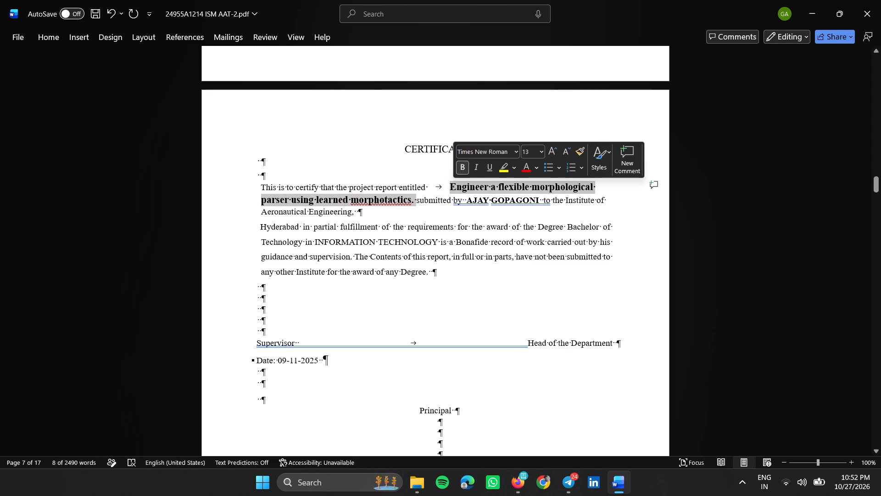
Replace the tab gap between "entitled" and the project title in the certificate with a single space.
left_click(449, 184)
key("BackSpace")
key("BackSpace")
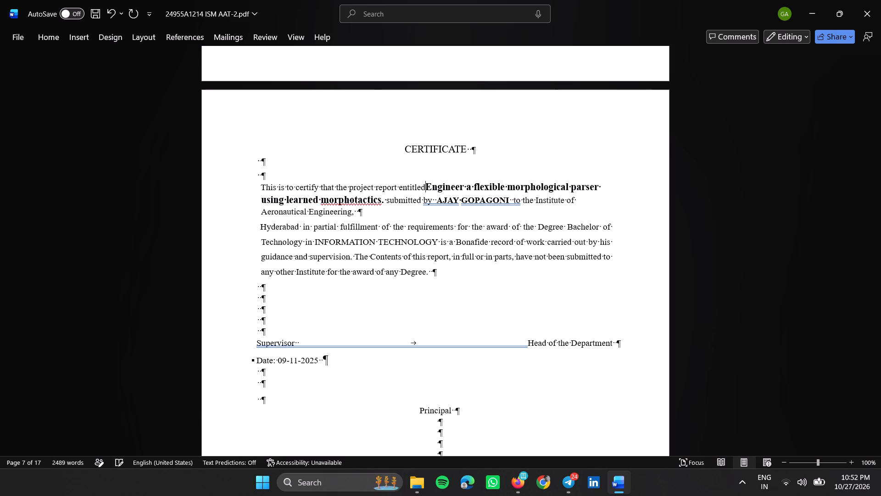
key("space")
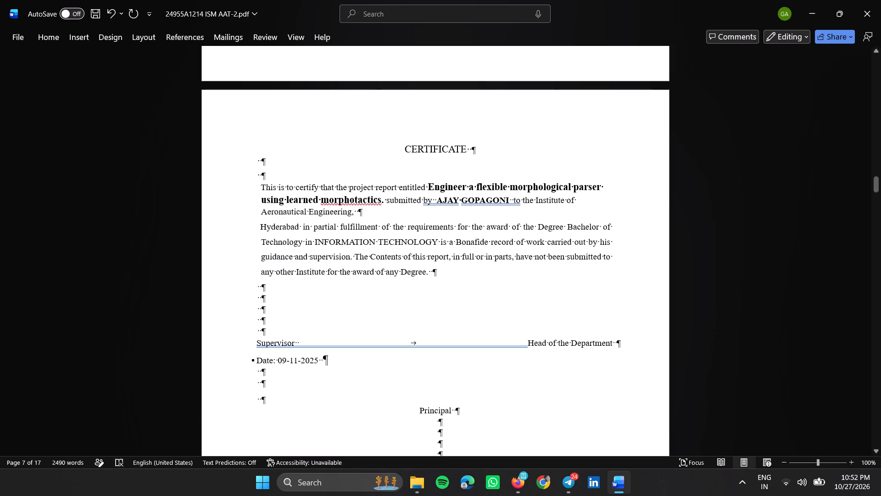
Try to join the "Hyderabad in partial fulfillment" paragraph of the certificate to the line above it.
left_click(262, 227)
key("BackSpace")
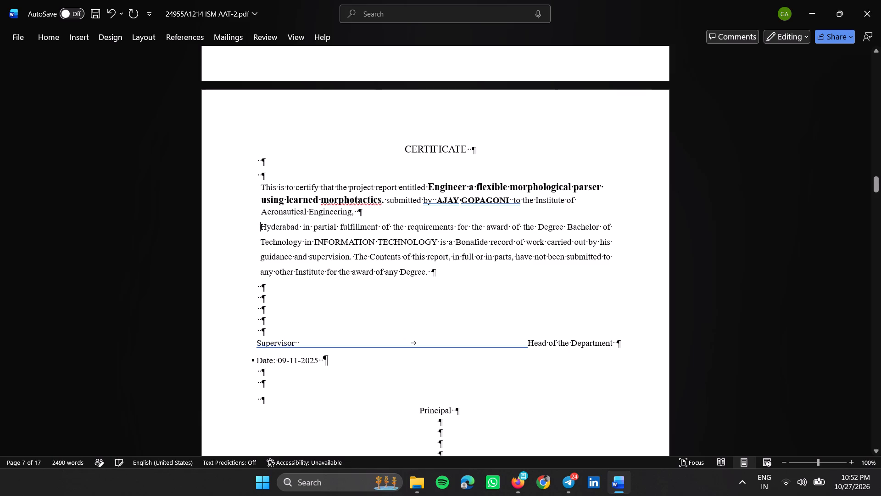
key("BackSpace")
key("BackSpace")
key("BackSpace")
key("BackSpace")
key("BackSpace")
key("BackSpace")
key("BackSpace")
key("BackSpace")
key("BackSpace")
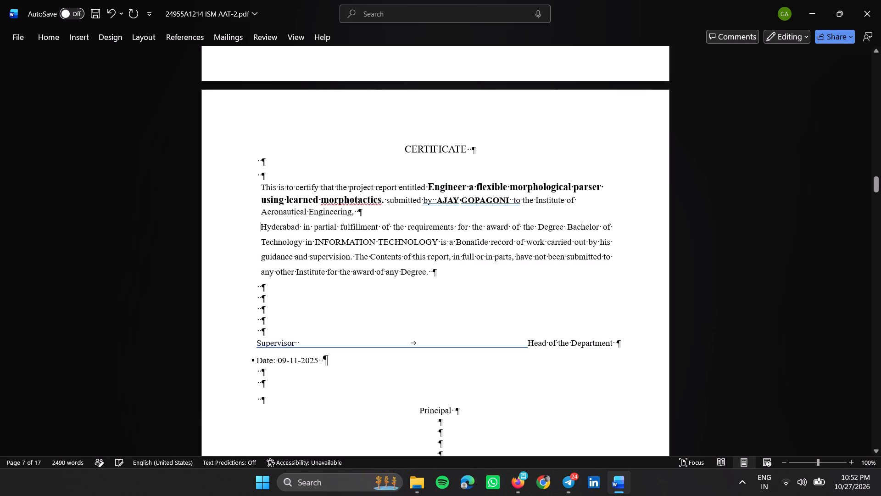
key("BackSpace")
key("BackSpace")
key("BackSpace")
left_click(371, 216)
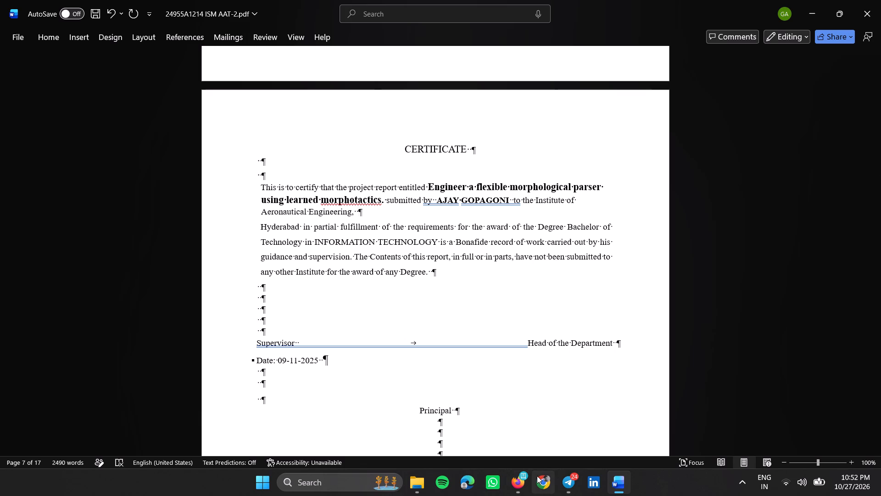
Switch to Firefox and examine the certificate page in the original PDF for its paragraph layout and bold text.
left_click(520, 479)
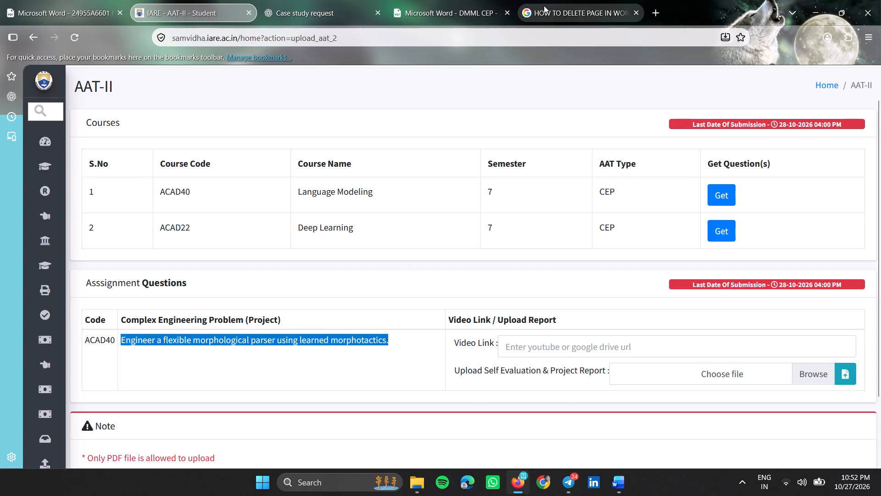
left_click(544, 6)
left_click(479, 0)
scroll(411, 293, "down", 4)
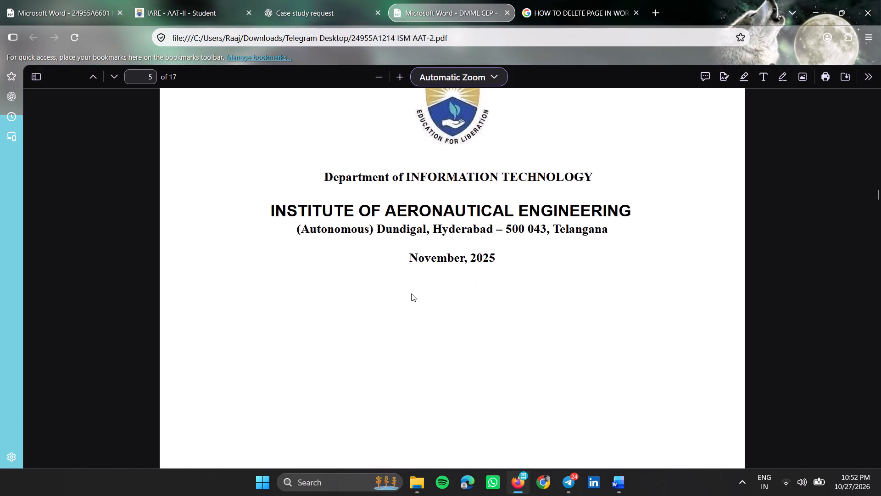
scroll(411, 293, "down", 6)
scroll(411, 293, "up", 2)
scroll(411, 293, "down", 3)
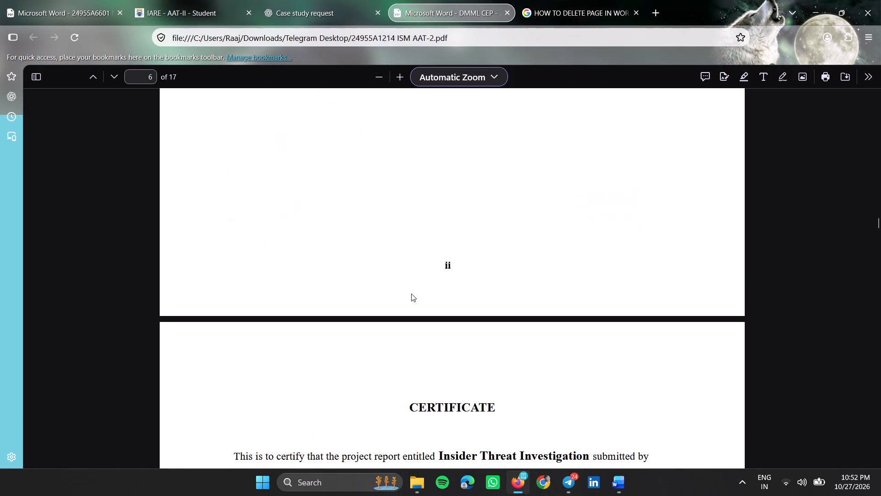
scroll(411, 293, "down", 3)
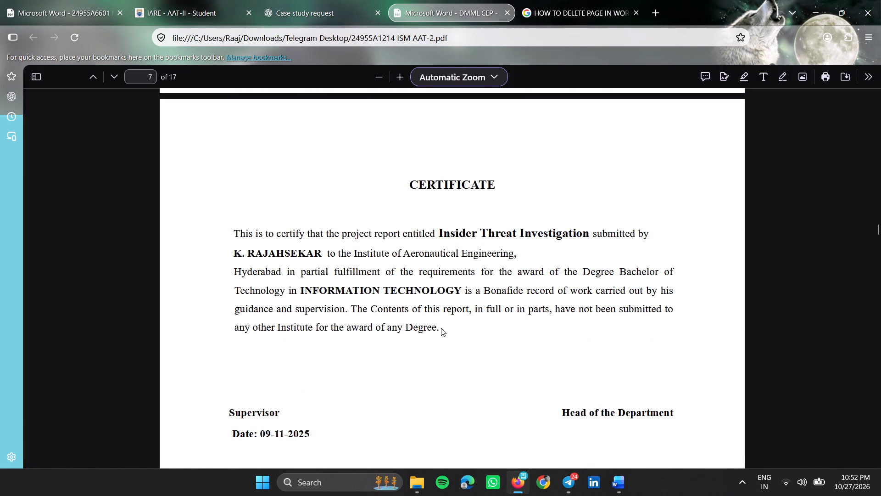
left_click_drag(441, 328, 449, 278)
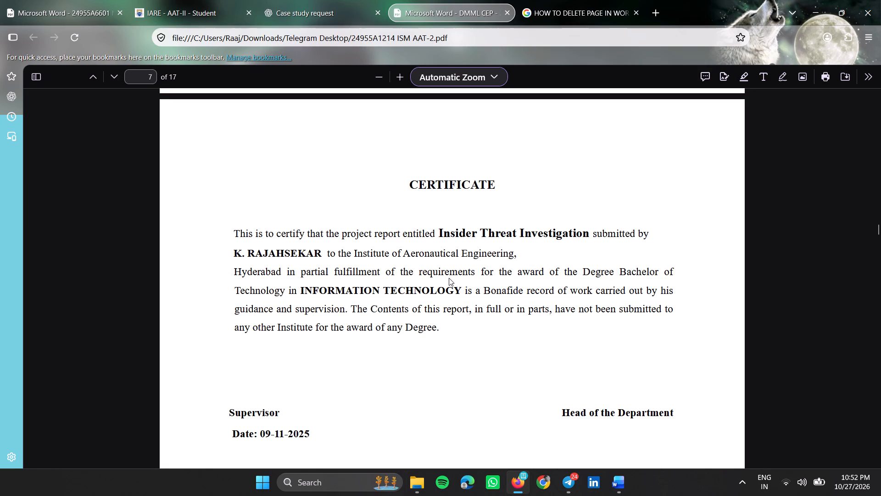
Return to Word and replace the branch "INFORMATION TECHNOLOGY" in the certificate paragraph with "CSE(AI&ML)".
key("alt+Tab")
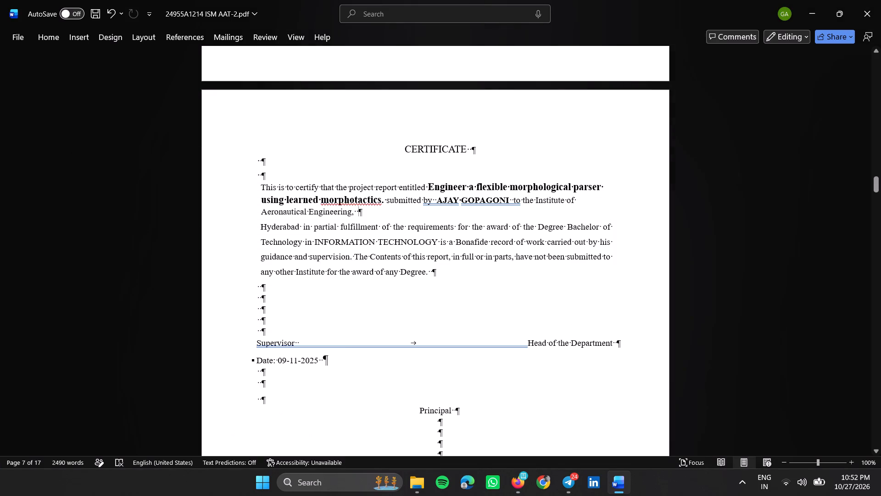
key("alt+Tab")
key("alt+Tab")
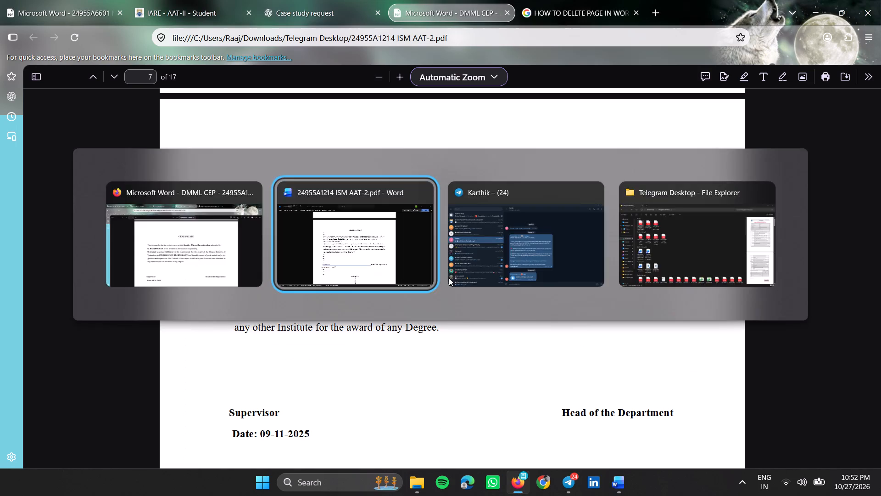
left_click(437, 242)
key("BackSpace")
key("BackSpace")
key("BackSpace")
key("BackSpace")
key("BackSpace")
key("BackSpace")
key("BackSpace")
key("BackSpace")
key("BackSpace")
key("BackSpace")
key("BackSpace")
key("BackSpace")
key("BackSpace")
key("BackSpace")
key("BackSpace")
key("BackSpace")
key("BackSpace")
key("BackSpace")
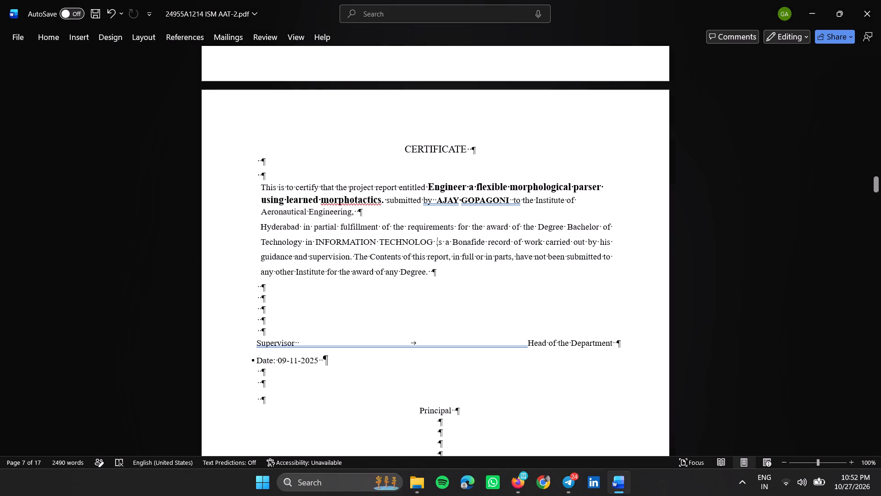
key("BackSpace")
key("BackSpace")
key("BackSpace")
key("BackSpace")
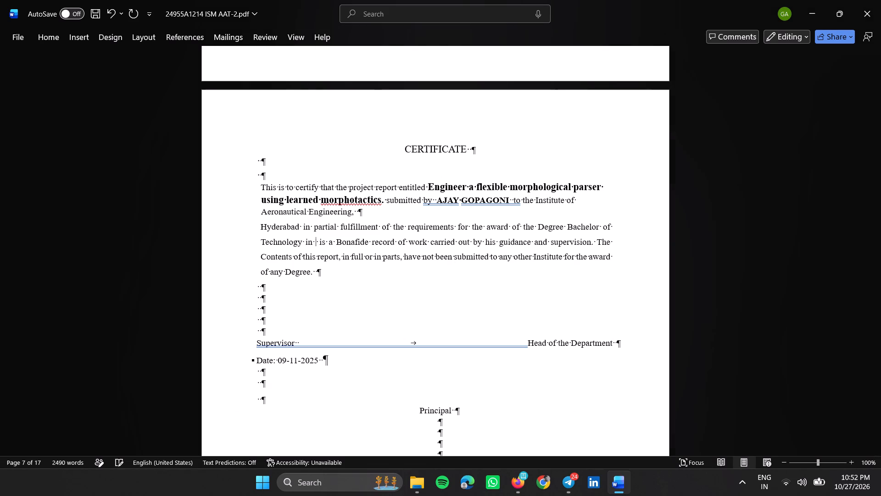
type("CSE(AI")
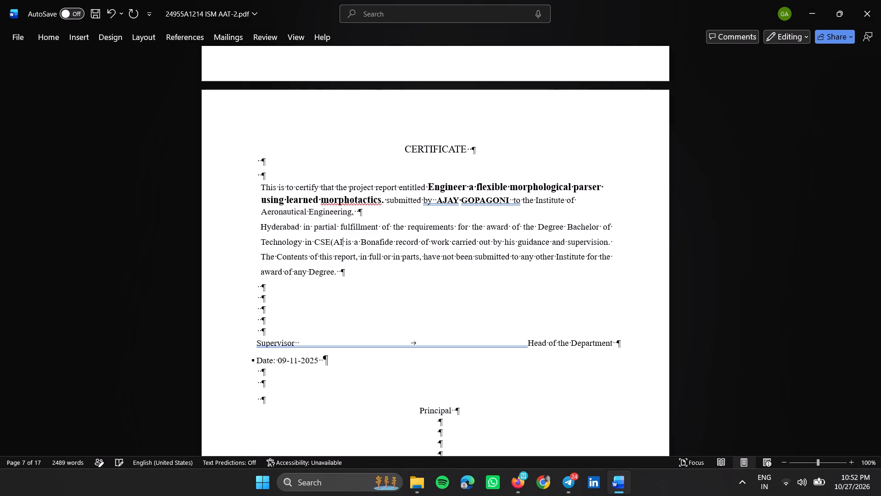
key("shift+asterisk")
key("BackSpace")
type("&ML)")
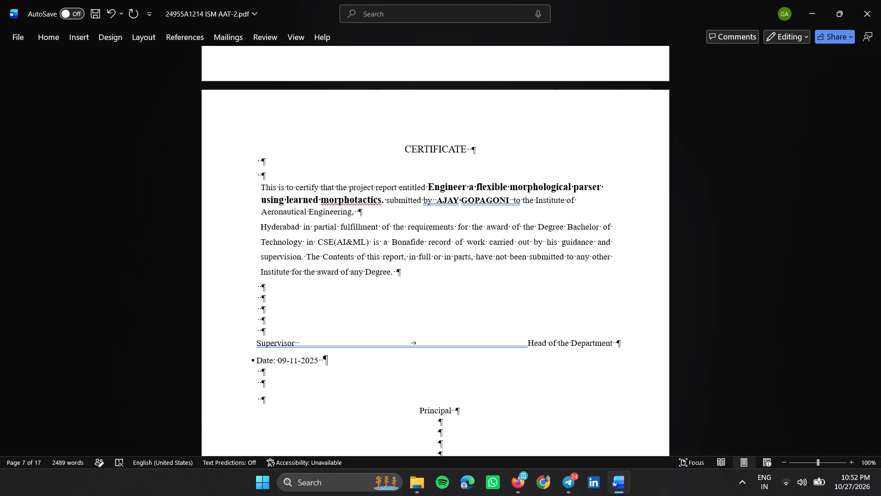
Change the date on the certificate page to 26-10-2026.
scroll(425, 329, "down", 1)
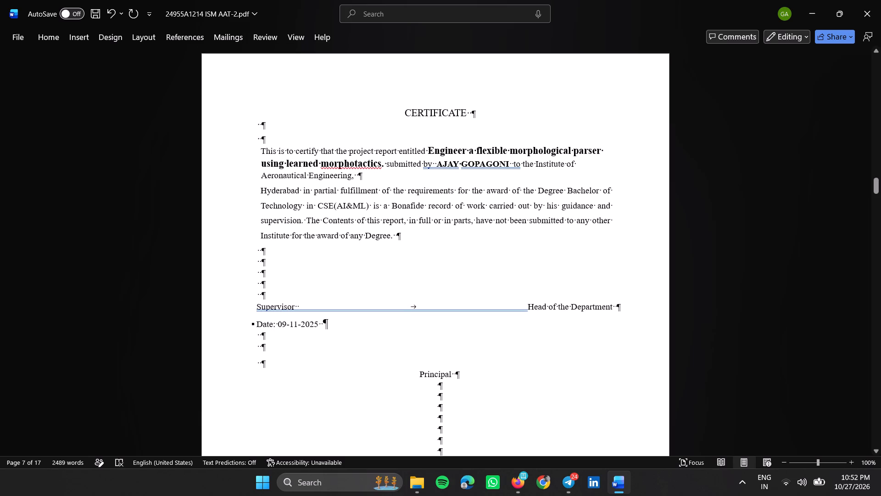
left_click(287, 324)
key("BackSpace")
key("BackSpace")
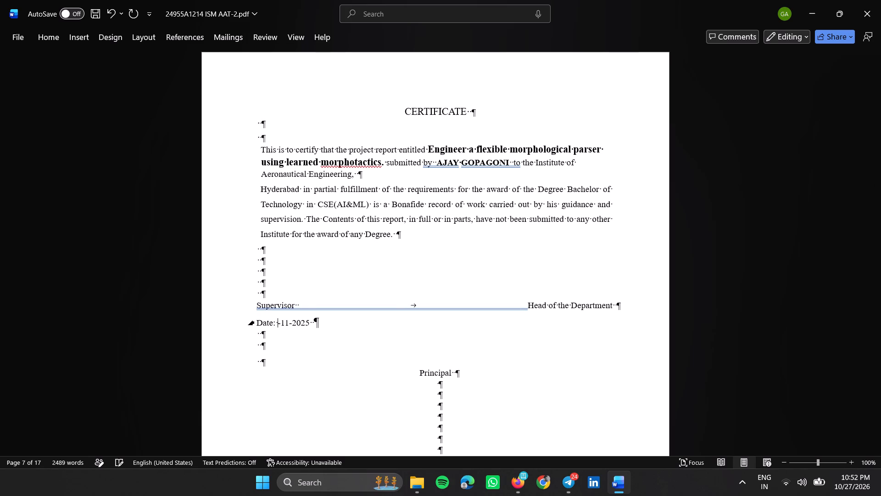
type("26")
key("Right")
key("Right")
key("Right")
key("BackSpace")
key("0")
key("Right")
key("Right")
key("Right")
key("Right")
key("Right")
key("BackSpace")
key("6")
Replace the student's name after "submitted by Mr." on the approval sheet with the new student's name in capitals.
scroll(415, 348, "down", 4)
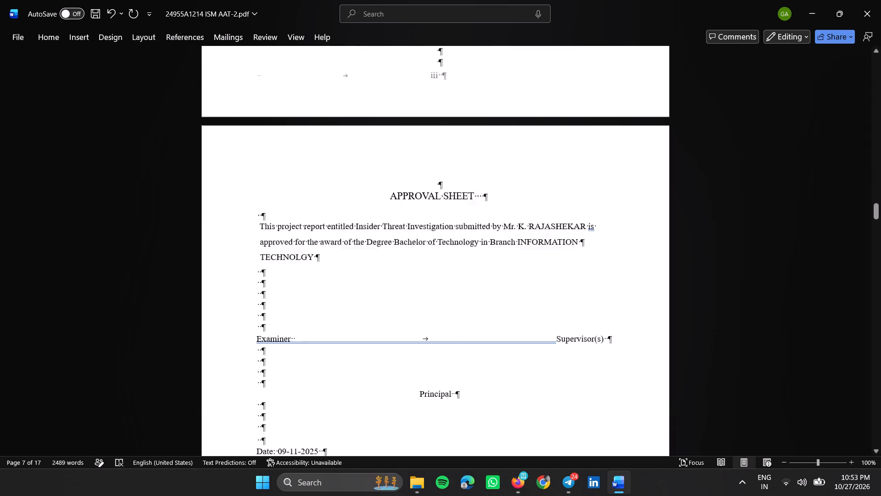
scroll(415, 348, "down", 1)
scroll(415, 348, "up", 1)
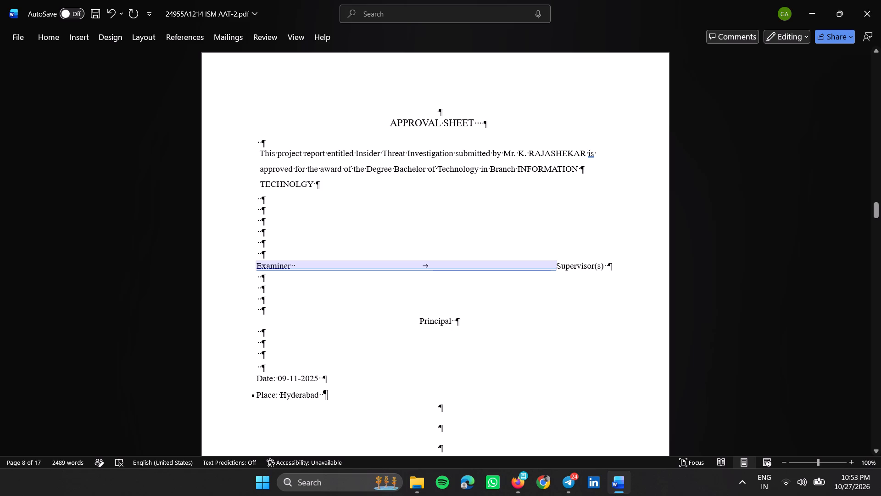
left_click(586, 147)
left_click(588, 151)
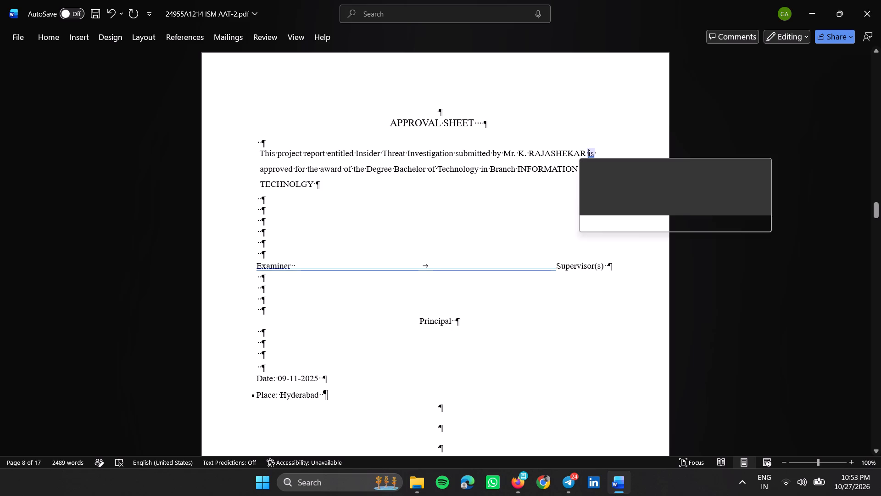
key("Left")
key("BackSpace")
key("BackSpace")
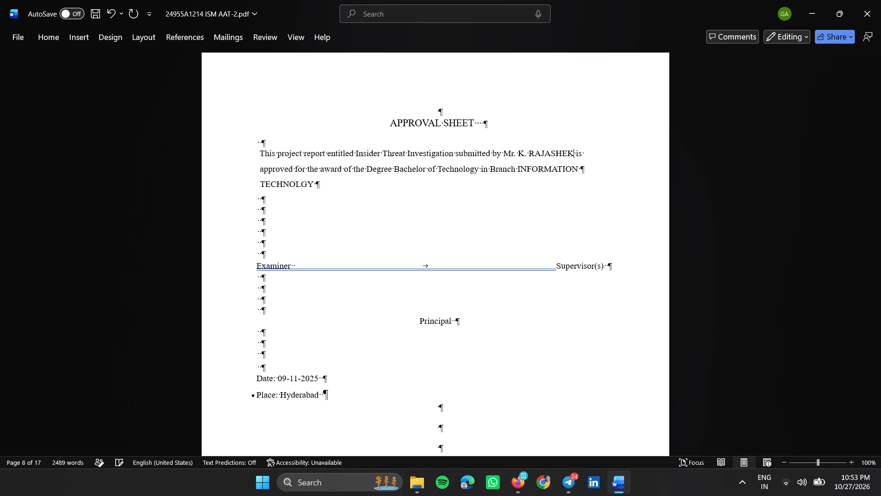
key("BackSpace")
key("BackSpace")
key("BackSpace")
key("BackSpace")
key("BackSpace")
key("BackSpace")
key("BackSpace")
key("BackSpace")
key("BackSpace")
key("BackSpace")
key("BackSpace")
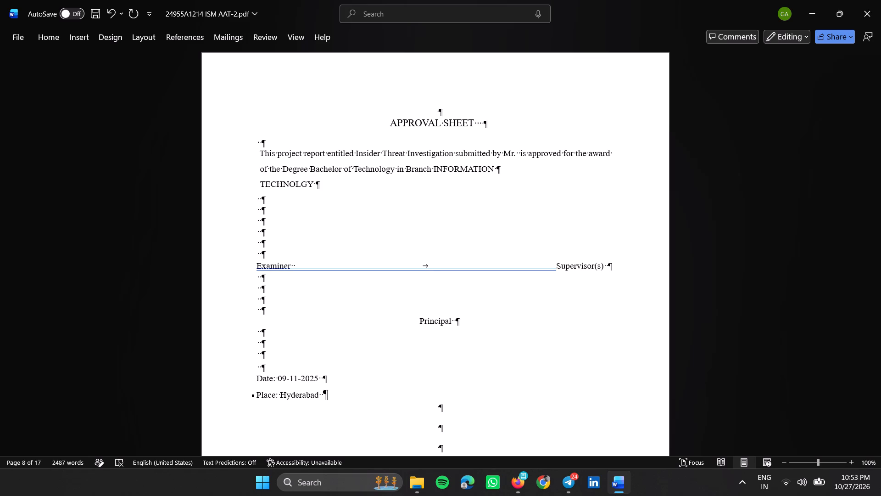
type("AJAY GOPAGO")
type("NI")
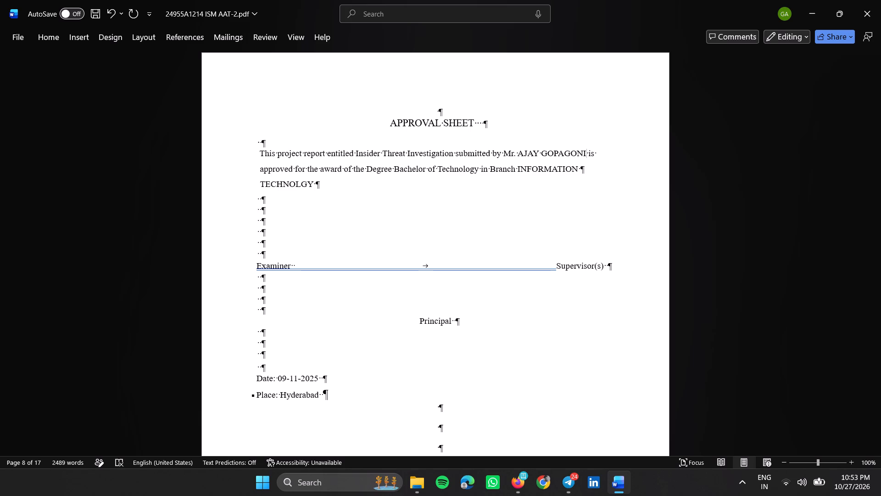
Replace the branch "INFORMATION TECHNOLGY" in the approval sheet paragraph with "CSE(AI & ML)".
left_click(313, 186)
key("BackSpace")
key("BackSpace")
key("BackSpace")
key("BackSpace")
key("BackSpace")
key("BackSpace")
key("BackSpace")
key("BackSpace")
key("BackSpace")
key("BackSpace")
key("BackSpace")
key("BackSpace")
key("BackSpace")
key("BackSpace")
key("BackSpace")
key("BackSpace")
key("BackSpace")
key("BackSpace")
key("BackSpace")
key("BackSpace")
key("BackSpace")
key("BackSpace")
key("BackSpace")
key("BackSpace")
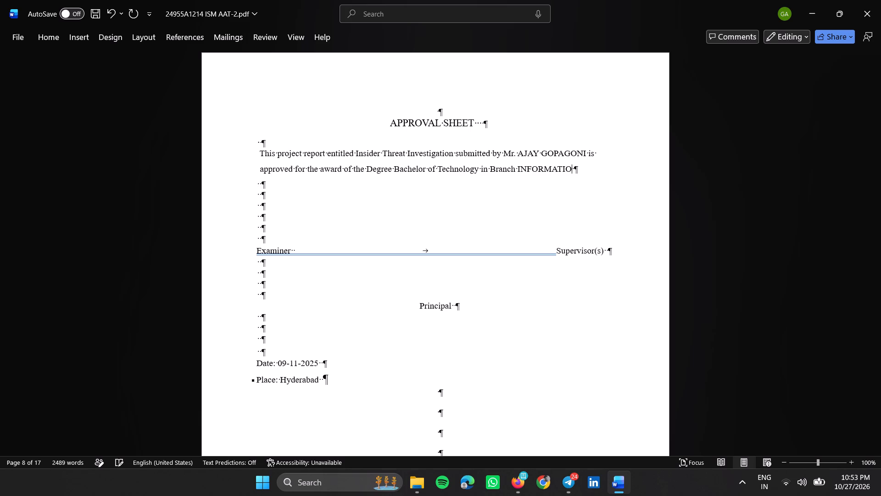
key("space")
Enter the branch "CSE(AI & ML)" after "Bachelor of Technology in Branch" on the approval sheet.
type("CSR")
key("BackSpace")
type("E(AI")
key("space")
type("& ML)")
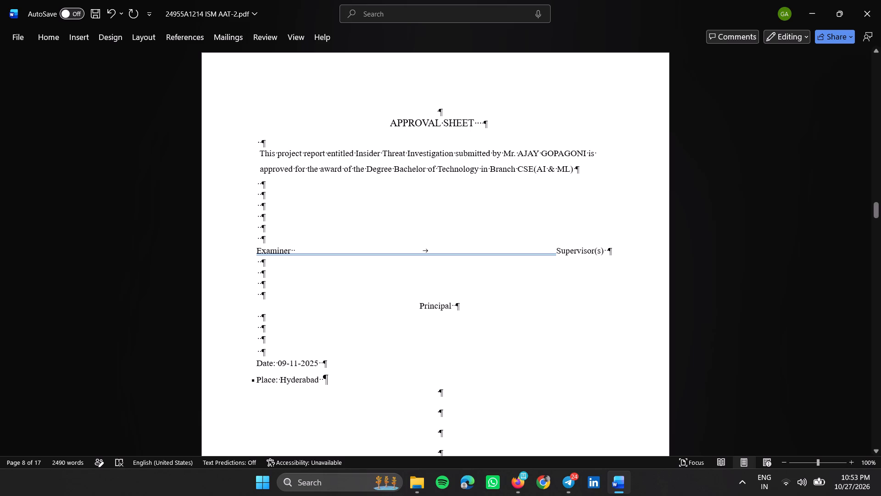
Change the date on the approval sheet to 26-10-2026.
scroll(367, 246, "down", 2)
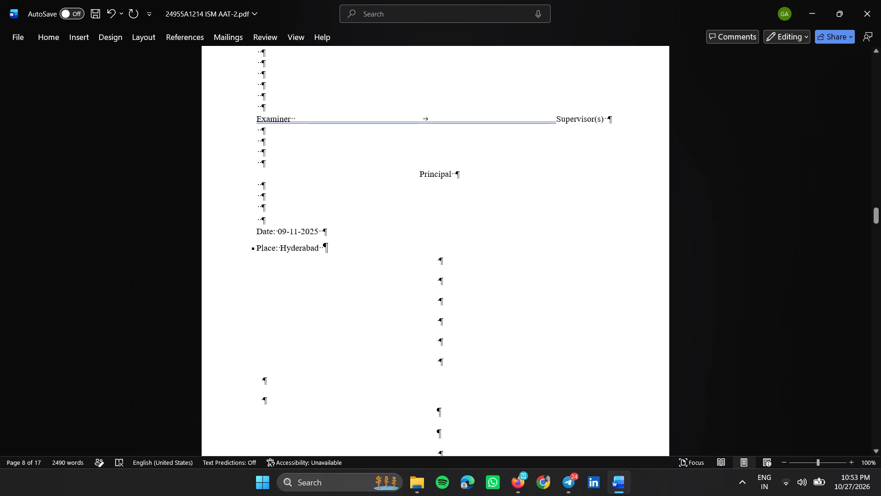
left_click(284, 234)
key("Right")
key("BackSpace")
key("BackSpace")
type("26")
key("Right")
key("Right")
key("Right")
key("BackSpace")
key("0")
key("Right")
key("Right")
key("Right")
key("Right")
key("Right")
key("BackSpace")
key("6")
Replace the project guide's name after "Mr." in the acknowledgement with the new student's name.
scroll(335, 291, "down", 5)
scroll(335, 291, "up", 1)
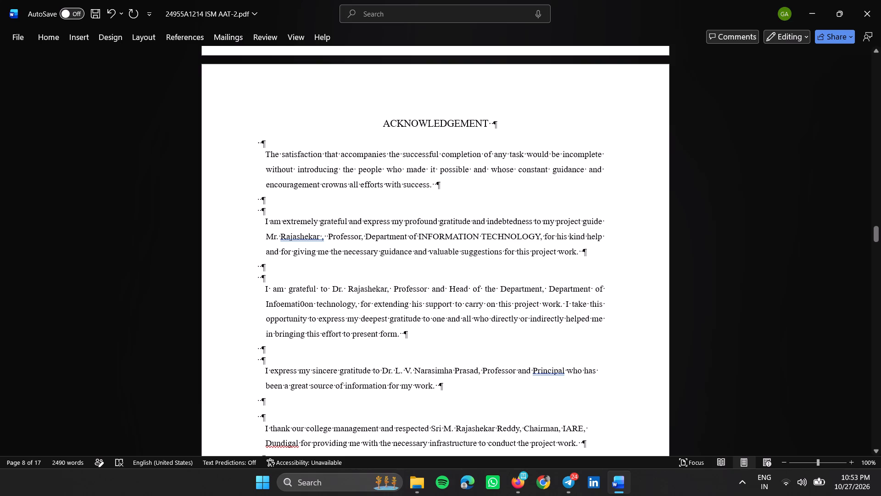
left_click(317, 239)
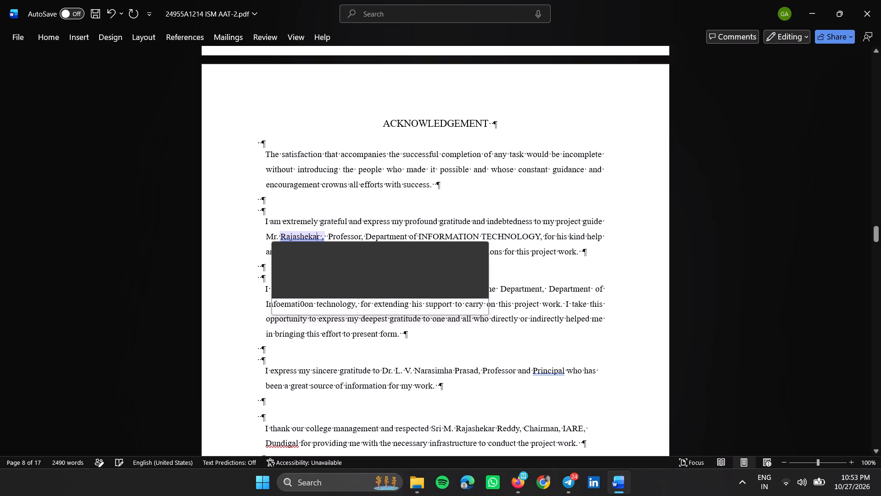
key("Right")
key("BackSpace")
key("BackSpace")
key("BackSpace")
key("BackSpace")
key("BackSpace")
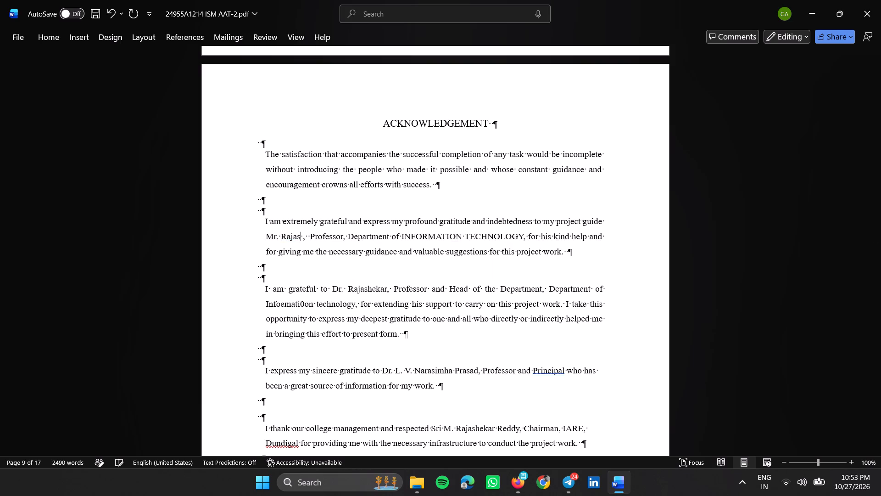
key("BackSpace")
key("BackSpace")
key("BackSpace")
key("BackSpace")
key("BackSpace")
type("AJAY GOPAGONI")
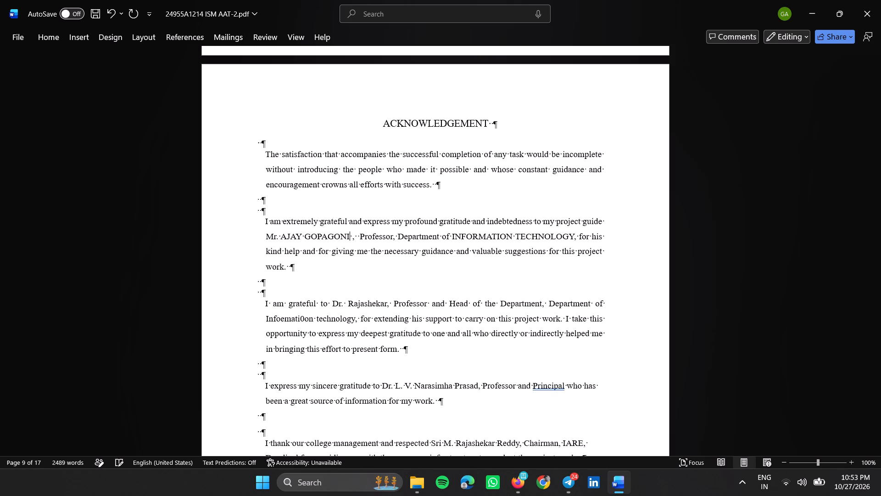
Delete the department name "INFORMATION TECHNOLOGY" from the project guide paragraph of the acknowledgement.
left_click(574, 238)
key("BackSpace")
key("BackSpace")
key("BackSpace")
key("BackSpace")
key("BackSpace")
key("BackSpace")
key("BackSpace")
key("BackSpace")
key("BackSpace")
key("BackSpace")
key("BackSpace")
key("BackSpace")
key("BackSpace")
key("BackSpace")
key("BackSpace")
key("BackSpace")
key("BackSpace")
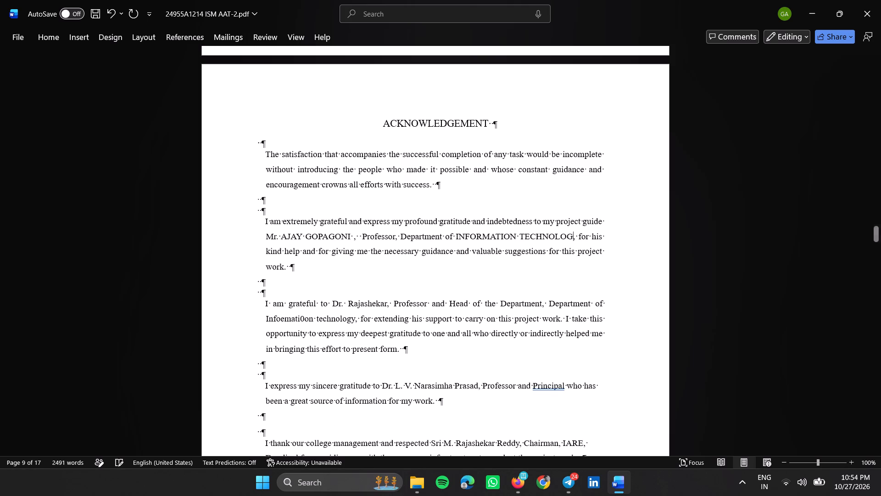
key("BackSpace")
key("BackSpace")
key("BackSpace")
key("BackSpace")
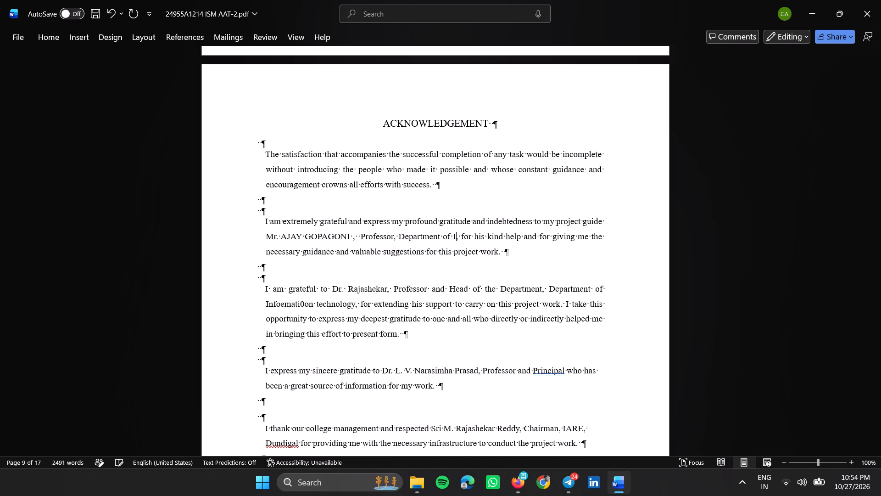
Enter "CSE(AI&ML)" as the department in the project guide paragraph of the acknowledgement.
key("BackSpace")
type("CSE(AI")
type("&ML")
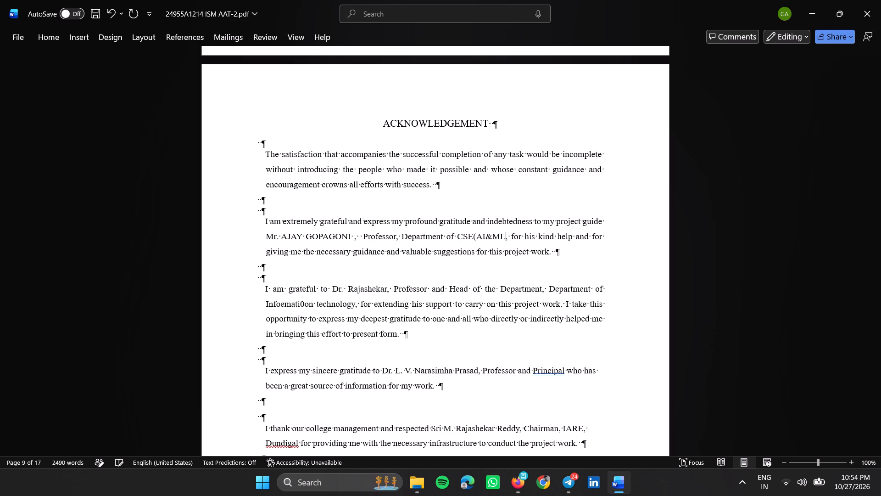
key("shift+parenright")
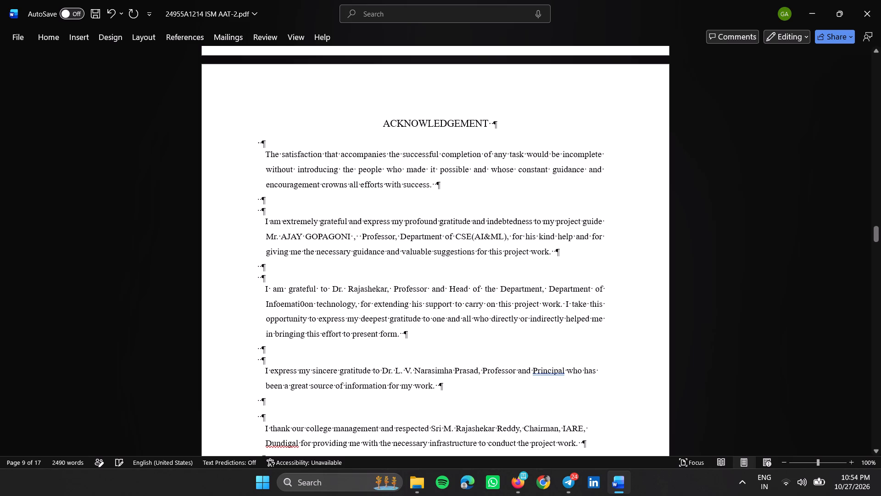
Remove the extra blank line between the project guide and Head of the Department paragraphs of the acknowledgement.
scroll(567, 260, "down", 1)
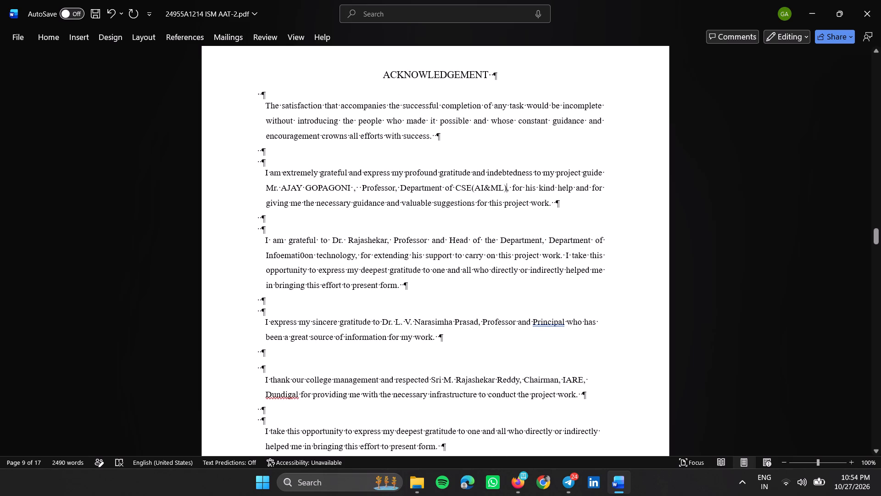
left_click(283, 229)
key("BackSpace")
key("BackSpace")
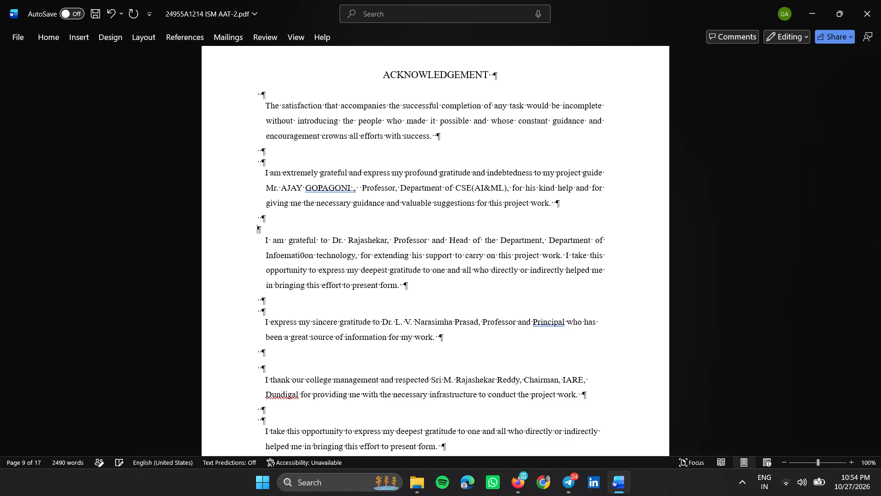
key("BackSpace")
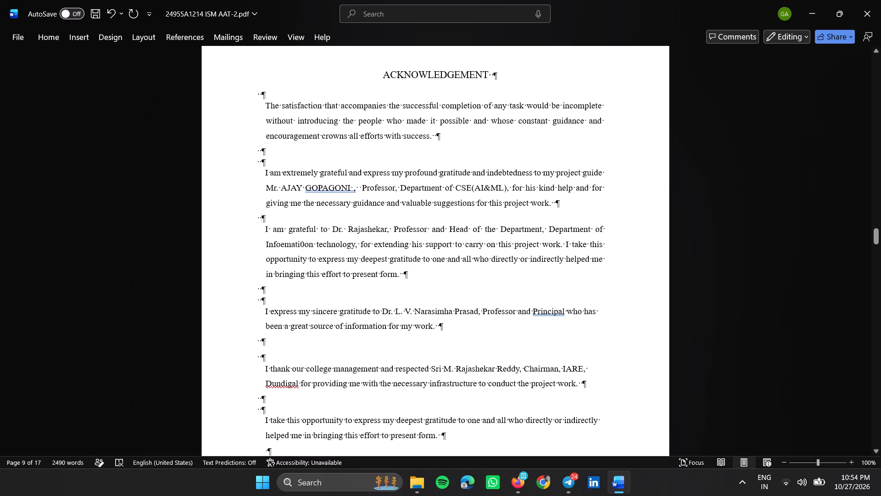
Replace the Head of the Department's name after "Dr." in the acknowledgement with the new head's name, adding a space before "Professor".
left_click(386, 227)
key("BackSpace")
key("BackSpace")
key("BackSpace")
key("BackSpace")
key("BackSpace")
key("BackSpace")
key("BackSpace")
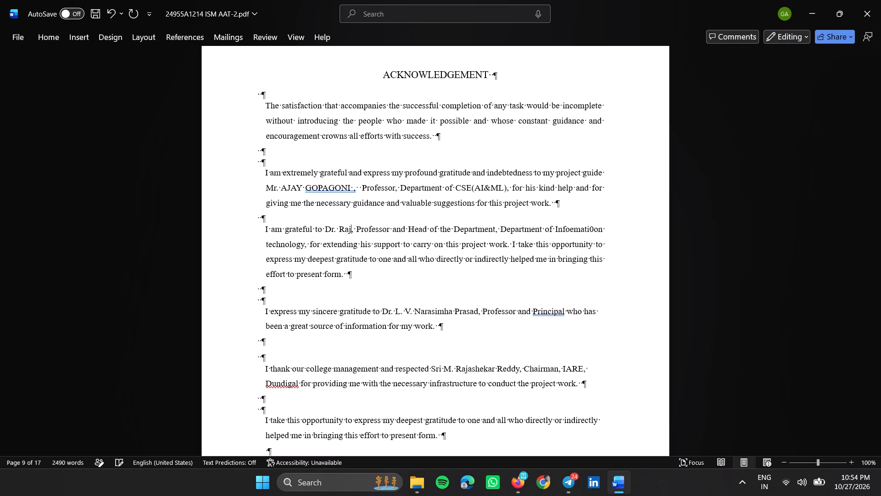
key("BackSpace")
key("BackSpace")
key("BackSpace")
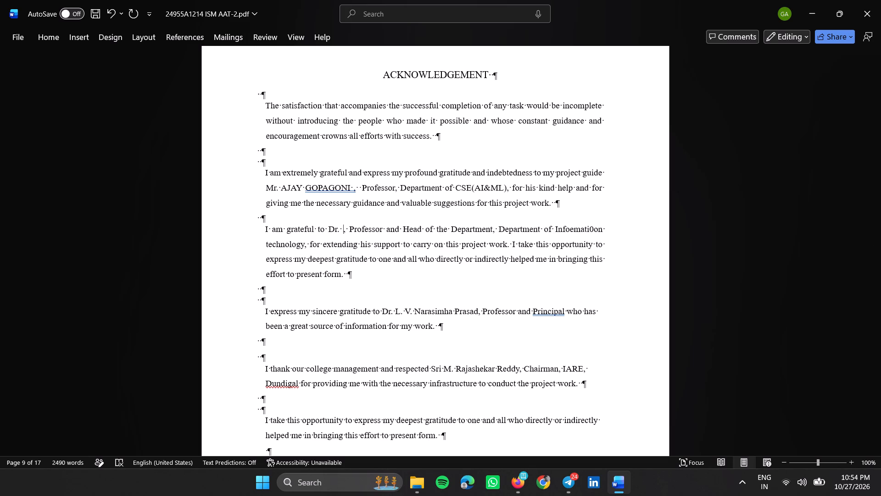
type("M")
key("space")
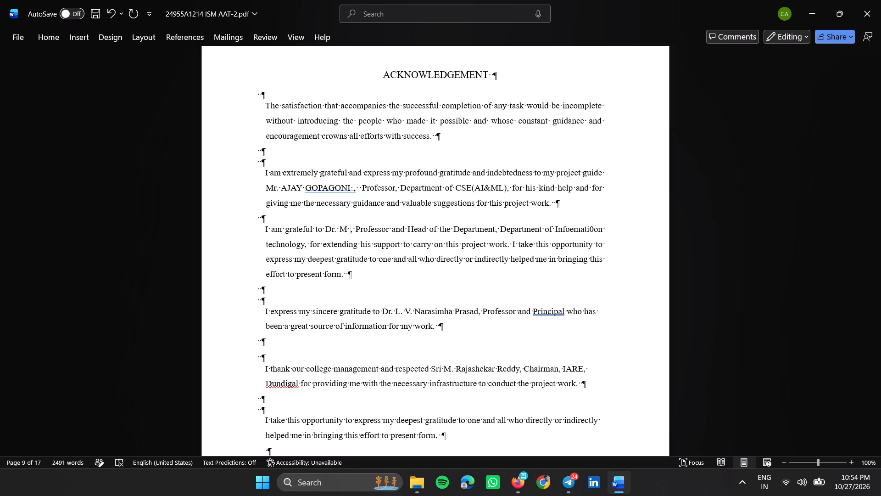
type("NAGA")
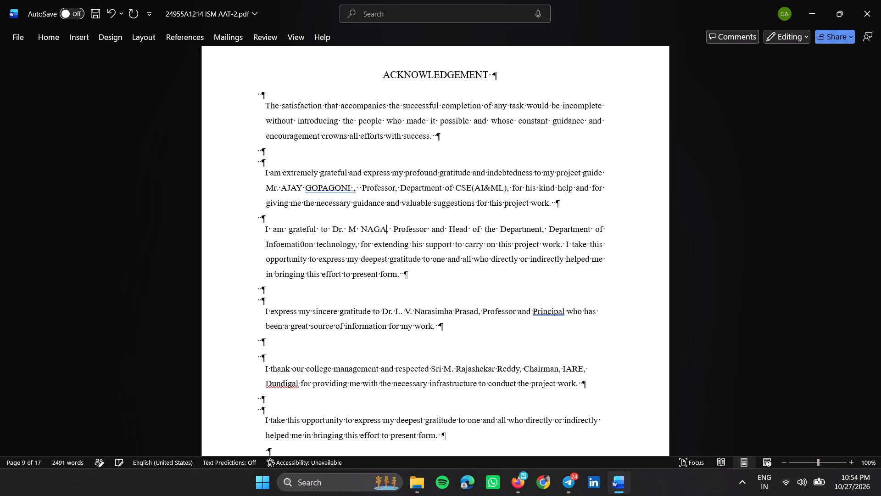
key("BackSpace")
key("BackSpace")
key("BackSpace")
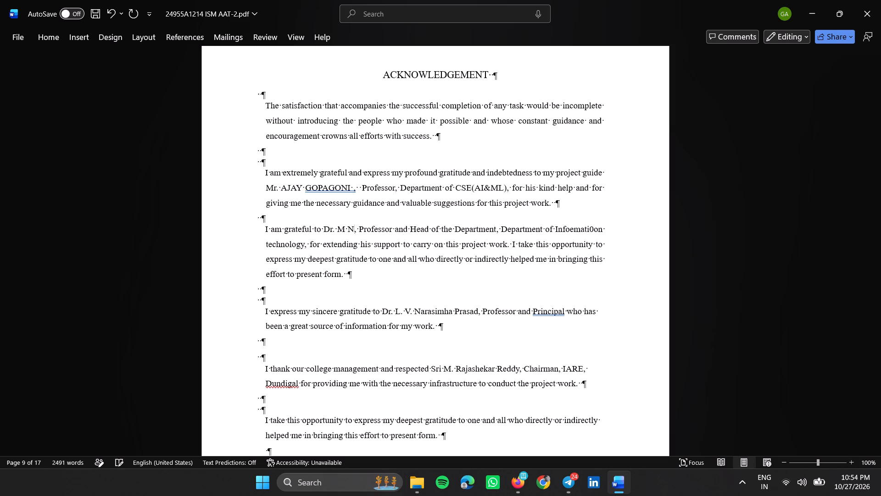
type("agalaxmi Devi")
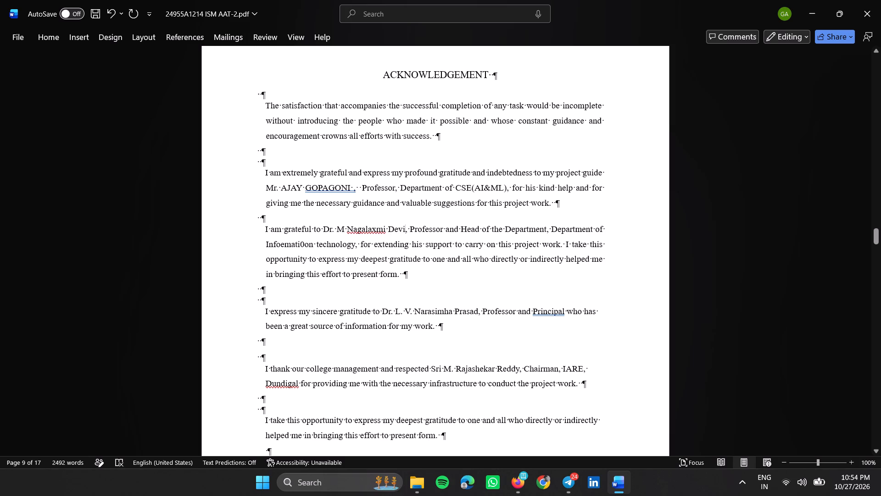
left_click(409, 227)
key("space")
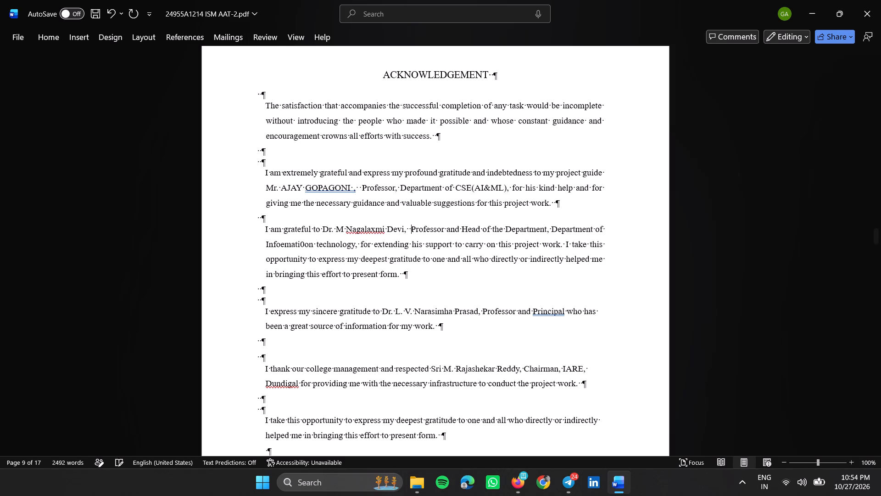
Insert "Assistant" before "Professor and Head of the Department" in the acknowledgement.
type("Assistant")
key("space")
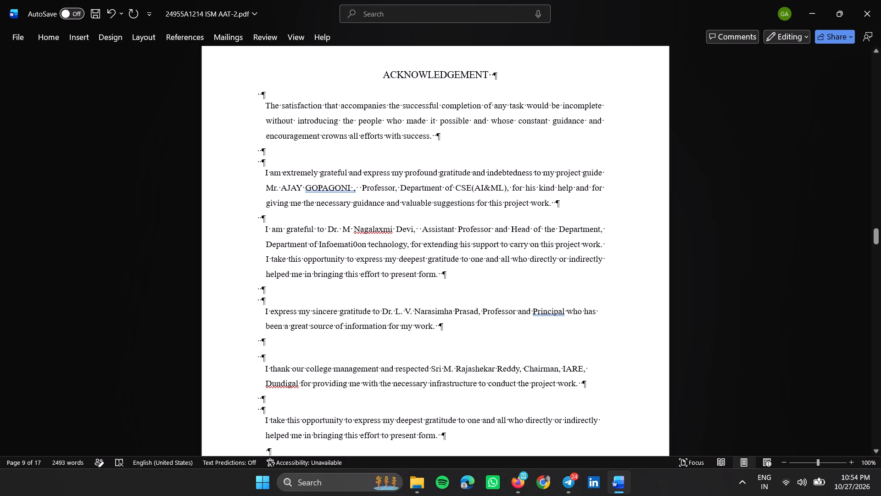
Replace the misspelled information technology department name in the acknowledgement's Head of the Department paragraph with "CSE(AI&ML)".
left_click(407, 246)
key("BackSpace")
key("BackSpace")
key("BackSpace")
key("BackSpace")
key("BackSpace")
key("BackSpace")
key("BackSpace")
key("BackSpace")
key("BackSpace")
key("BackSpace")
key("BackSpace")
key("BackSpace")
key("BackSpace")
key("BackSpace")
key("BackSpace")
key("BackSpace")
key("BackSpace")
key("BackSpace")
key("BackSpace")
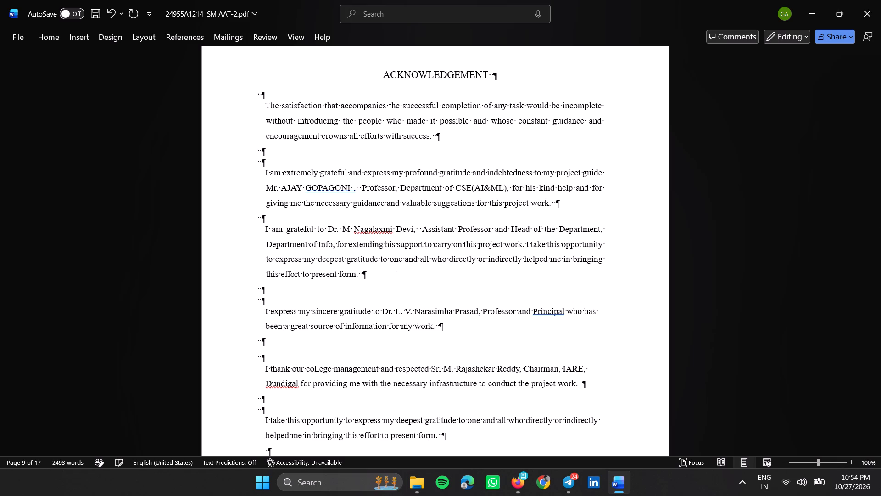
key("BackSpace")
key("BackSpace")
key("BackSpace")
key("BackSpace")
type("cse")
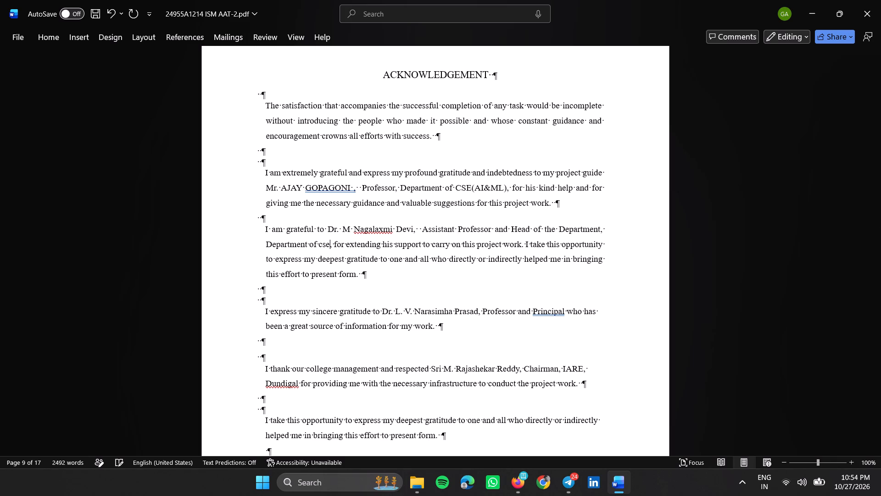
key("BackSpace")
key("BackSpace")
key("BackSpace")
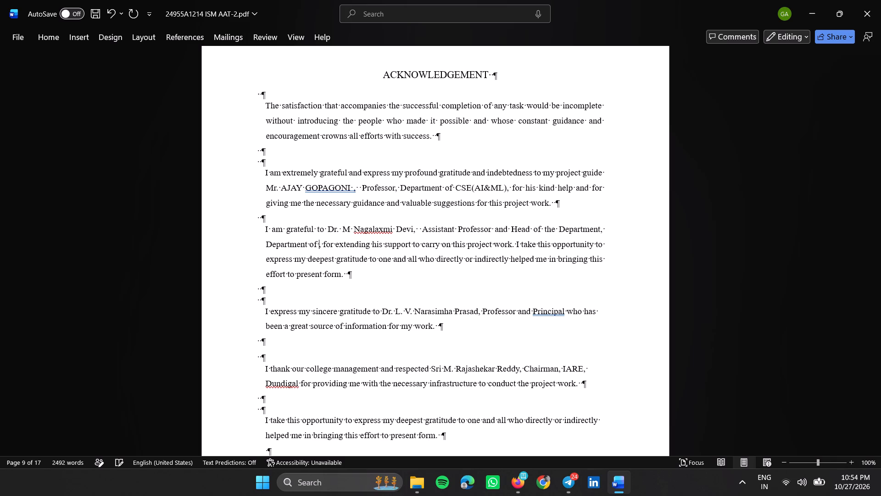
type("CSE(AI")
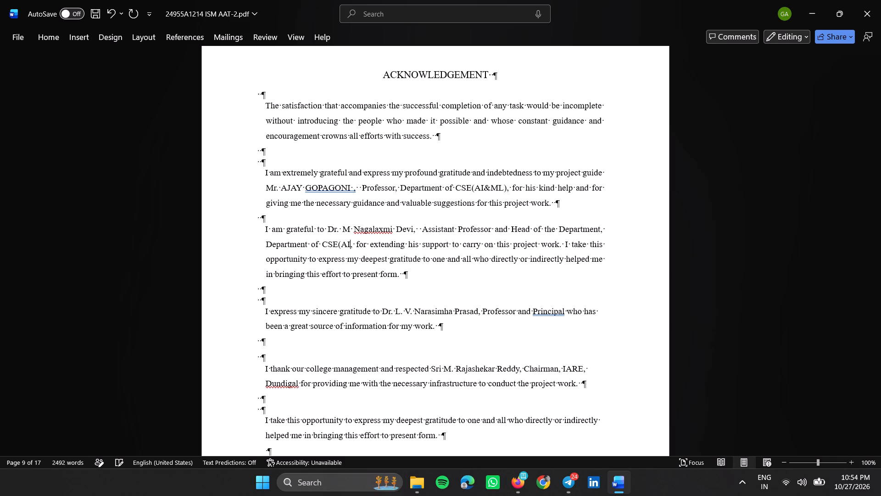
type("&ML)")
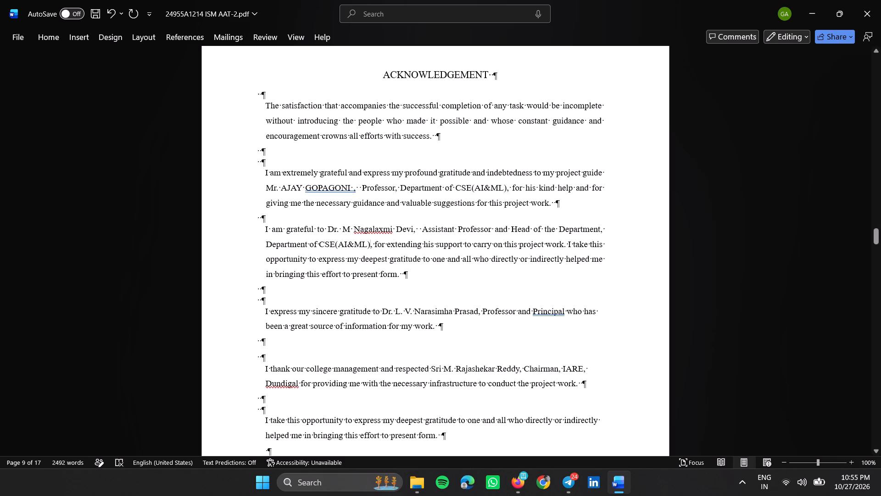
Insert two blank lines before the ABSTRACT heading to push it down the page.
scroll(473, 321, "down", 1)
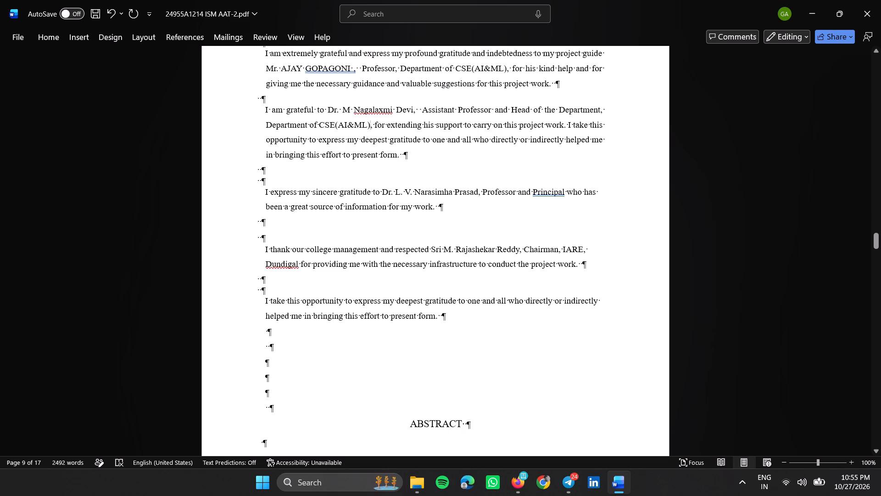
scroll(444, 300, "down", 2)
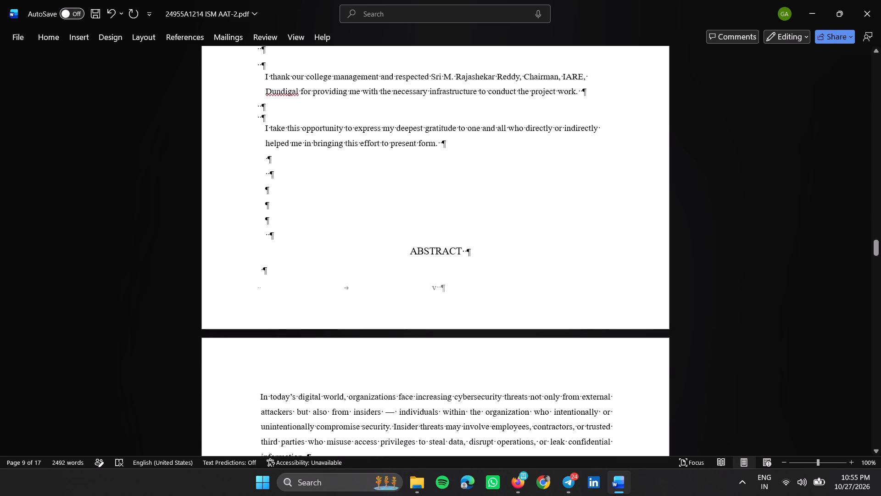
left_click(448, 232)
left_click(448, 232)
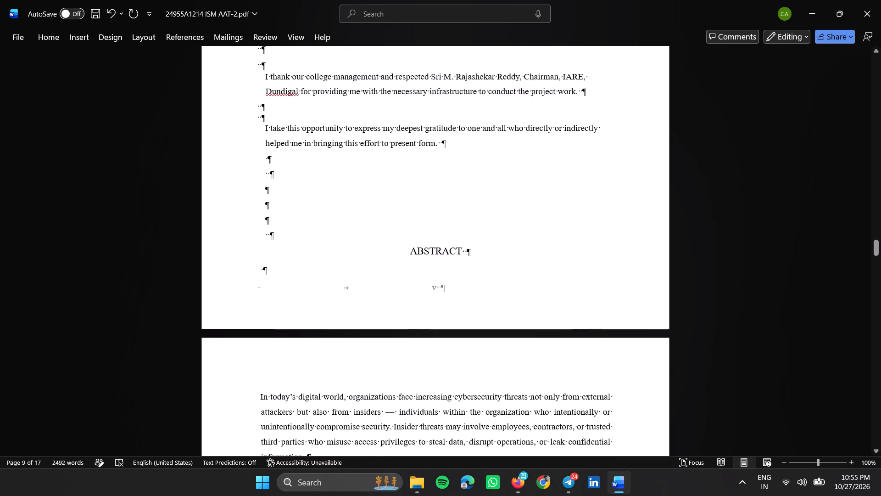
left_click(443, 231)
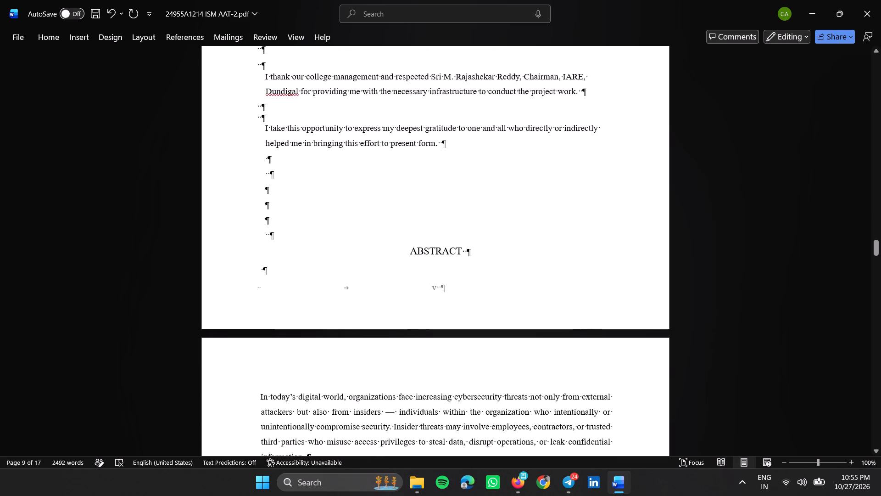
left_click(407, 241)
left_click(408, 252)
key("Return")
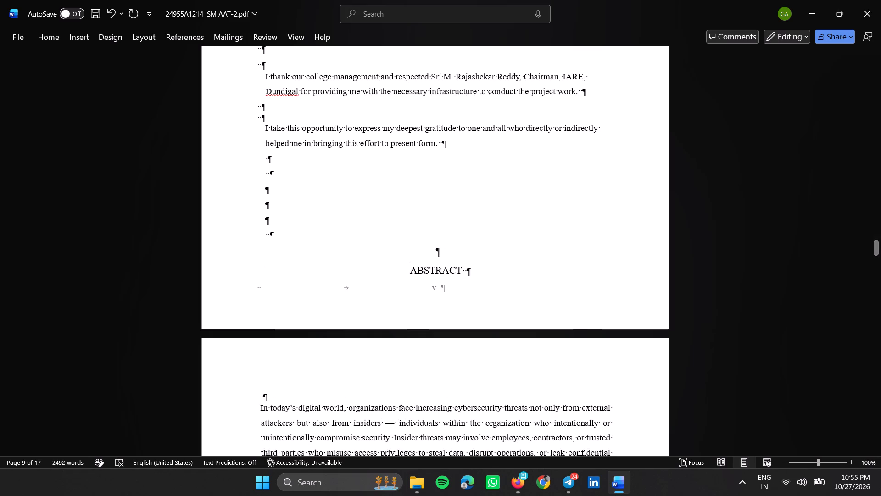
key("Return")
Copy all the body text from the "CHAPTER 1 INTRODUCTION" heading through the end of the references.
scroll(408, 252, "down", 6)
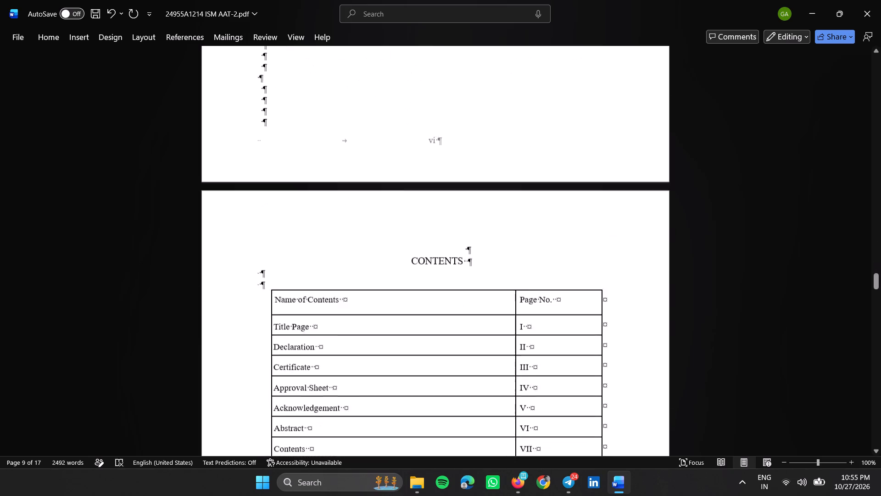
scroll(408, 252, "down", 4)
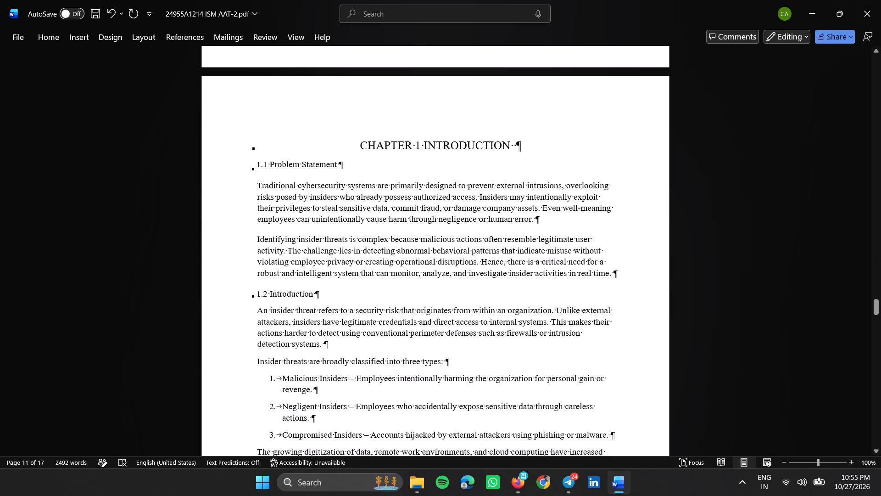
left_click_drag(358, 149, 371, 280)
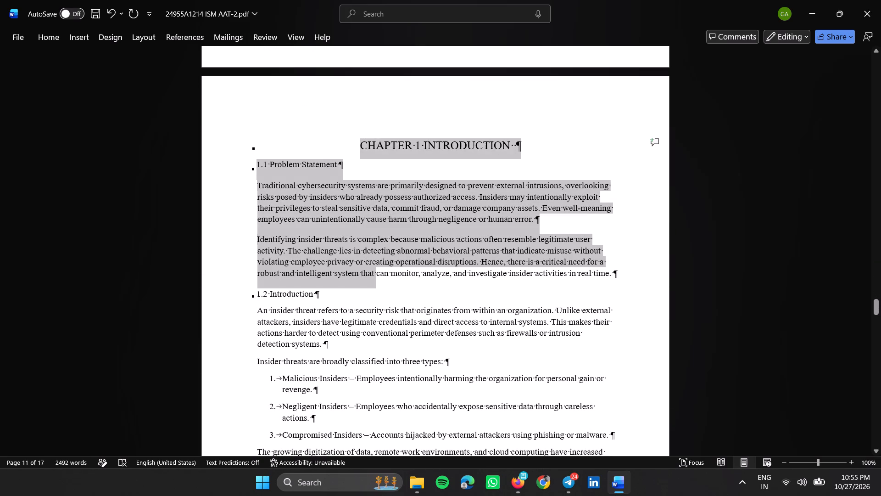
left_click_drag(371, 280, 401, 477)
key("ctrl+c")
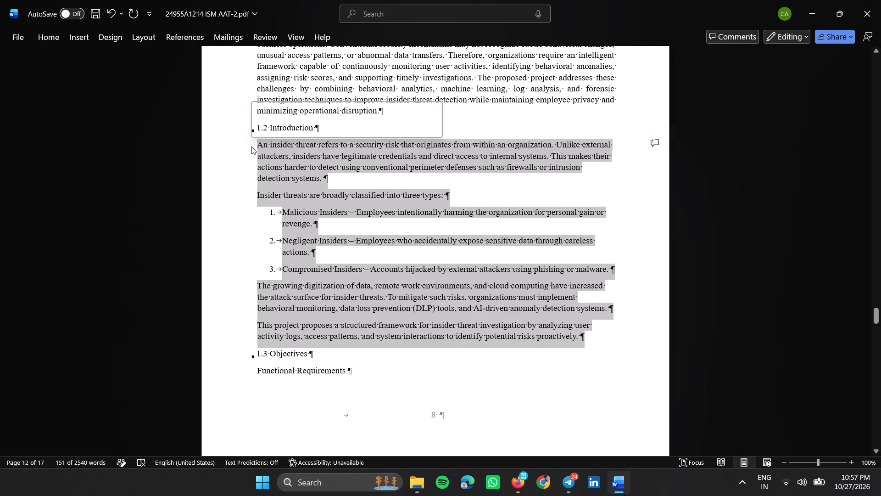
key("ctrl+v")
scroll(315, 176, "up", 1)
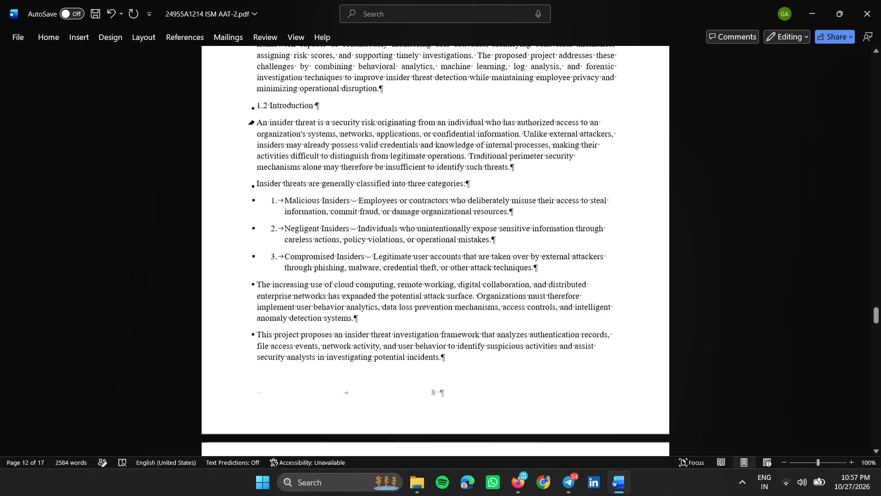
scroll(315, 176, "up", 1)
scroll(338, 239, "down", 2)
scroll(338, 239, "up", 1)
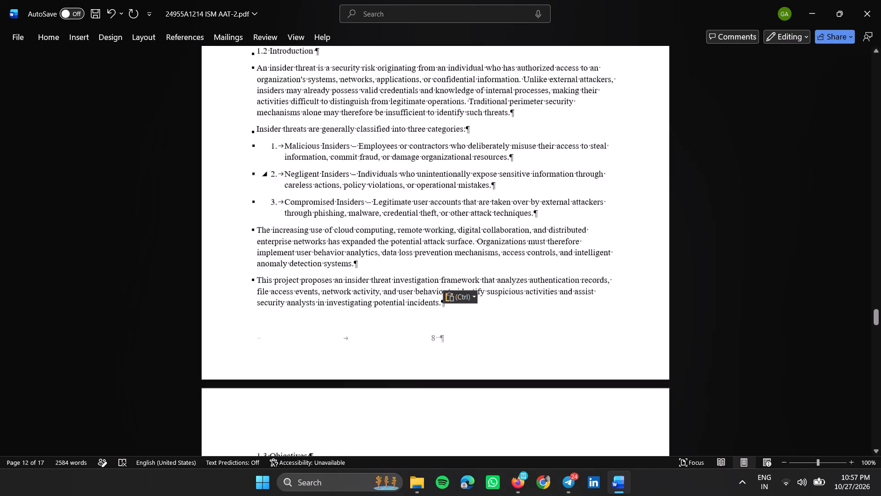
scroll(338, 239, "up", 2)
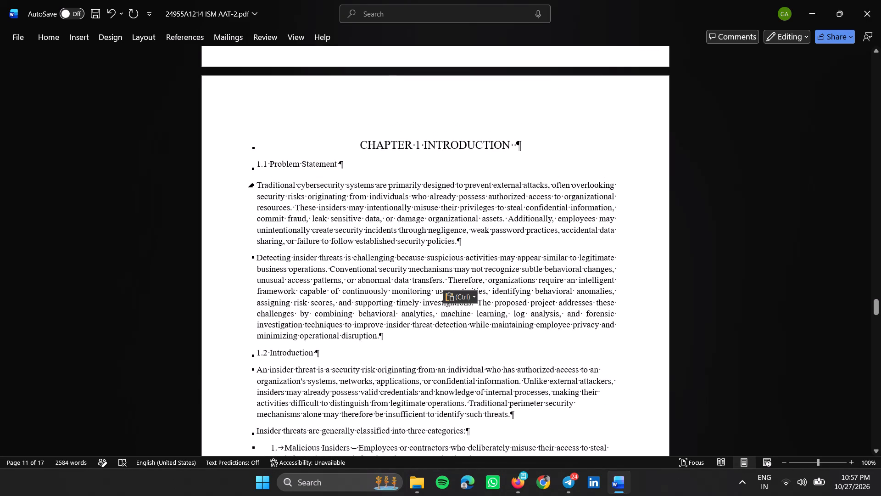
Undo the last four edits, back past the text replacements in sections 1.2 and 1.1 and the justification of 1.1.
key("ctrl+z")
key("ctrl+z")
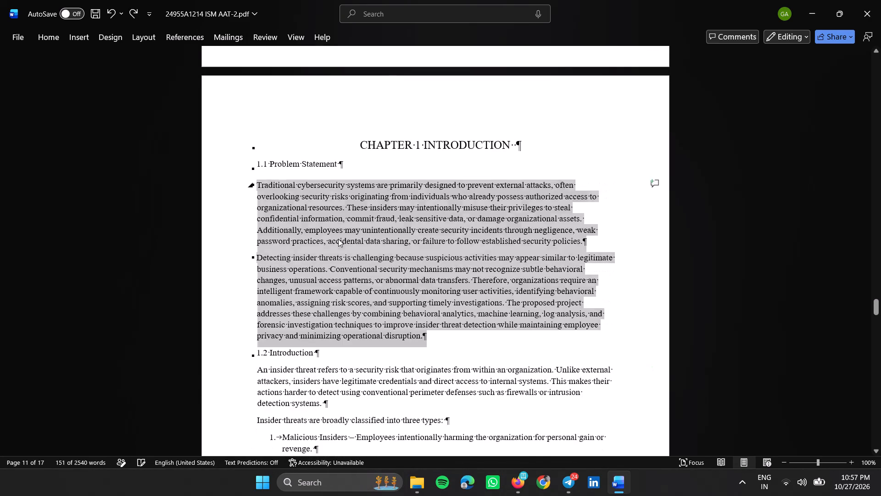
key("ctrl+z")
key("ctrl+z")
Insert two blank paragraphs above the "ABSTRACT" heading to push it onto the next page.
scroll(338, 239, "up", 2)
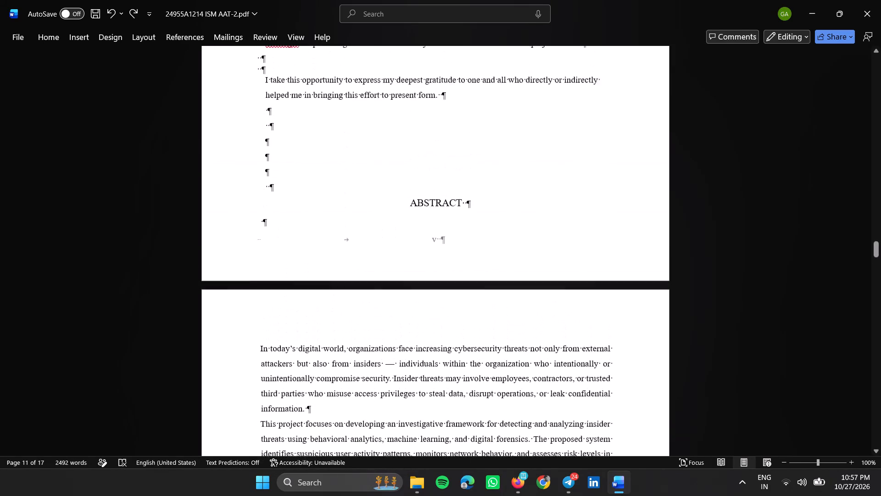
key("Return")
key("Return")
Examine the page layout from the abstract through the contents table to the Chapter 1 text.
scroll(338, 239, "down", 3)
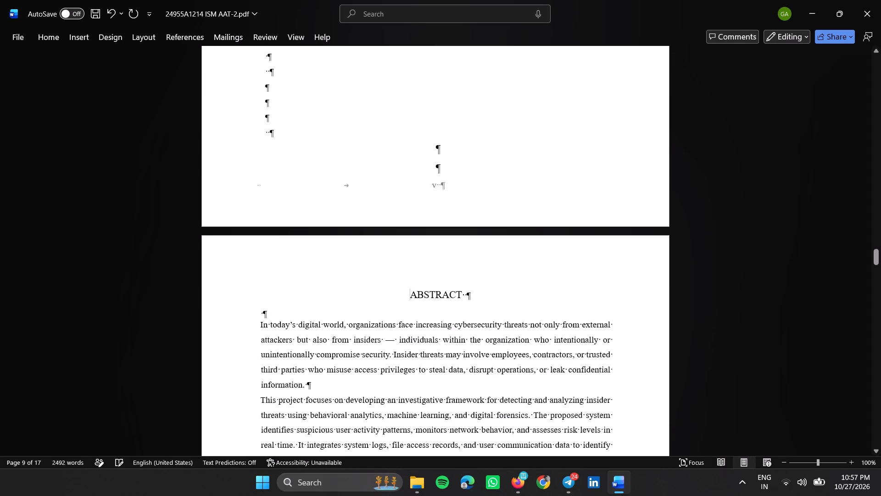
scroll(338, 239, "down", 10)
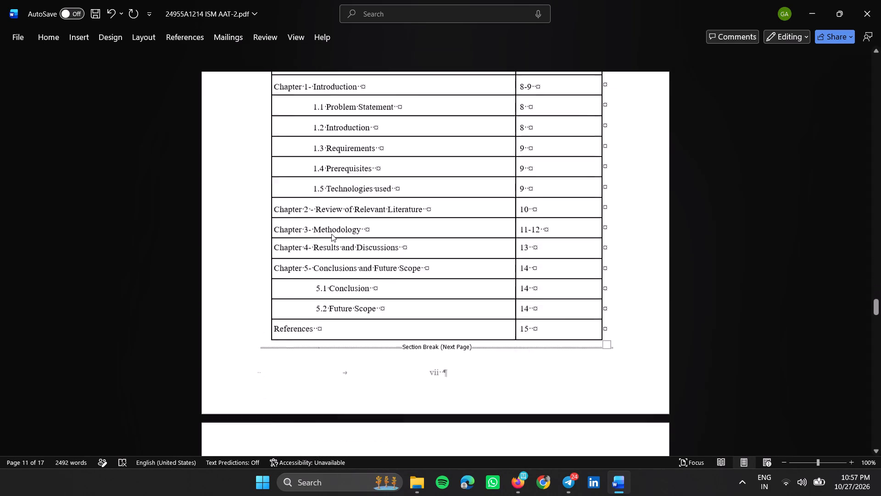
scroll(331, 234, "down", 1)
scroll(331, 234, "up", 5)
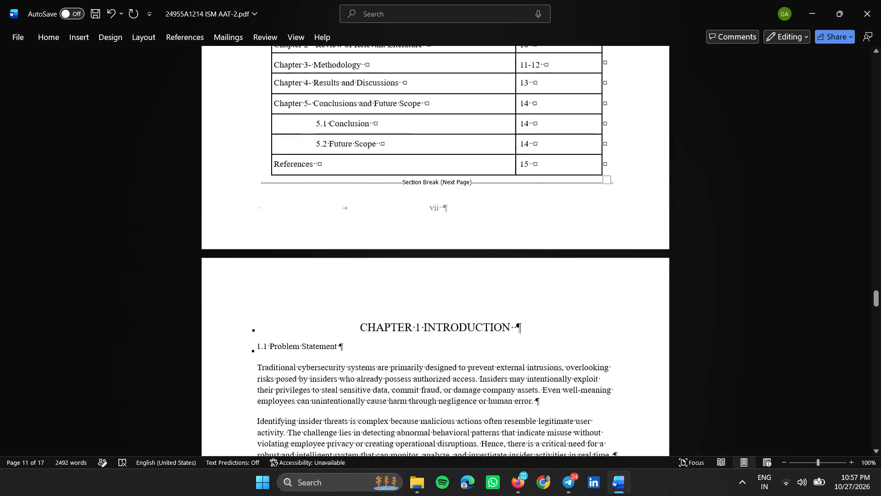
scroll(331, 234, "down", 3)
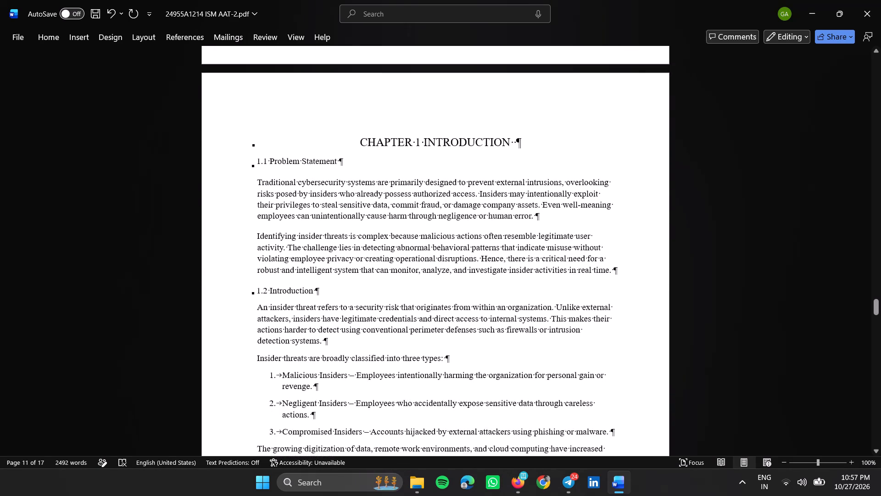
scroll(331, 234, "down", 2)
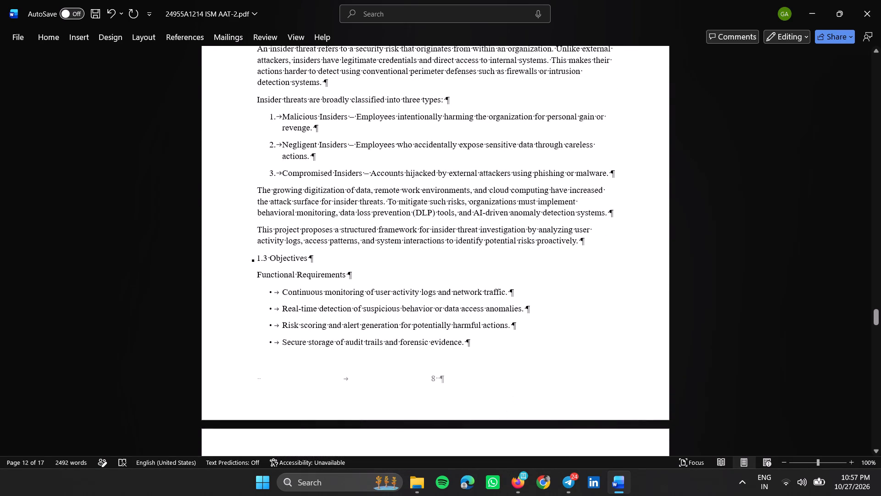
Repeat the insertion of two blank paragraphs above the "ABSTRACT" heading.
left_click(131, 13)
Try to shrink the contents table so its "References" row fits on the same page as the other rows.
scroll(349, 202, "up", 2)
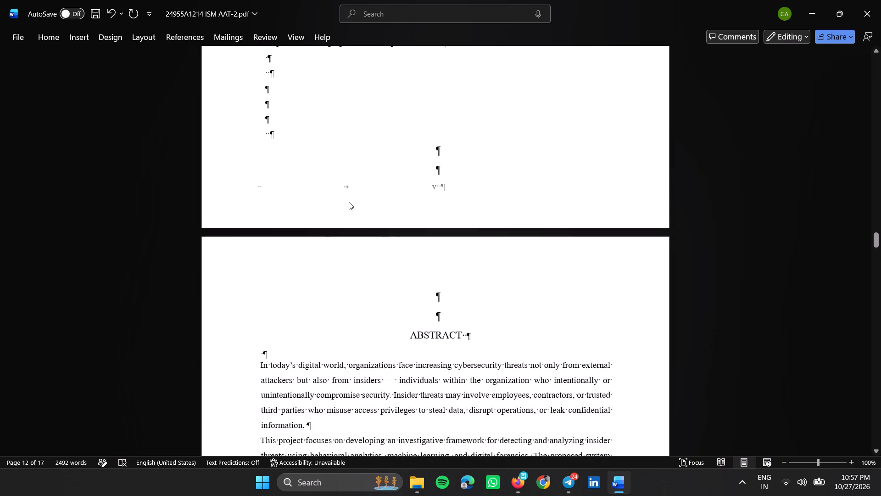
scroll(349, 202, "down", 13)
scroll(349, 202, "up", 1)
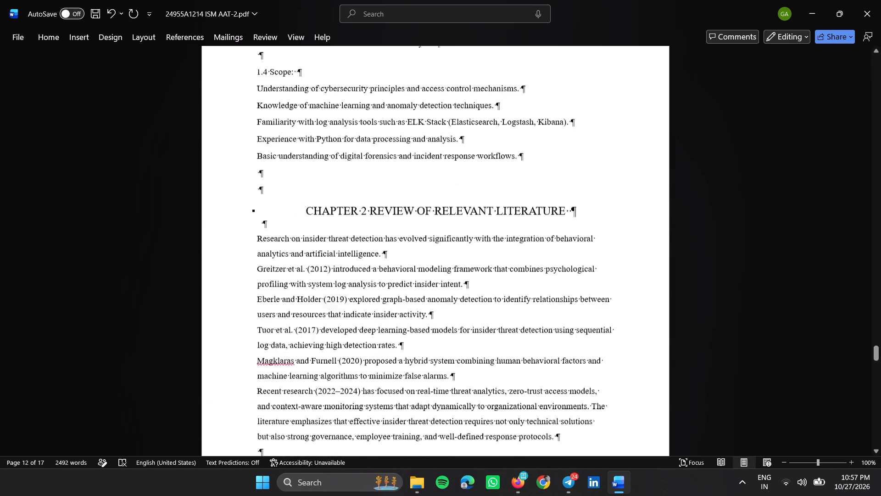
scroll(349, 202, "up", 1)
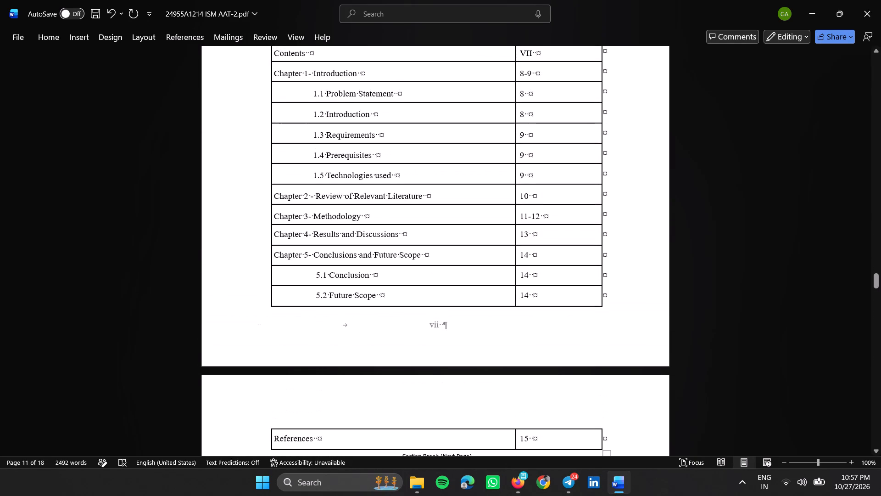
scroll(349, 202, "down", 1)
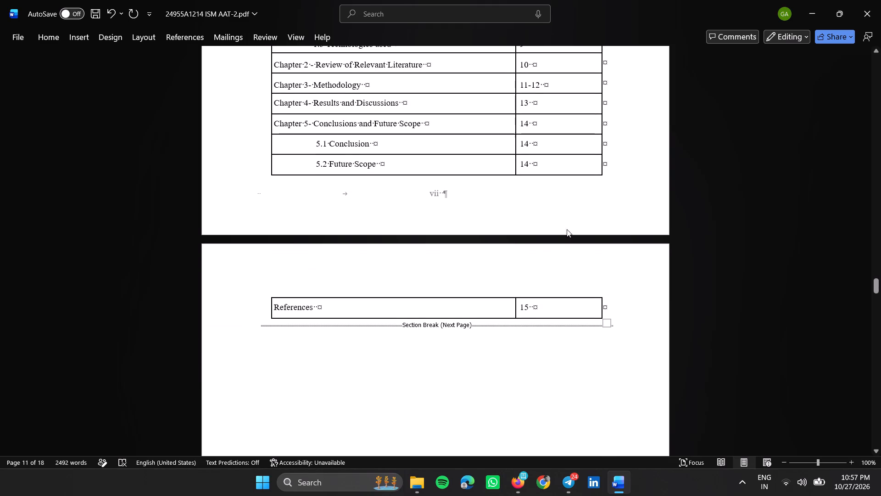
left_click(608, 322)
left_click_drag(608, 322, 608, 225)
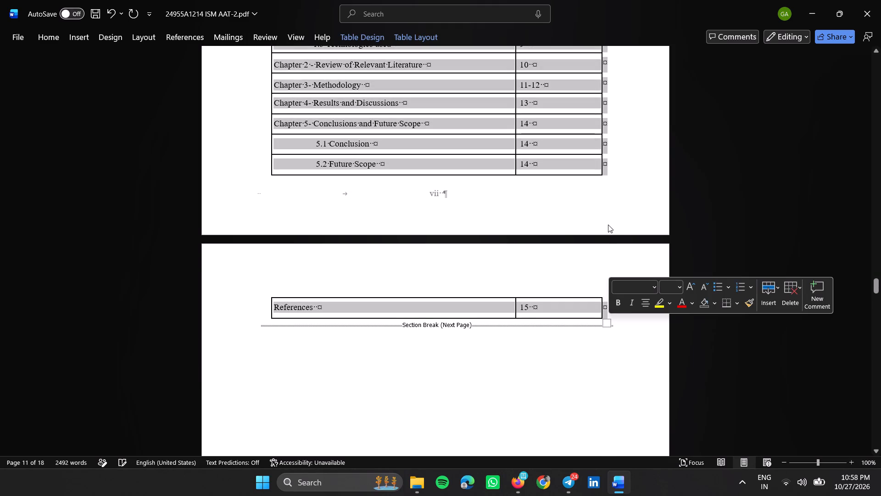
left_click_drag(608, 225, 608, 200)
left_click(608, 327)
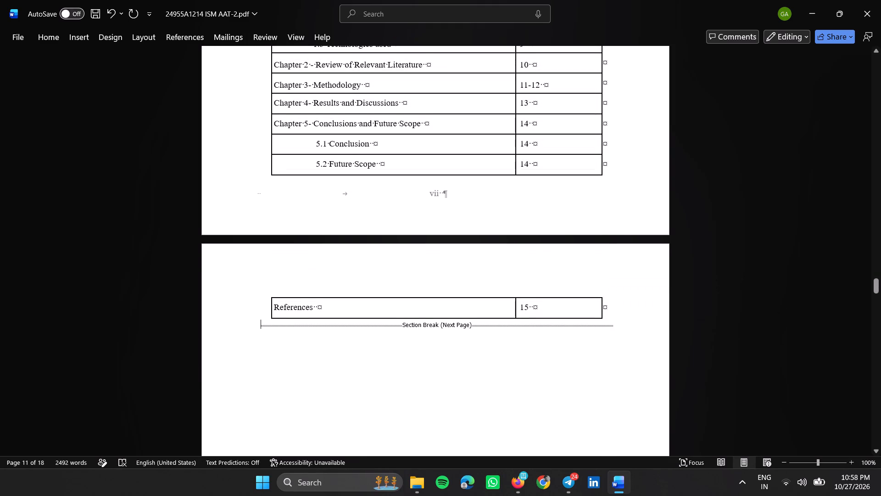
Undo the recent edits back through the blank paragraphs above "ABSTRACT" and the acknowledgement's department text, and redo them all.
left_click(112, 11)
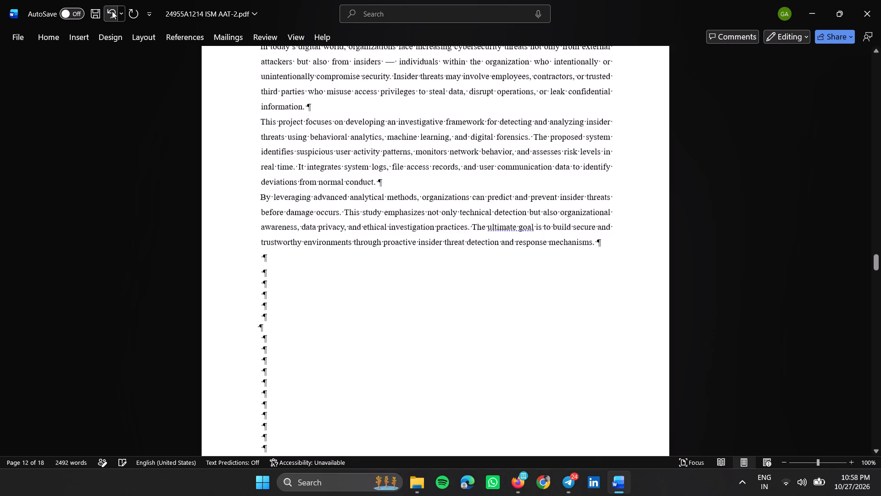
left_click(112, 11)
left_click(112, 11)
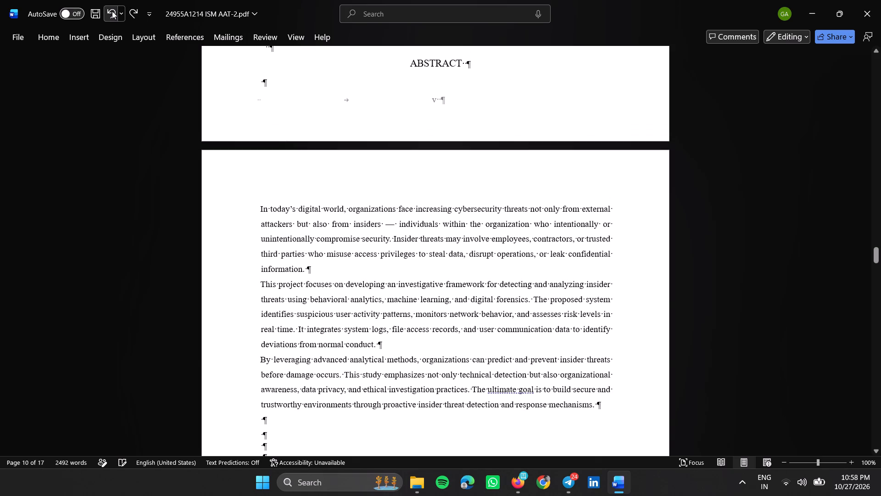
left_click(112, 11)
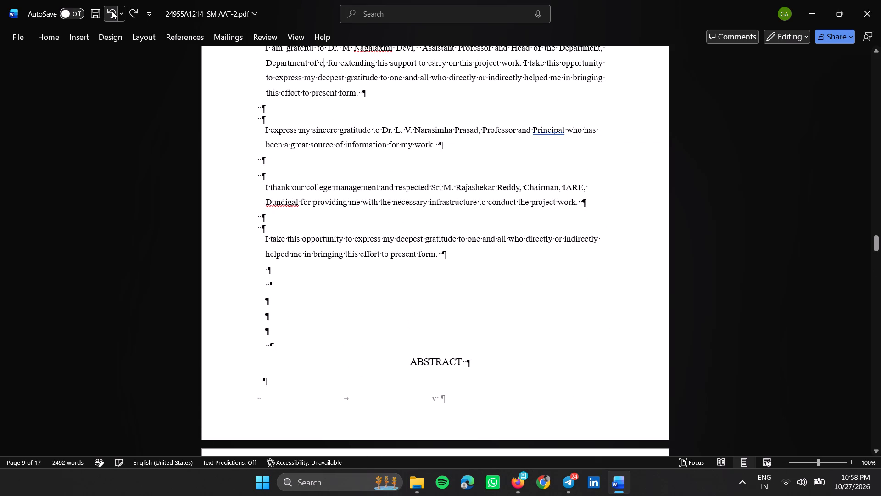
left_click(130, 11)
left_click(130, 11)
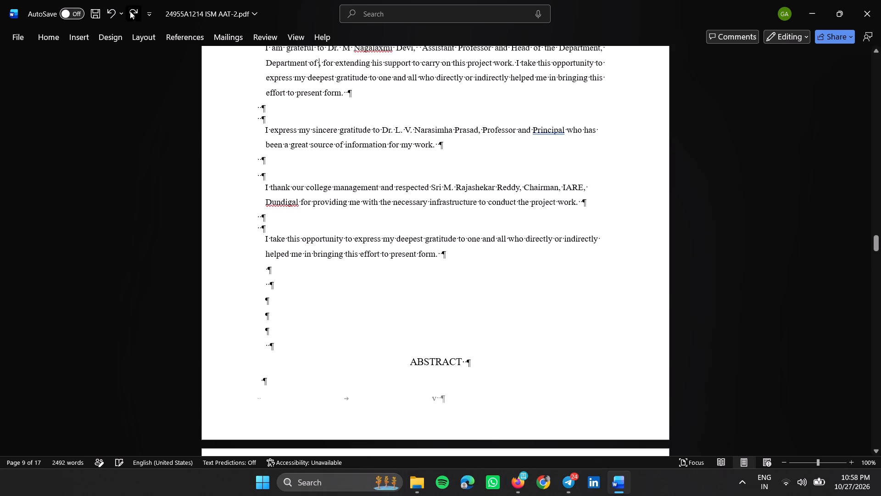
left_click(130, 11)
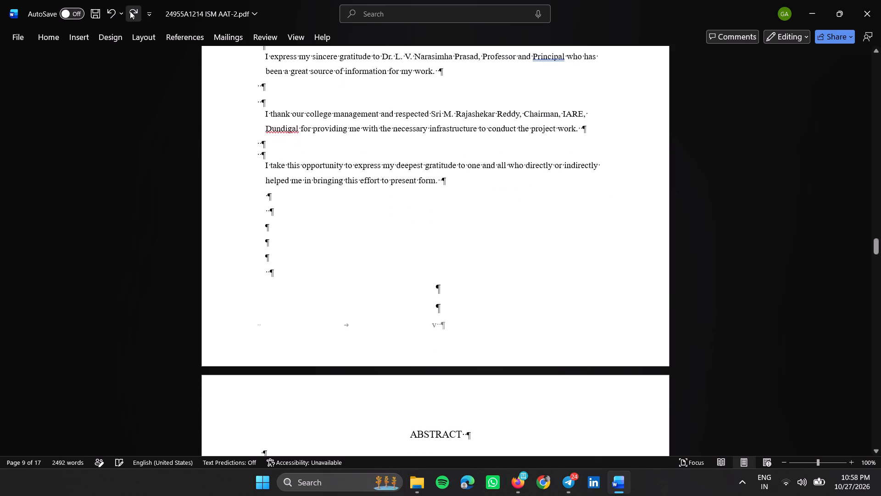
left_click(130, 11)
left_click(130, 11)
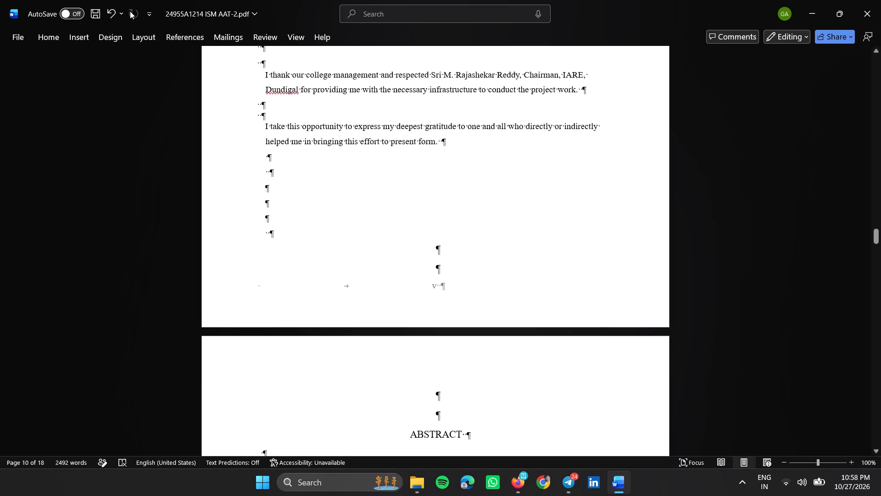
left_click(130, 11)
Shrink the height of the contents table so the "References" row fits on page vii with the other rows.
scroll(447, 286, "down", 5)
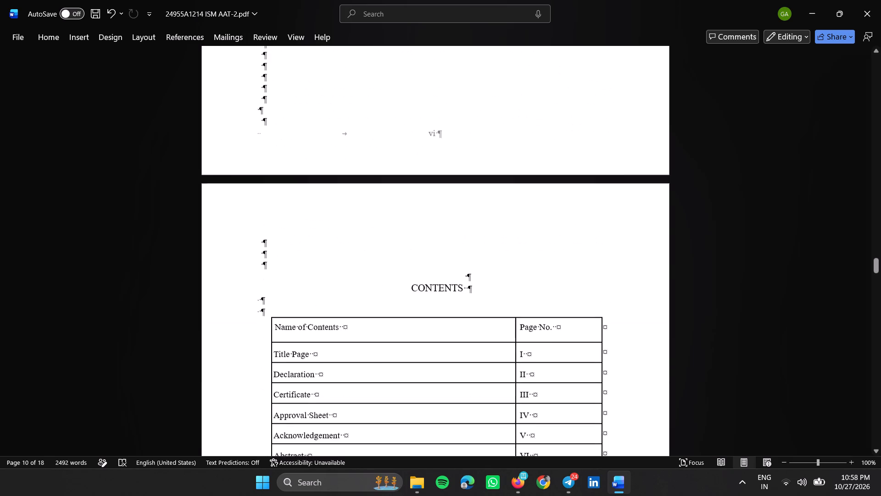
scroll(447, 286, "down", 8)
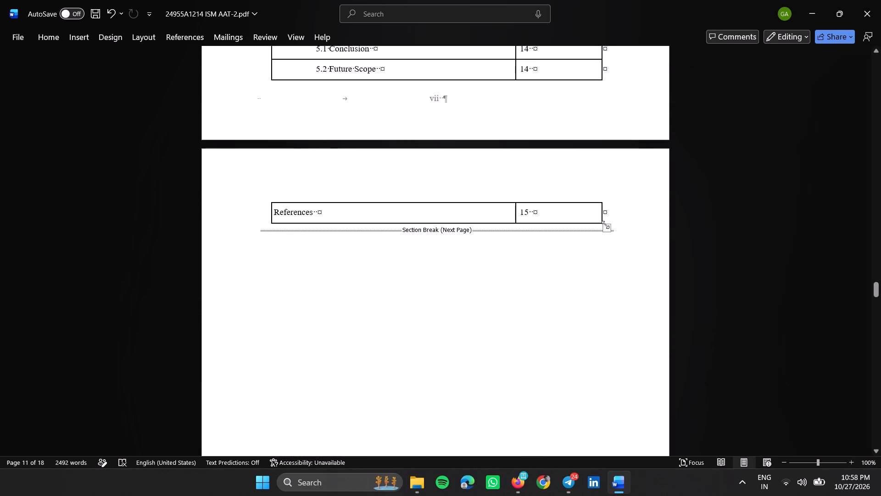
left_click(603, 229)
left_click(607, 229)
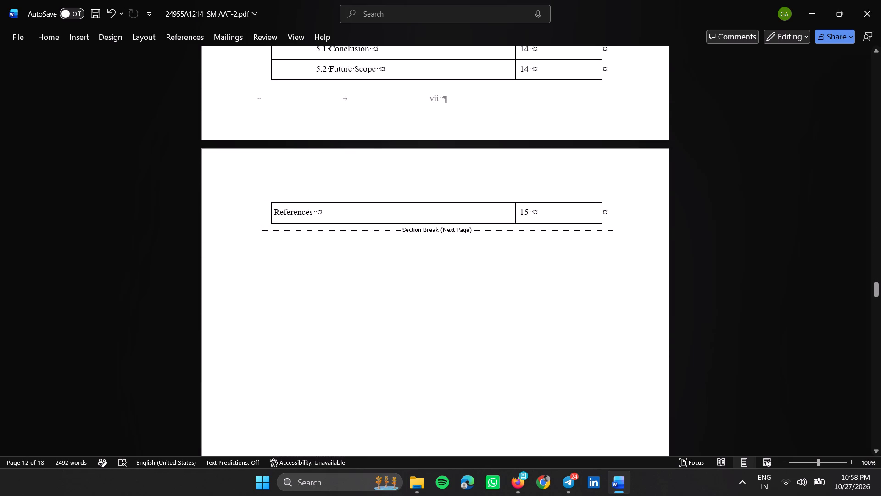
left_click(604, 225)
left_click(584, 216)
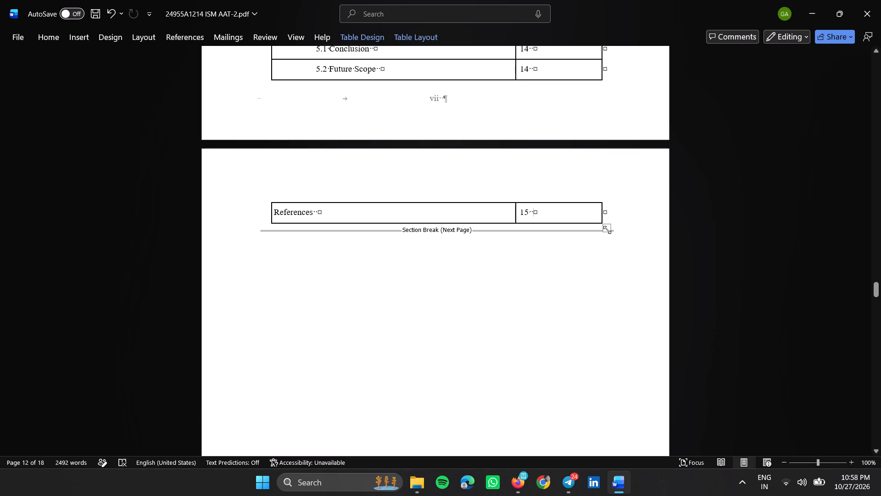
left_click_drag(607, 229, 607, 91)
scroll(599, 280, "down", 3)
scroll(599, 245, "up", 1, "ctrl")
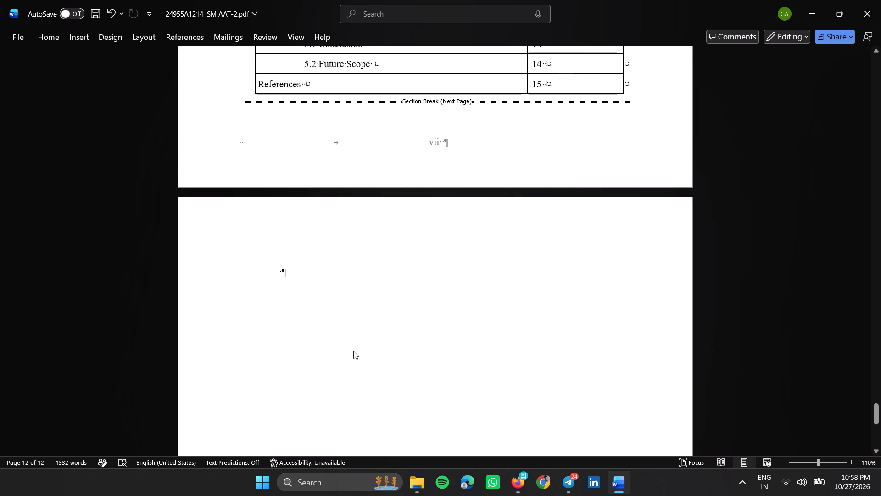
Set all the pasted text, from the Chapter 1 heading through the references, to Times New Roman at size 11.5.
scroll(384, 315, "up", 12)
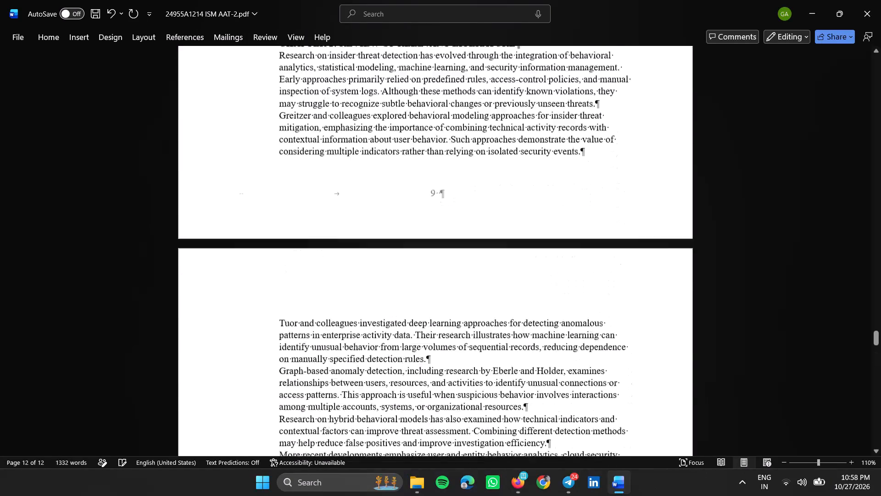
scroll(384, 315, "up", 3)
scroll(384, 315, "down", 4)
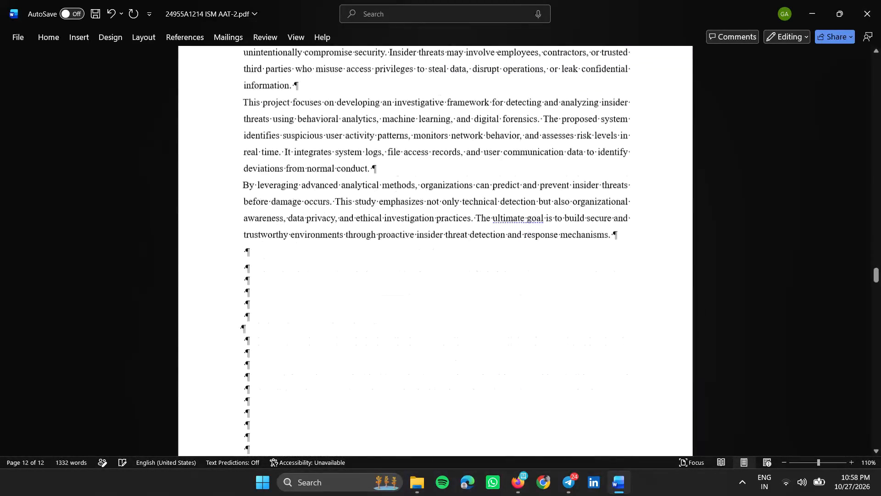
scroll(384, 315, "down", 5)
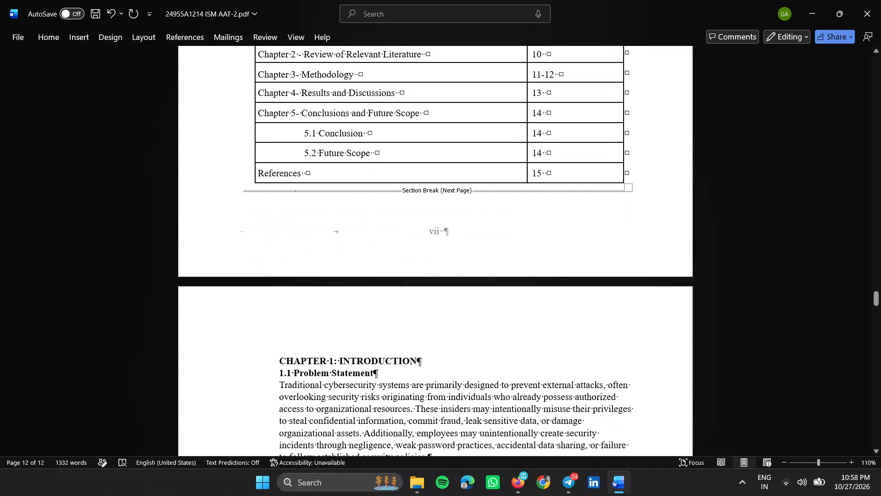
double_click(344, 155)
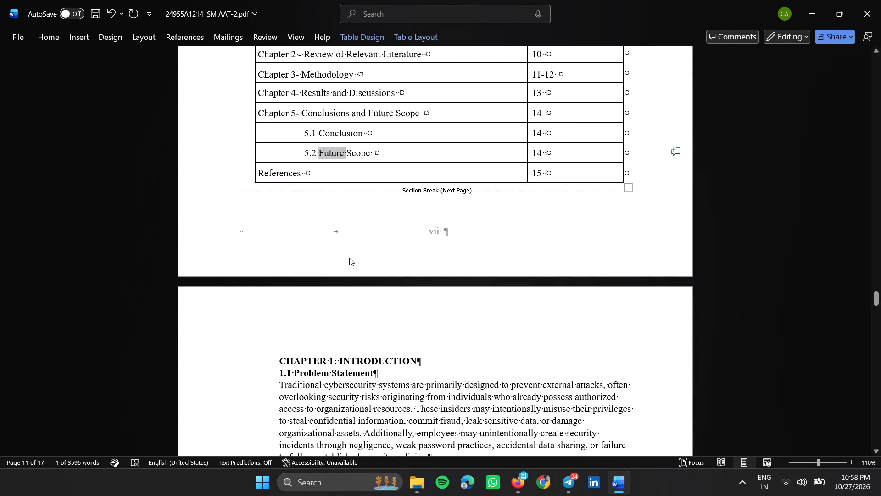
scroll(344, 302, "down", 2)
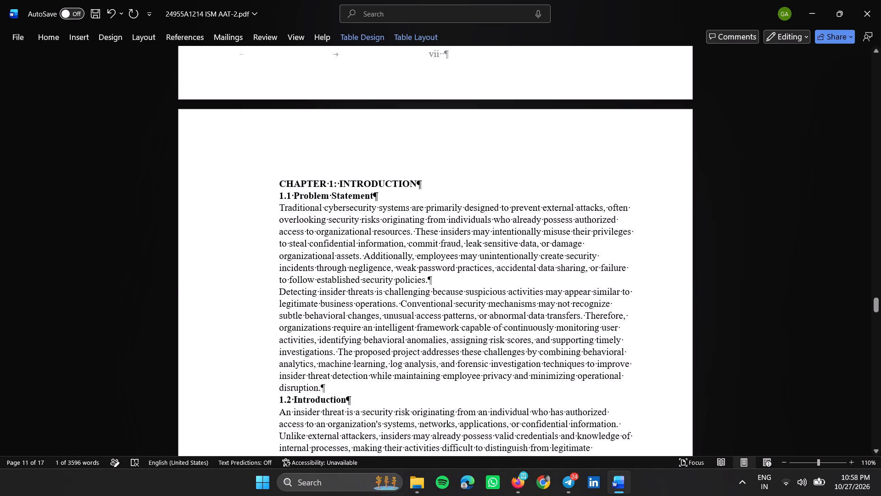
left_click_drag(277, 180, 414, 495)
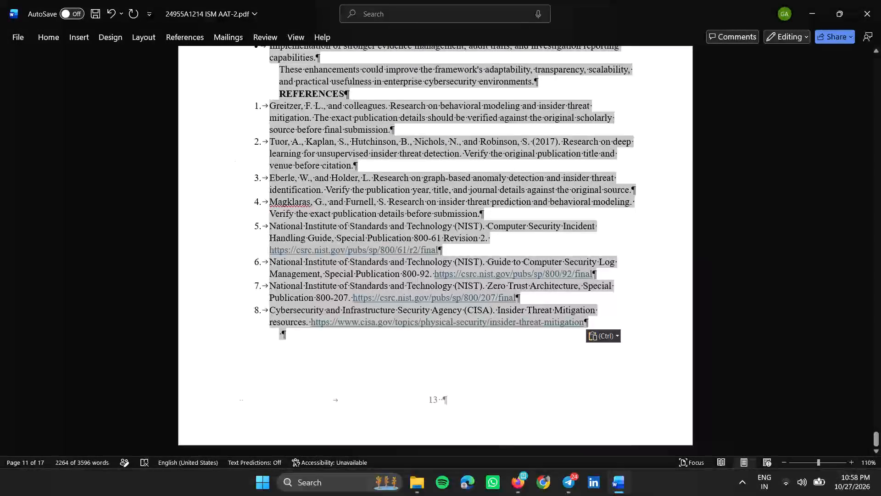
left_click(54, 45)
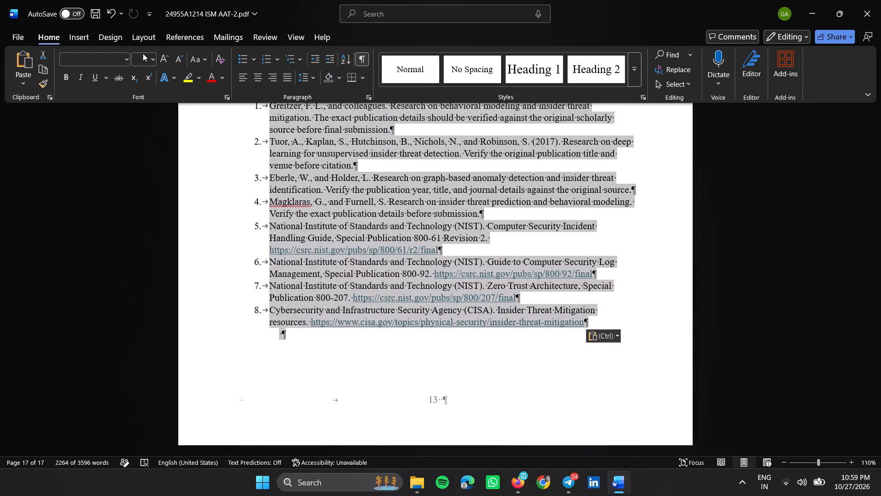
left_click(117, 62)
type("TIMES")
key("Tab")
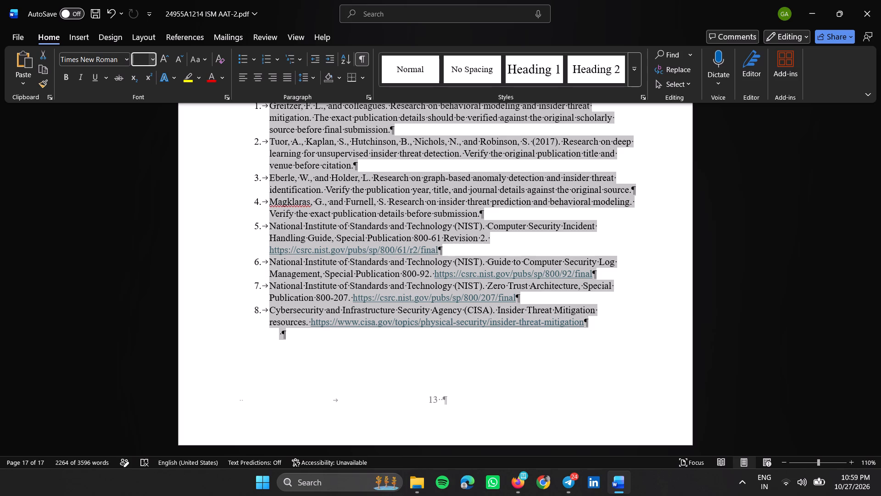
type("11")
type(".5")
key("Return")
left_click(249, 247)
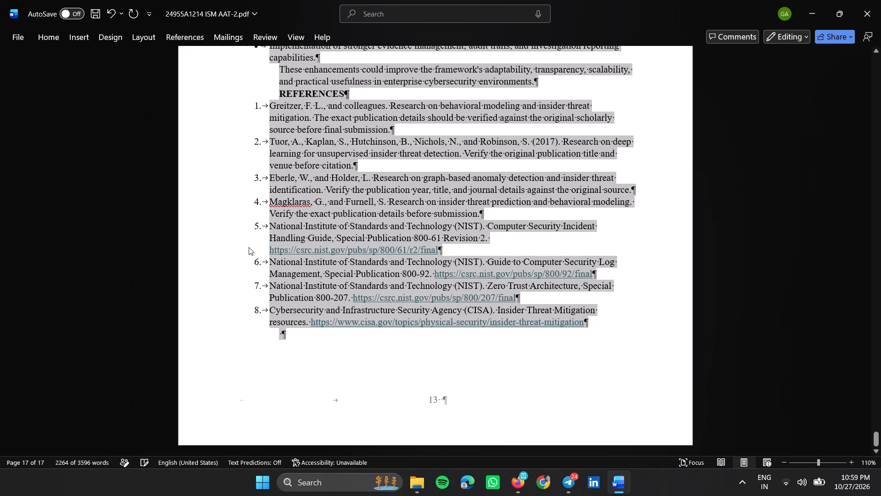
Move the "CHAPTER 1: INTRODUCTION" heading toward the middle of its line with leading spaces.
scroll(249, 247, "up", 3)
left_click(292, 207)
scroll(292, 207, "up", 5)
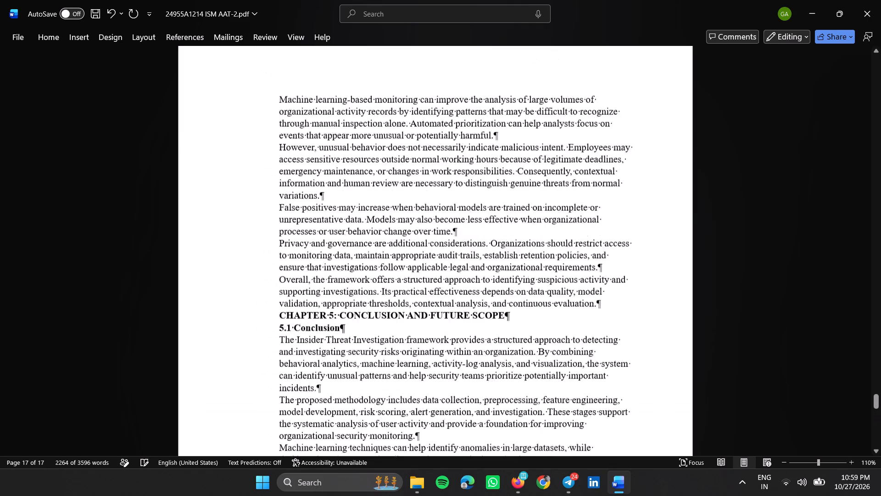
scroll(292, 207, "up", 7)
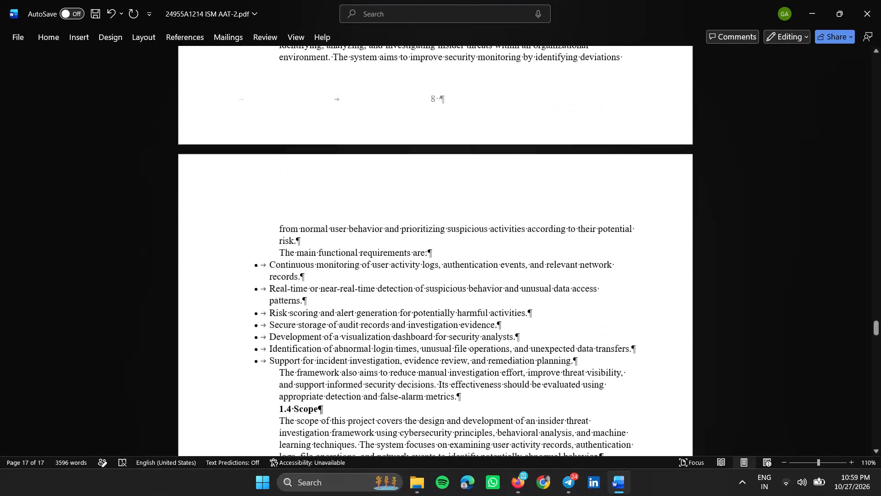
scroll(341, 224, "up", 5)
scroll(343, 272, "down", 1)
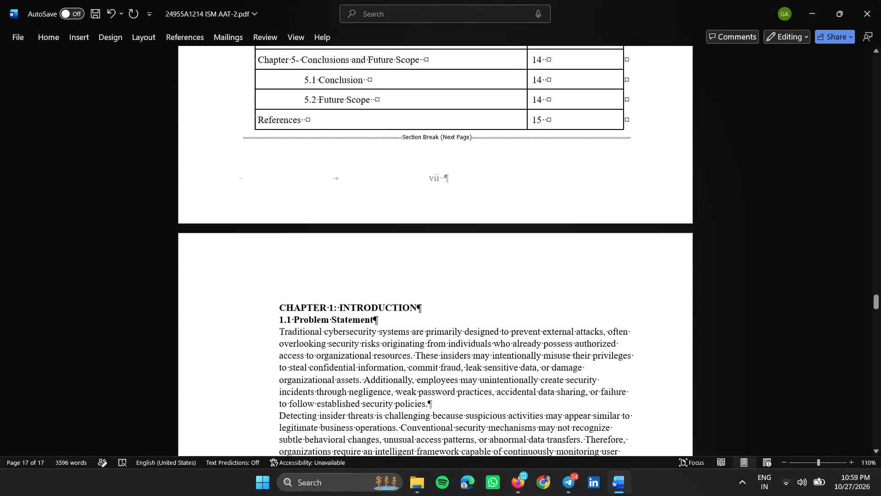
scroll(343, 272, "down", 1)
left_click(279, 253)
double_click(279, 253)
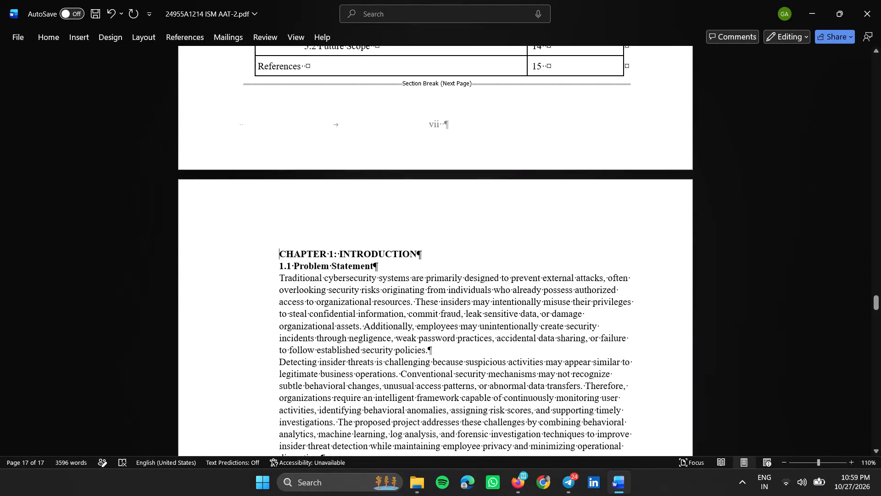
left_click(280, 253)
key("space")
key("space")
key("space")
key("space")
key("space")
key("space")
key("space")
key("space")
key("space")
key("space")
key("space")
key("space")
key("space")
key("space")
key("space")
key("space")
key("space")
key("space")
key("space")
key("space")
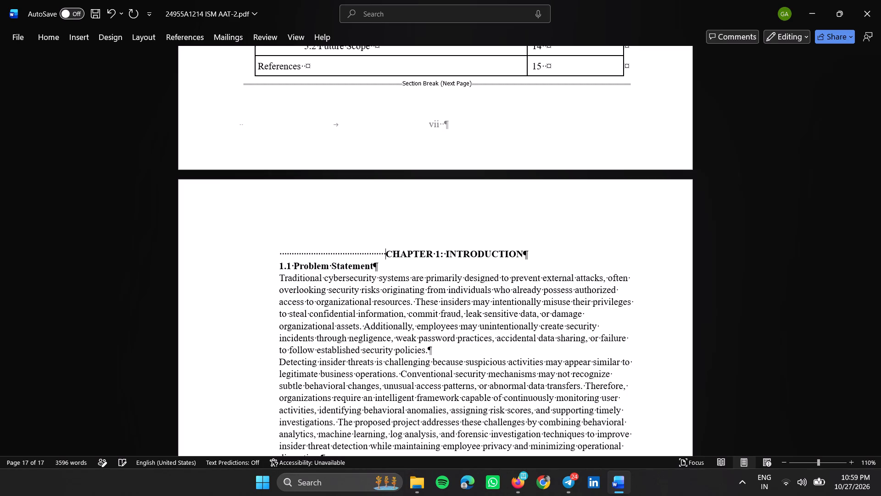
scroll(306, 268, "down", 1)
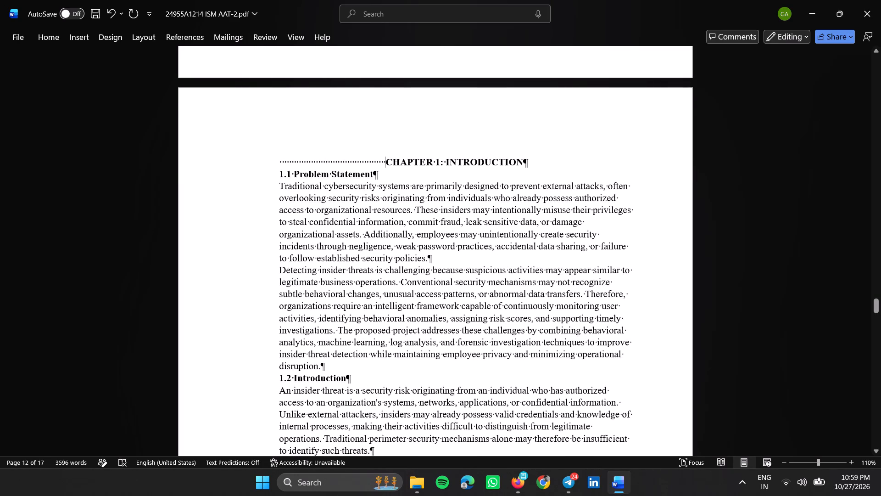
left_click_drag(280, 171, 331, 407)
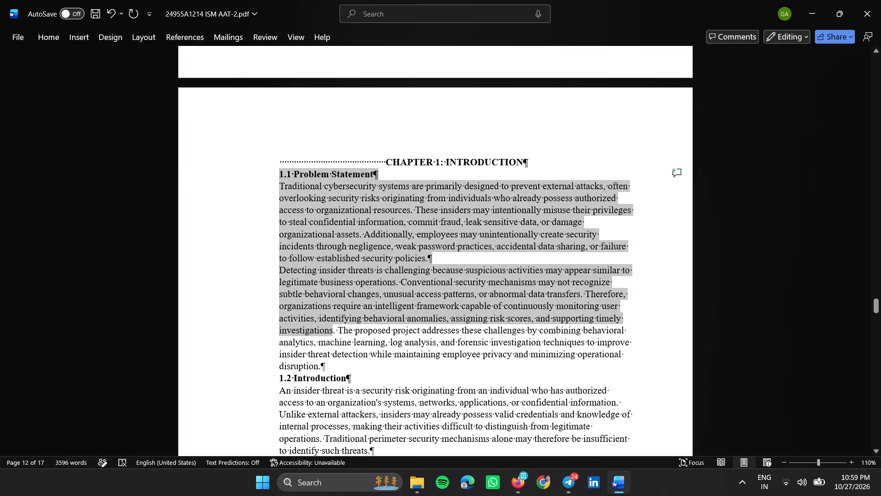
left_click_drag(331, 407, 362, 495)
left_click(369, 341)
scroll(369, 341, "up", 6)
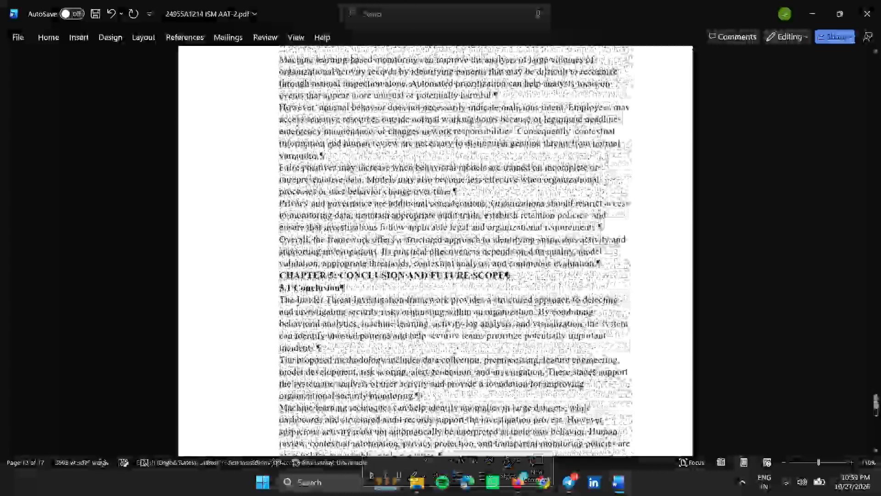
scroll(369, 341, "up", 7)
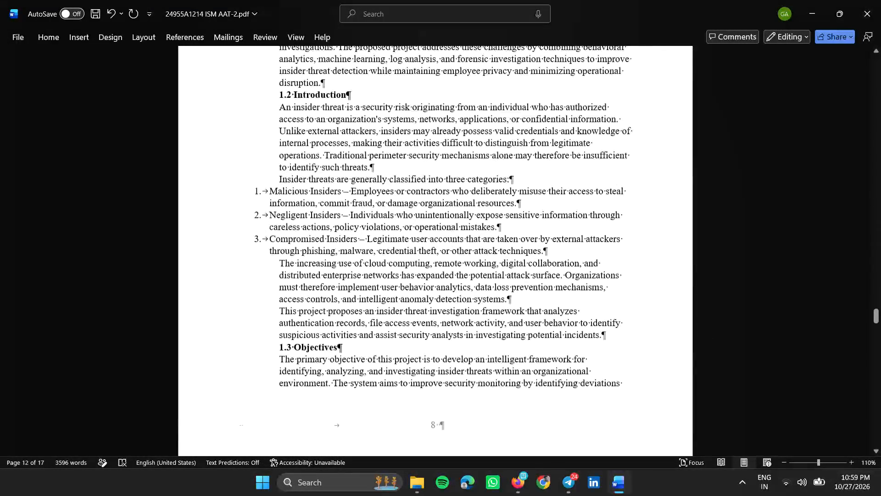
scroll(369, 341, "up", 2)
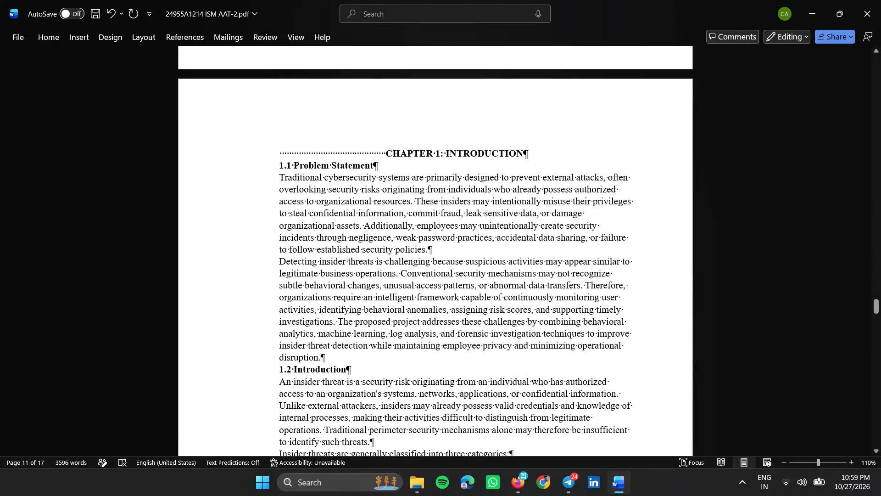
Justify the two body paragraphs under "1.1 Problem Statement".
left_click_drag(366, 355, 282, 185)
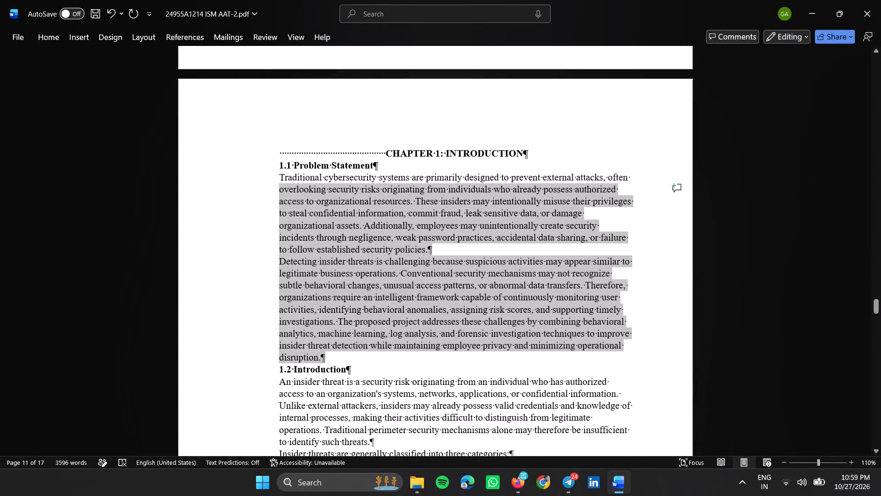
left_click_drag(282, 185, 282, 180)
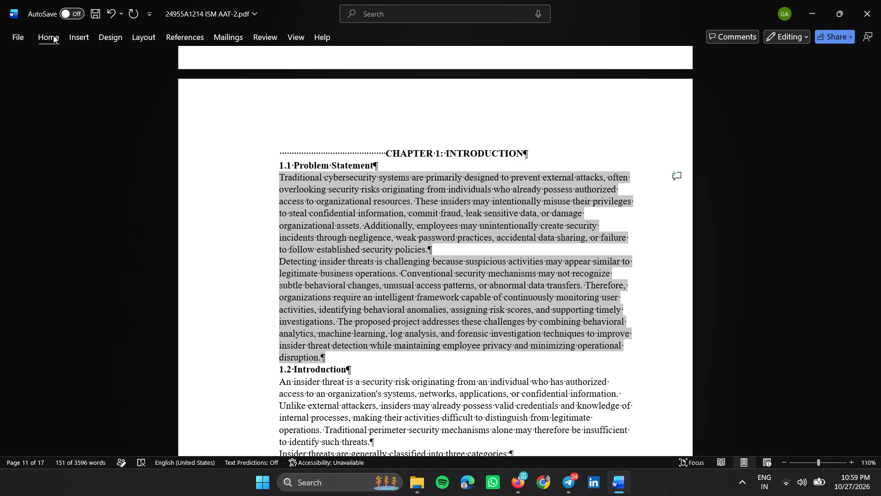
left_click(53, 35)
left_click(289, 81)
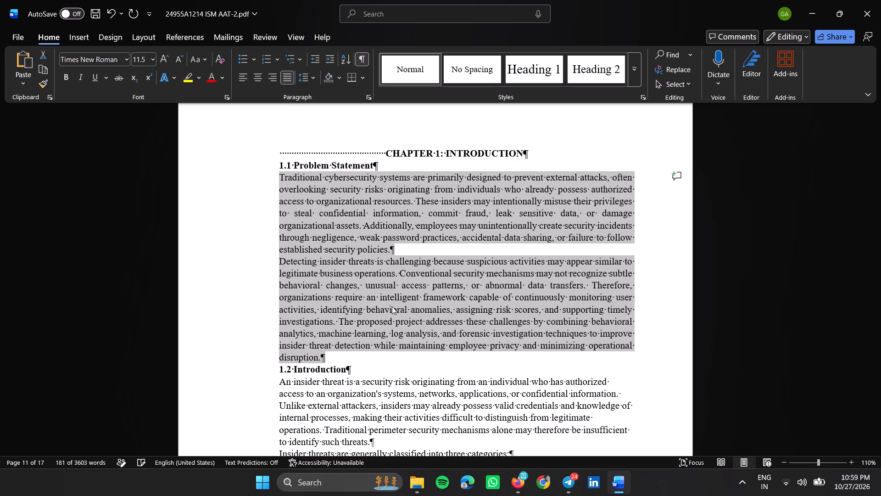
left_click(399, 324)
Remove the left indent from the "1.1 Problem Statement" heading, its two paragraphs and the first paragraph under "1.2 Introduction".
scroll(399, 324, "down", 2)
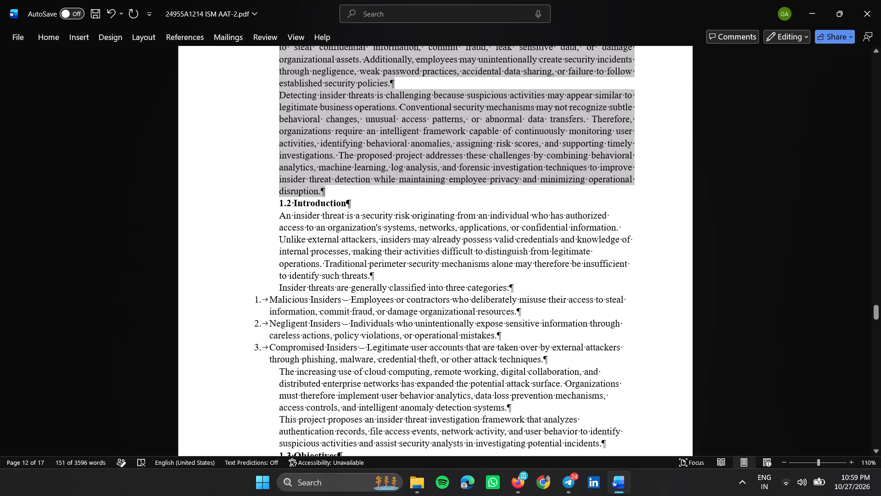
left_click(278, 216)
key("BackSpace")
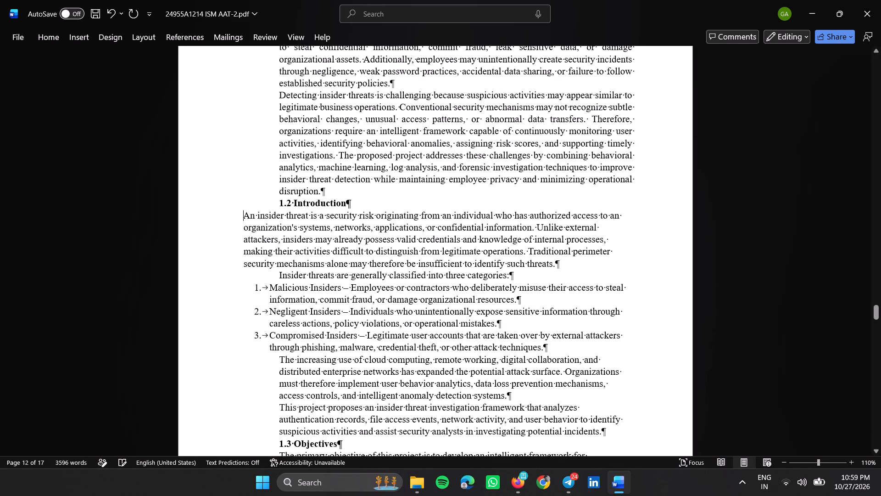
scroll(278, 216, "up", 1)
left_click(278, 144)
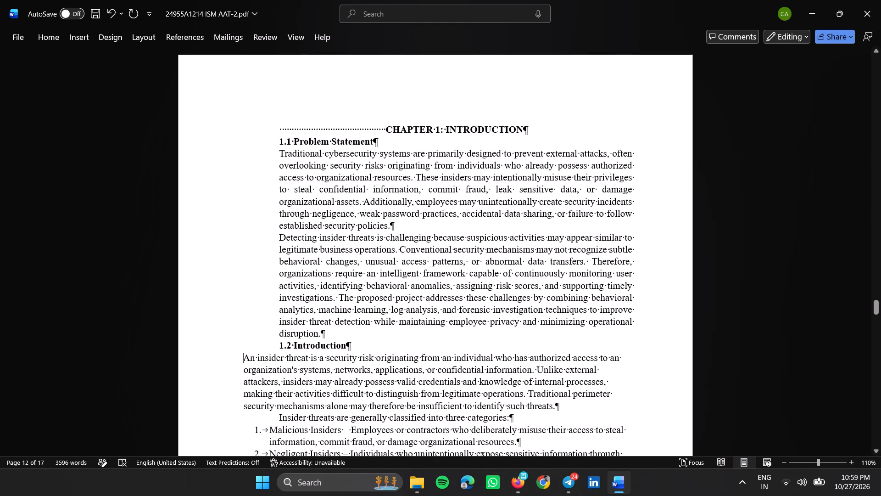
key("BackSpace")
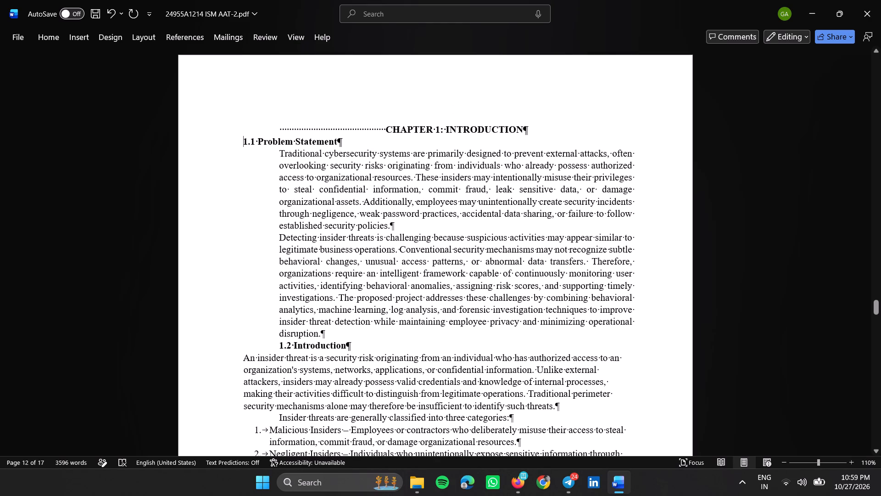
left_click(279, 155)
key("BackSpace")
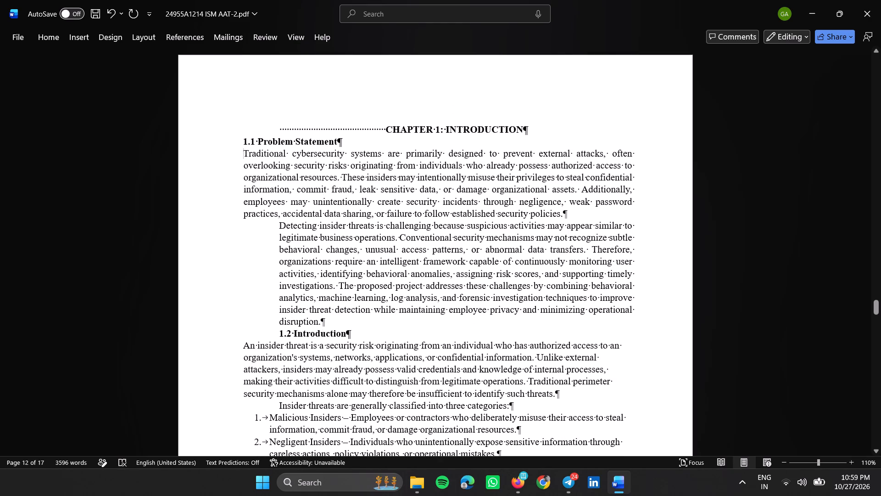
left_click(277, 225)
key("BackSpace")
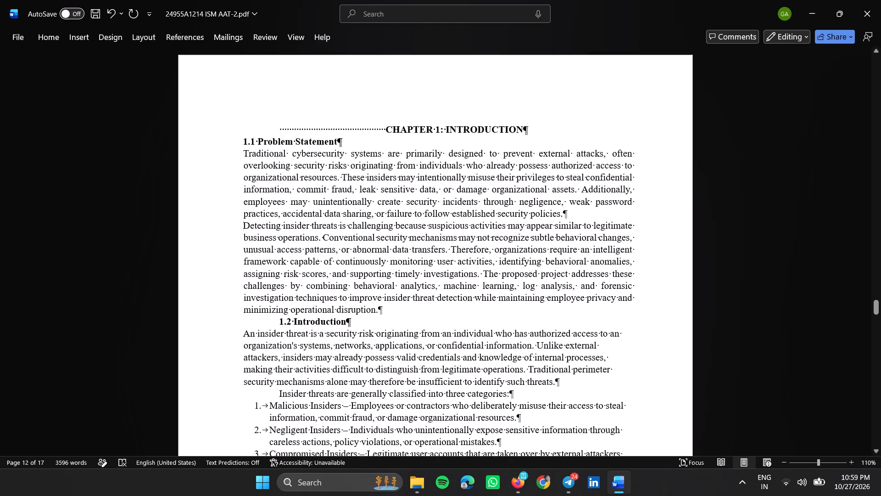
Remove the left indent from the "1.2 Introduction" heading, the line introducing the three categories and the paragraph following the numbered list.
left_click(279, 326)
key("BackSpace")
scroll(267, 350, "down", 1)
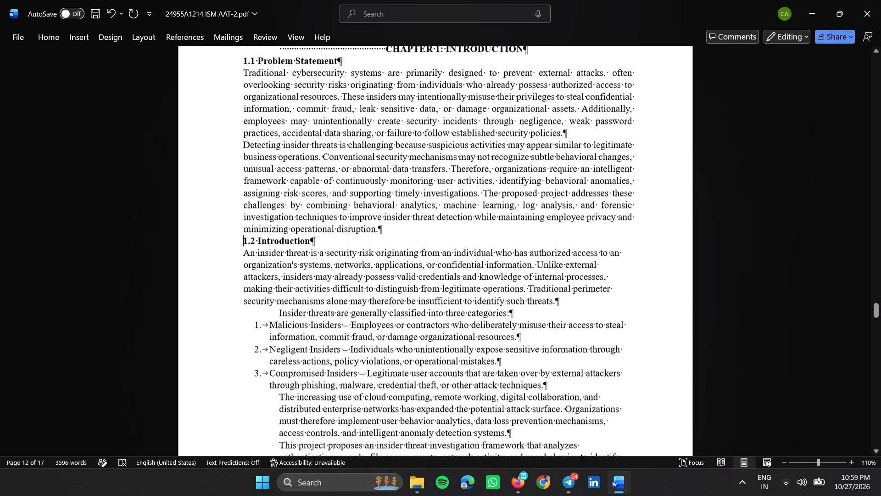
scroll(267, 350, "down", 1)
left_click(278, 284)
key("BackSpace")
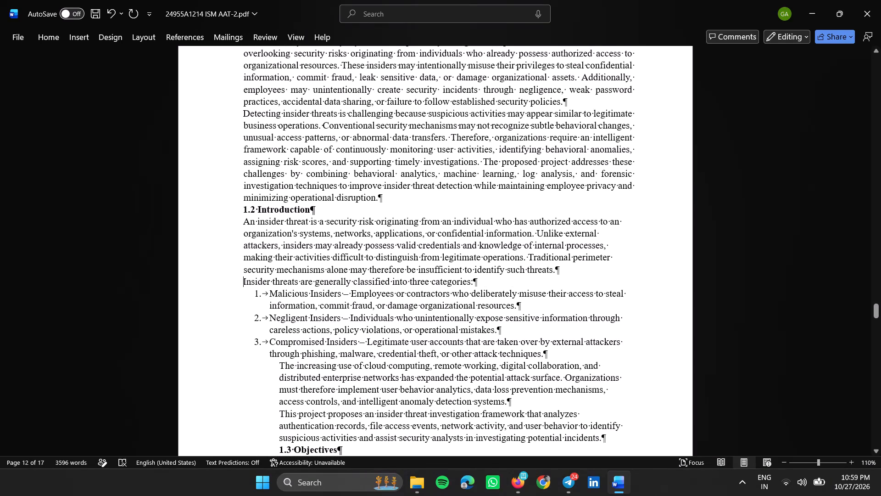
scroll(278, 284, "down", 1)
left_click(270, 321)
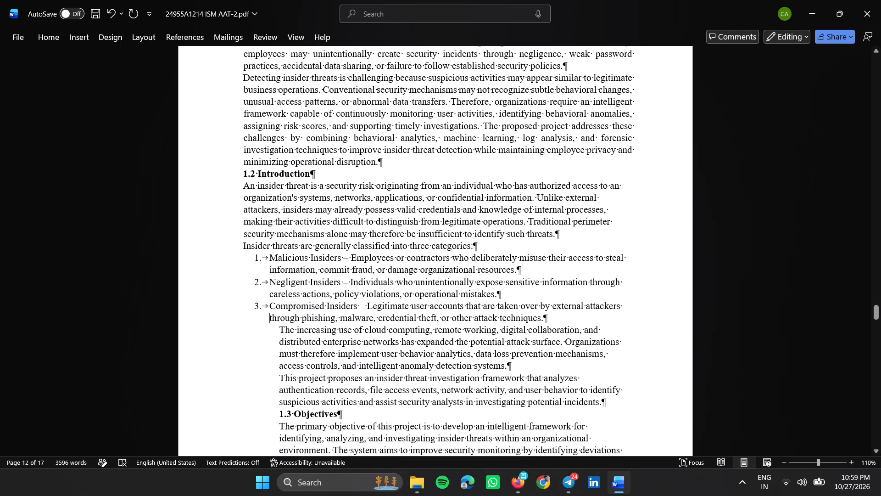
key("BackSpace")
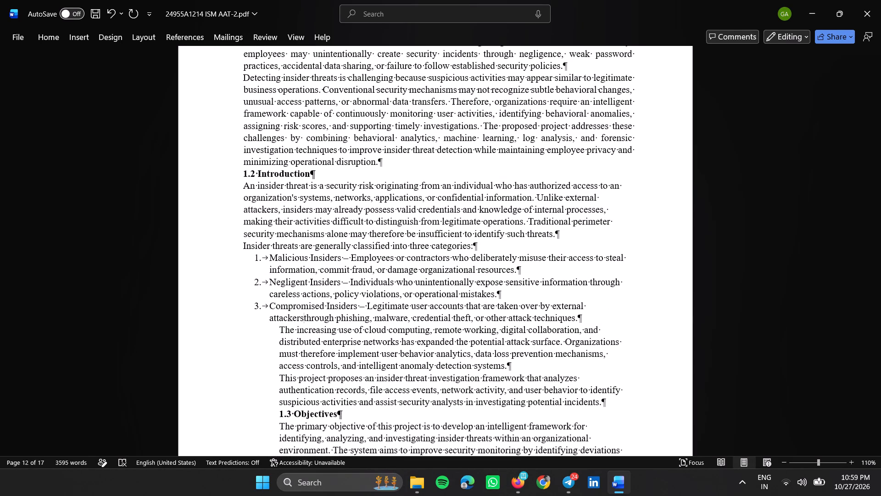
key("ctrl+z")
left_click(277, 333)
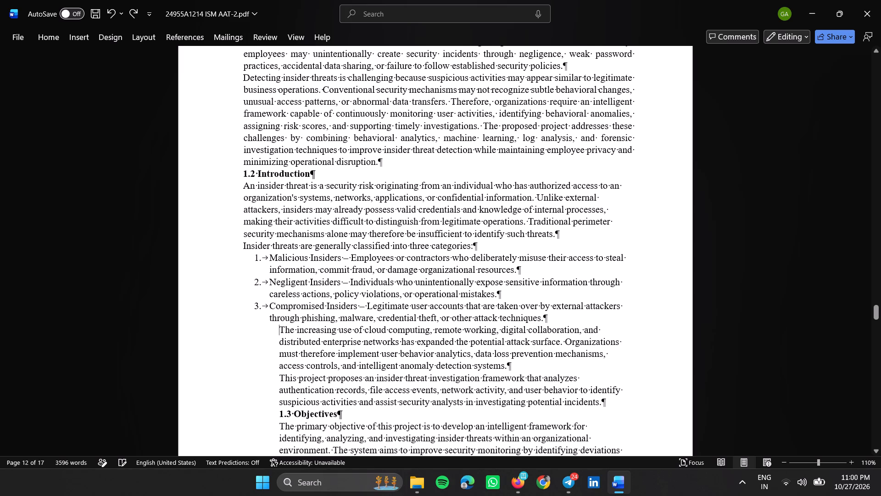
key("BackSpace")
Justify the 1.2 Introduction text from its first paragraph through the paragraph on cloud computing, including the numbered list.
left_click_drag(408, 365, 241, 185)
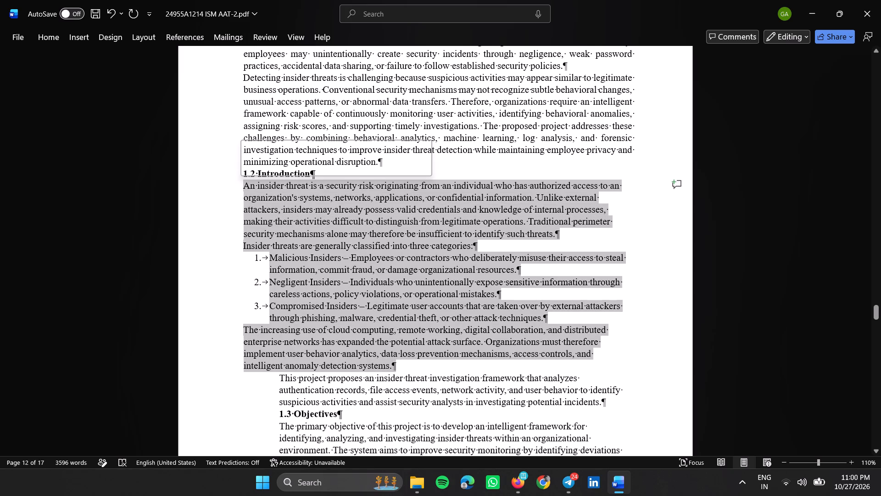
left_click(55, 36)
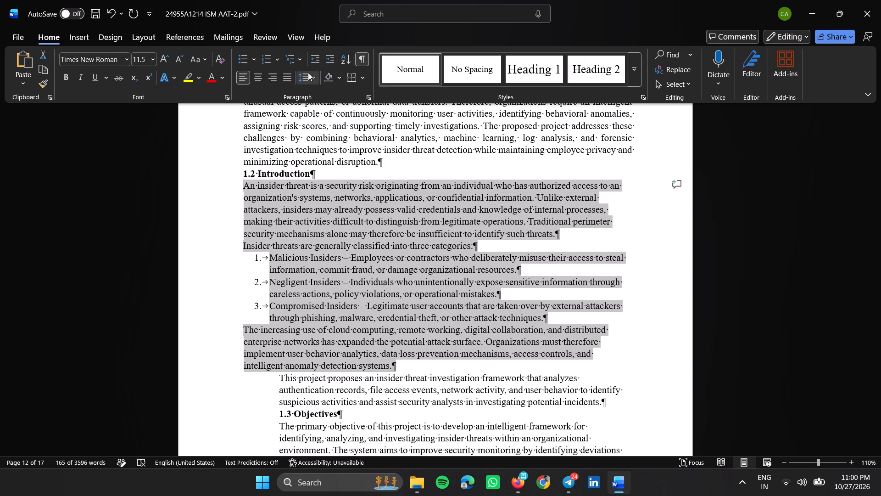
left_click(283, 79)
left_click(325, 259)
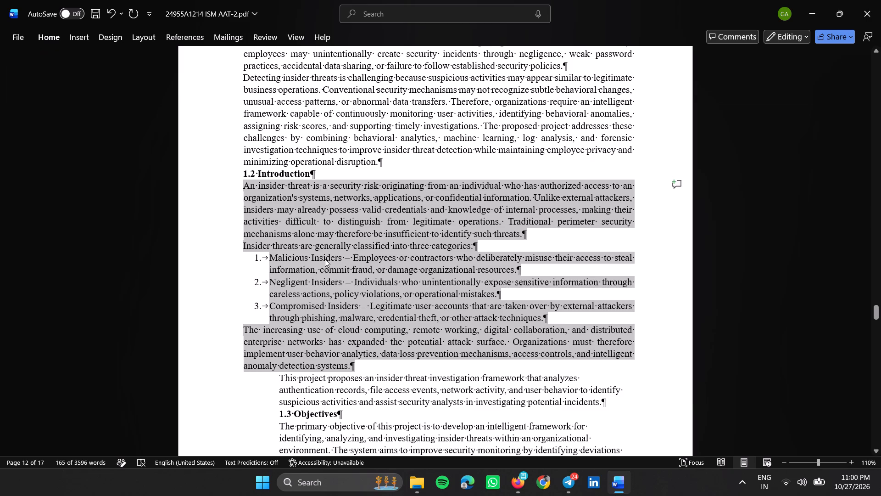
Remove the left indent from the last paragraph of section 1.2, beginning "This project proposes an insider threat investigation framework".
scroll(325, 259, "down", 2)
double_click(280, 198)
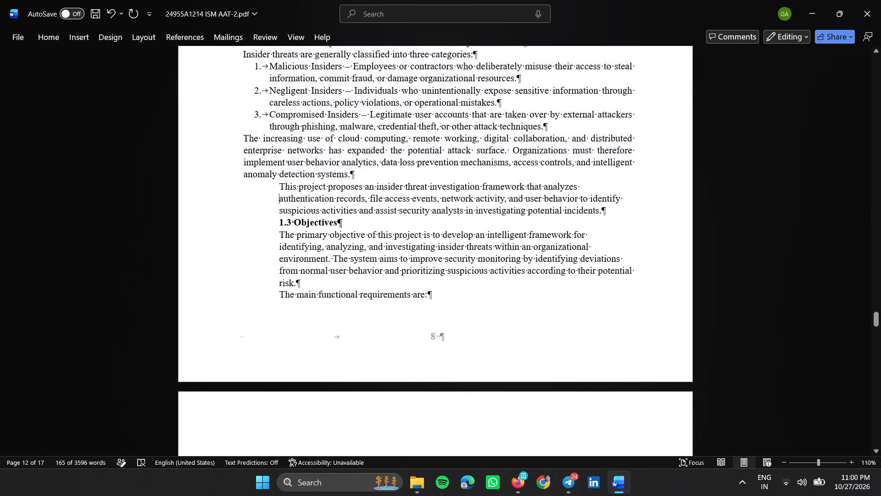
left_click(277, 187)
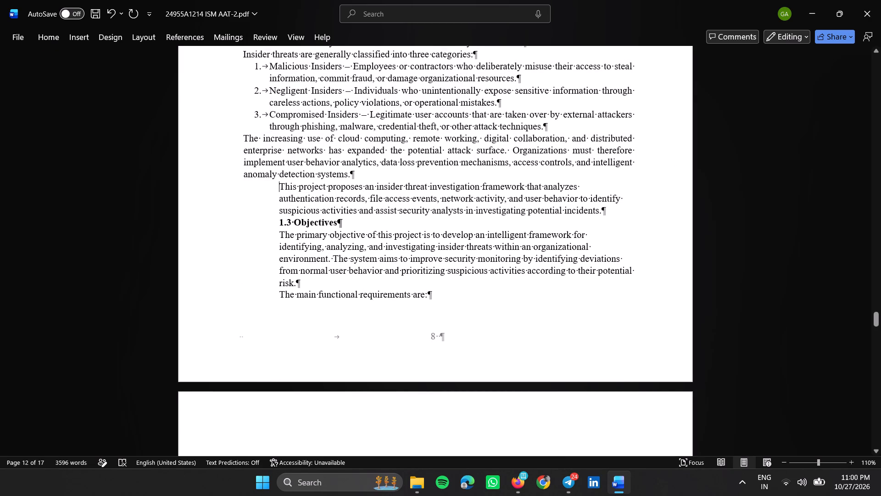
key("BackSpace")
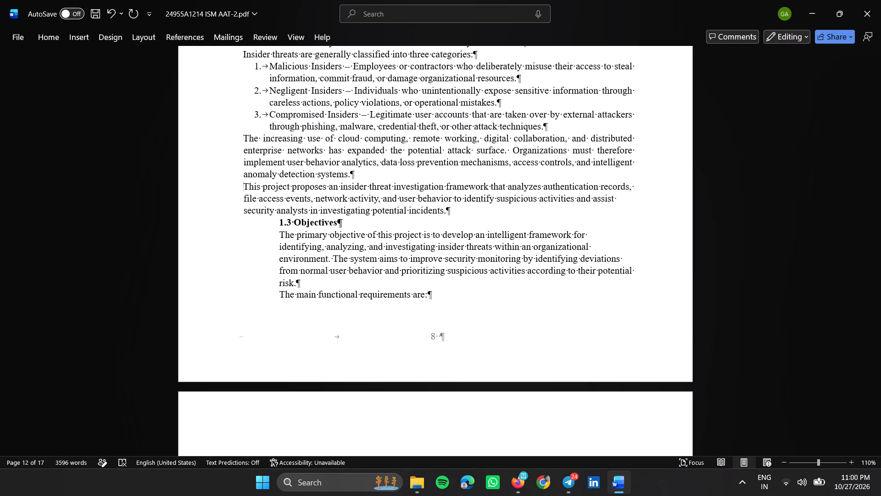
Remove the left indent from the "1.3 Objectives" heading, its first paragraph, the functional requirements line and the paragraph following the bullets.
left_click(280, 220)
key("BackSpace")
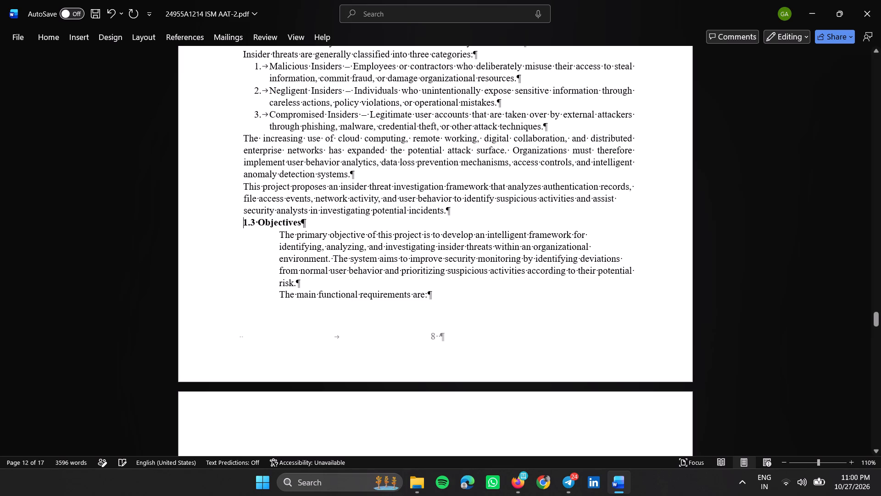
left_click(279, 233)
key("BackSpace")
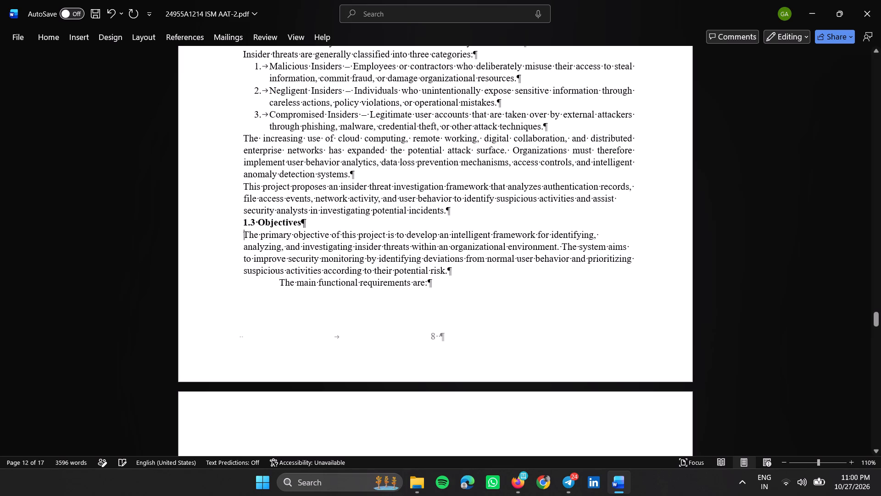
left_click(278, 284)
key("BackSpace")
scroll(278, 284, "down", 3)
scroll(404, 352, "down", 1)
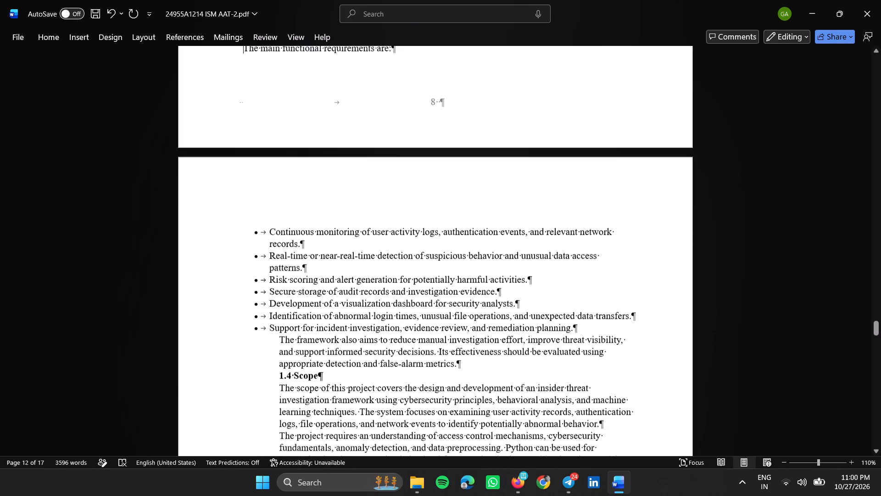
scroll(404, 352, "down", 1)
left_click(281, 318)
key("BackSpace")
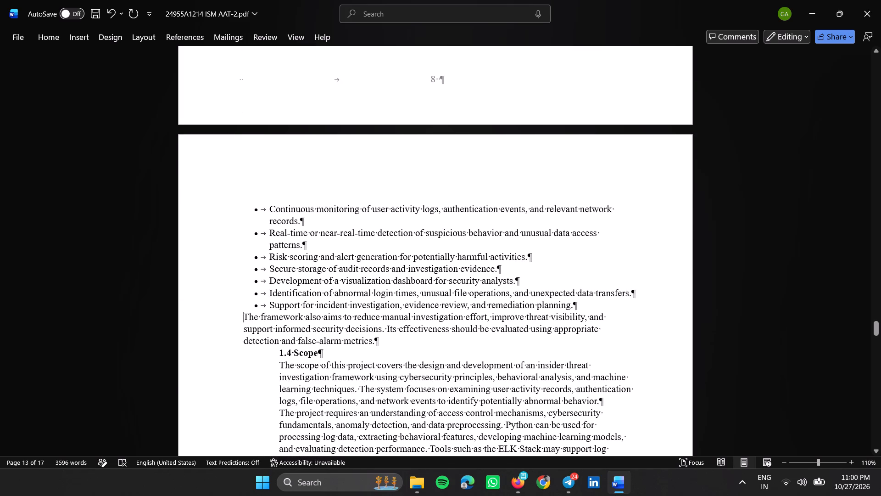
Justify all the text under "1.3 Objectives", including the bulleted requirements and the closing paragraph.
left_click_drag(384, 340, 248, 45)
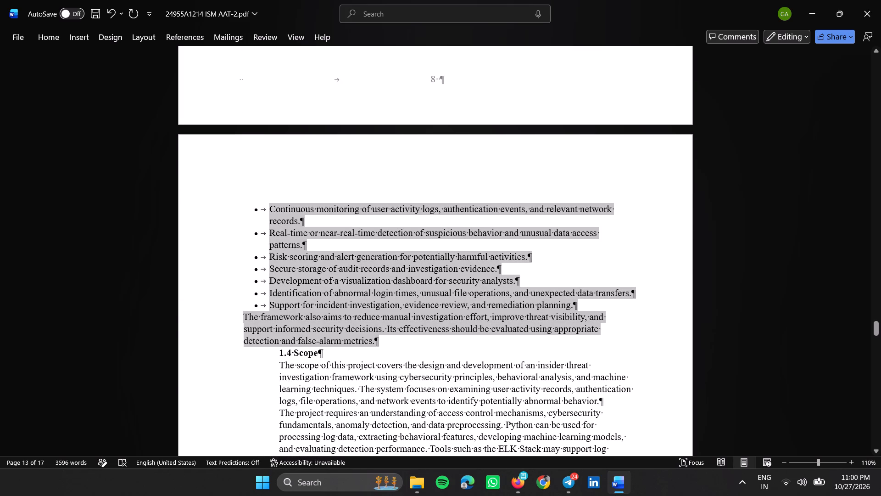
left_click_drag(248, 45, 238, 210)
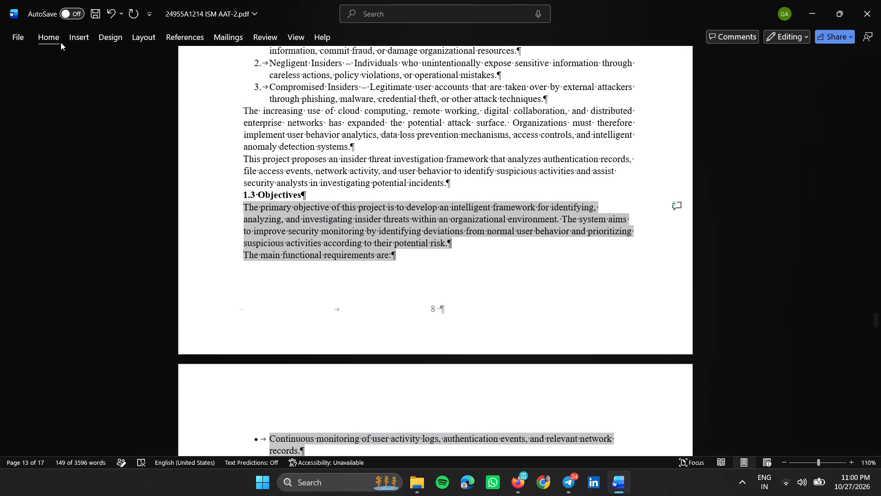
left_click(51, 39)
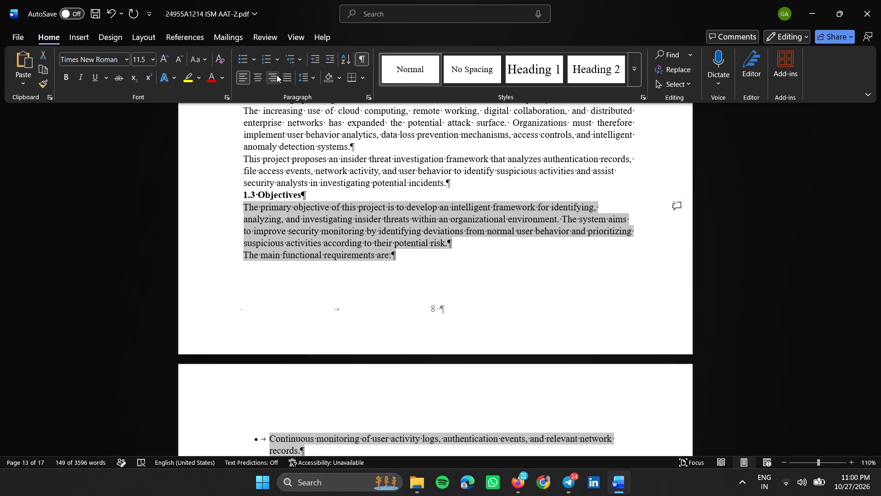
left_click(285, 78)
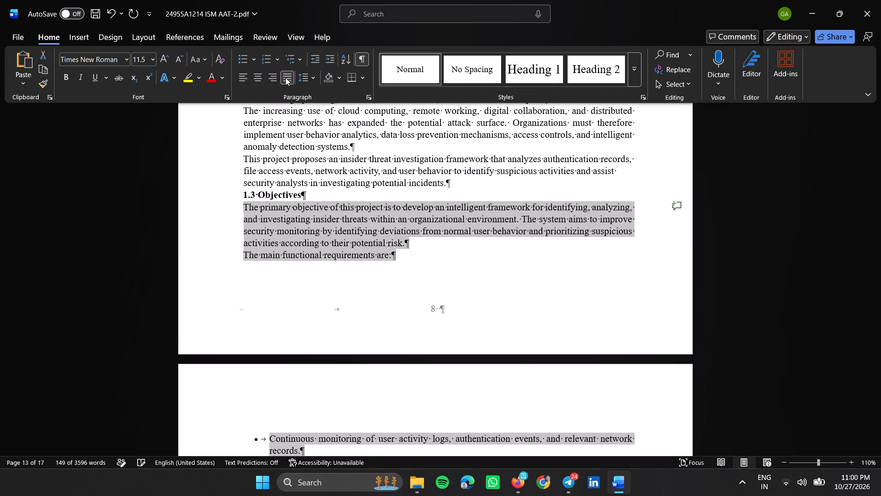
left_click(326, 258)
Remove the left indent from the "1.4 Scope" heading and the four paragraphs under it.
scroll(326, 258, "down", 3)
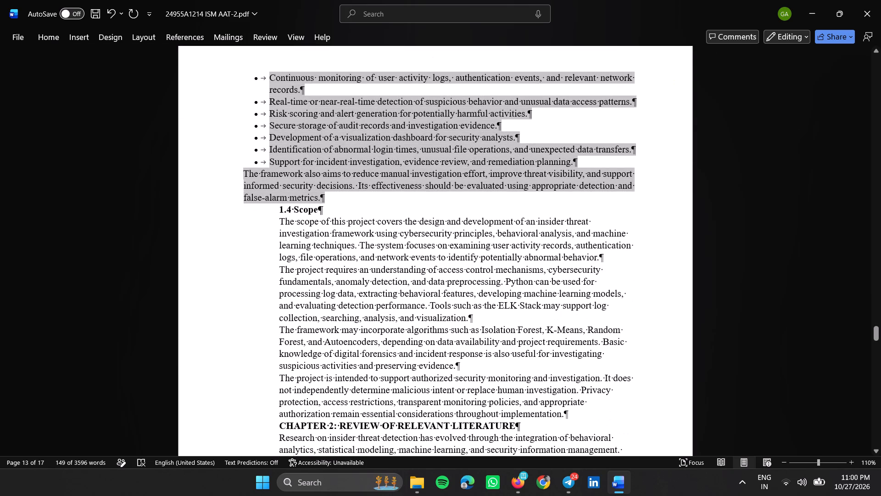
left_click(279, 213)
key("BackSpace")
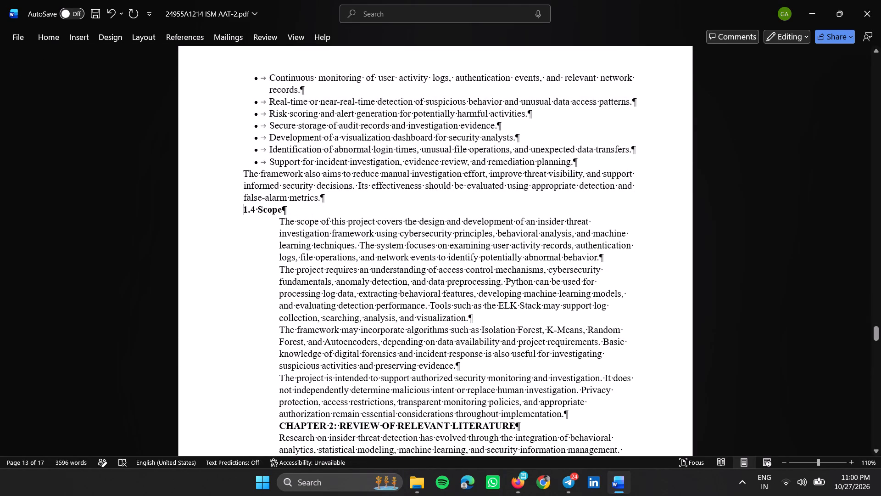
left_click(279, 216)
key("BackSpace")
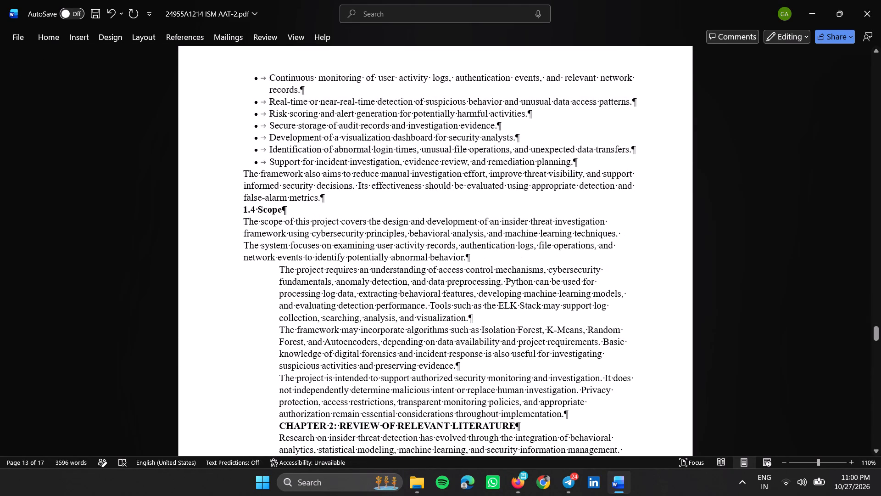
left_click(279, 264)
key("BackSpace")
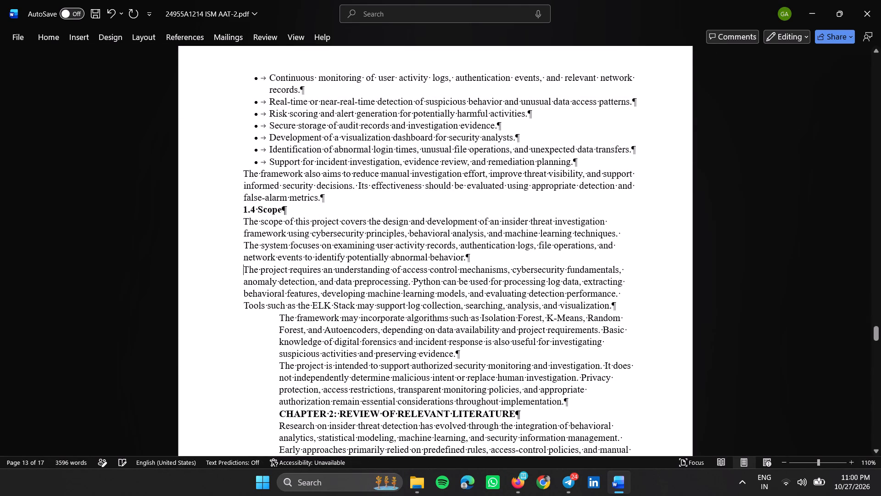
left_click(278, 317)
key("BackSpace")
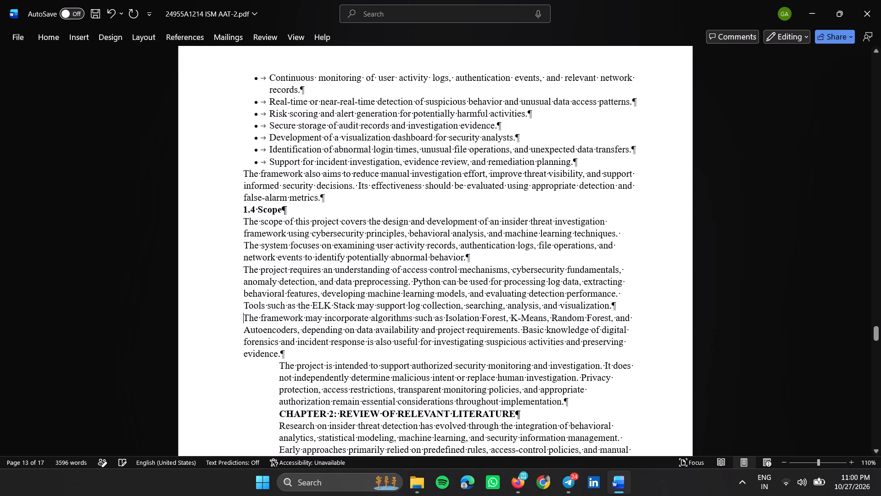
left_click(278, 366)
key("BackSpace")
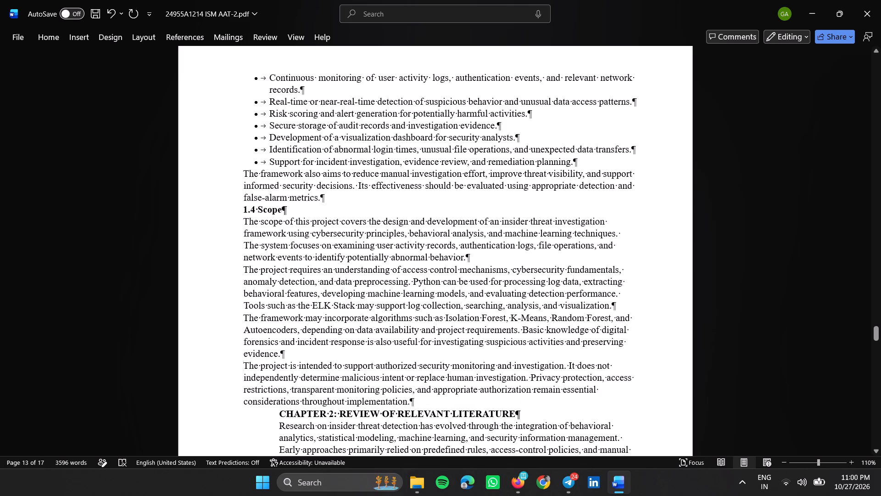
Justify the four body paragraphs under "1.4 Scope".
left_click_drag(413, 400, 262, 275)
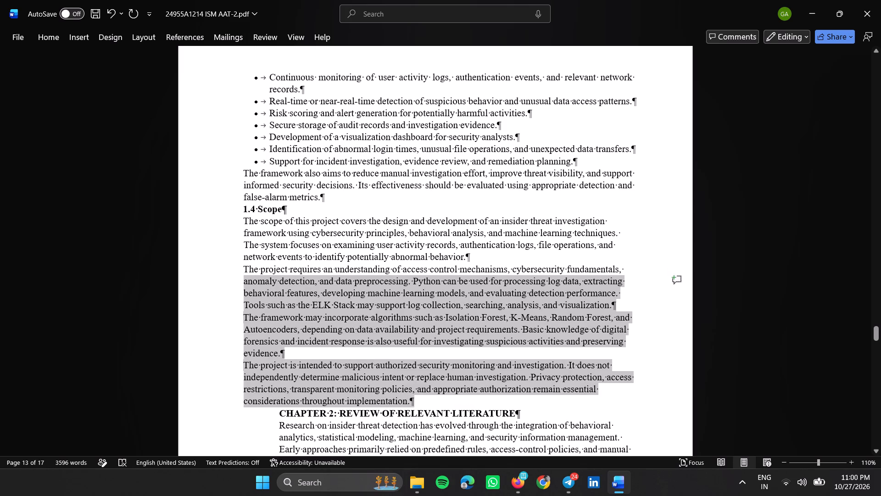
left_click_drag(262, 275, 240, 218)
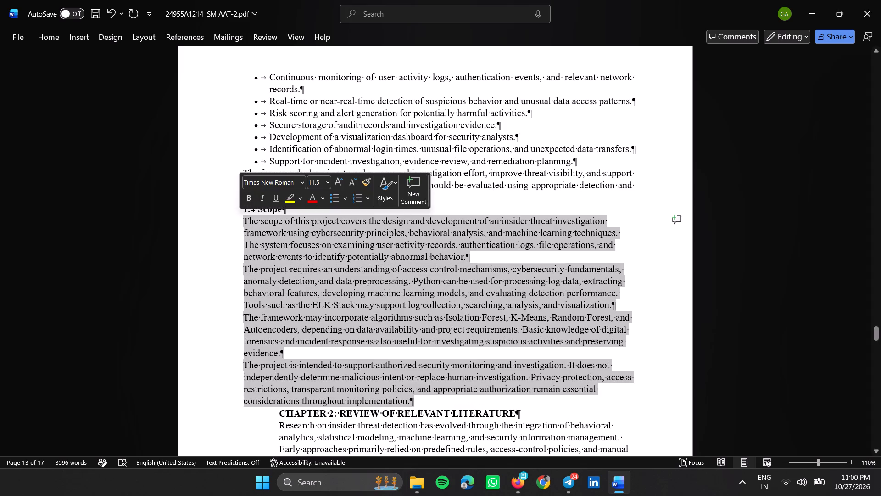
left_click(50, 37)
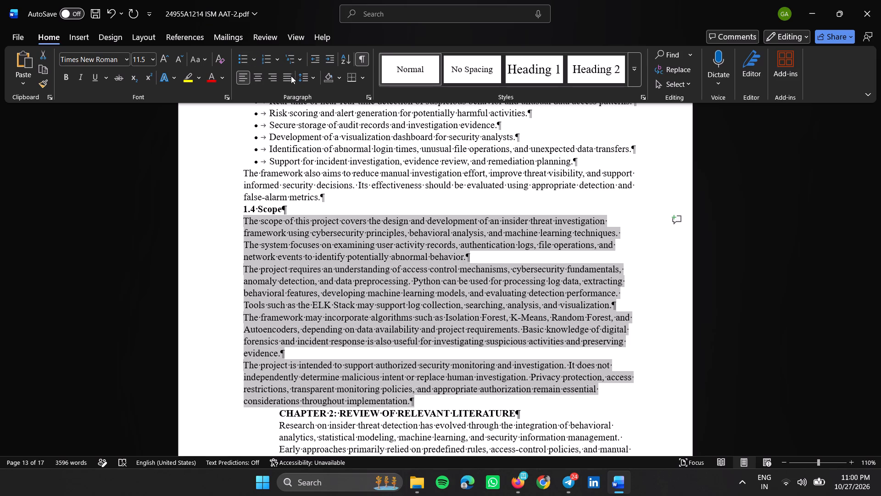
left_click(290, 76)
left_click(557, 220)
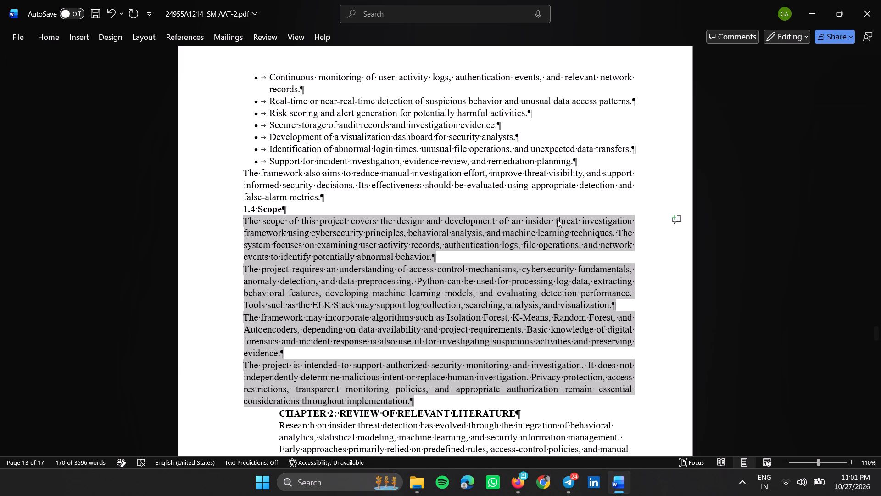
Remove the left indent from the "CHAPTER 2: REVIEW OF RELEVANT LITERATURE" heading and move it toward the middle with 17 leading spaces.
scroll(586, 271, "down", 3)
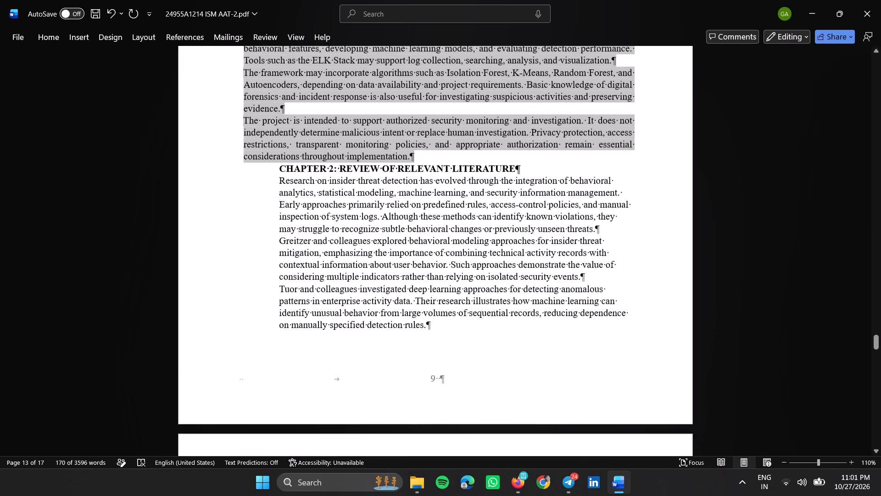
left_click(279, 171)
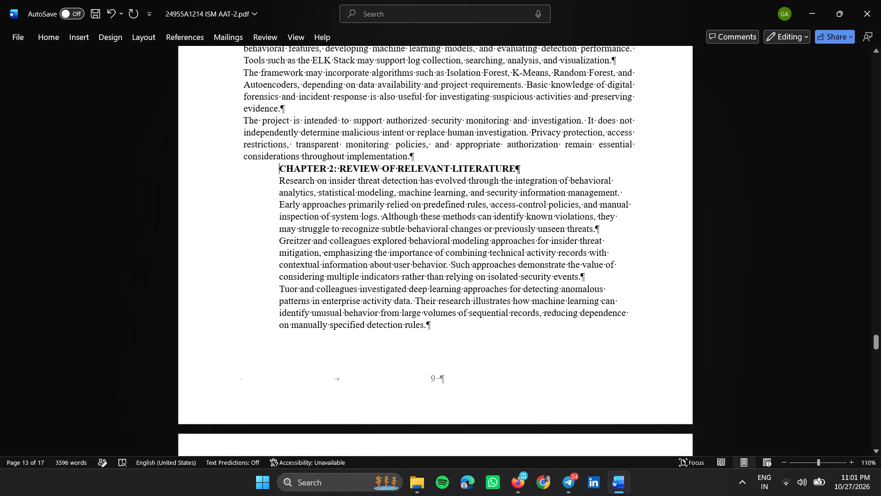
key("BackSpace")
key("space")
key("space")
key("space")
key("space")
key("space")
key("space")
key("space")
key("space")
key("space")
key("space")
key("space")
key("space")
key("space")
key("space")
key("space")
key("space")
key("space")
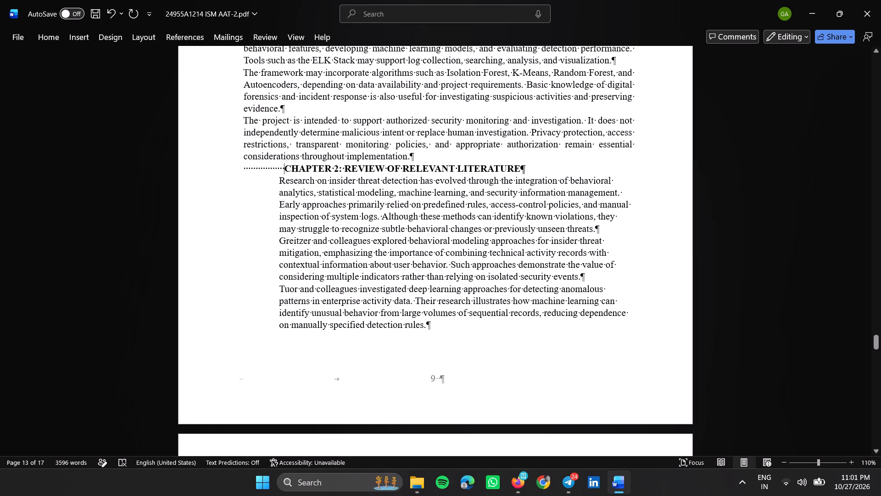
Insert 15 blank lines after the last 1.4 Scope paragraph to push the Chapter 2 heading onto the next page.
left_click(426, 163)
left_click(427, 158)
key("Return")
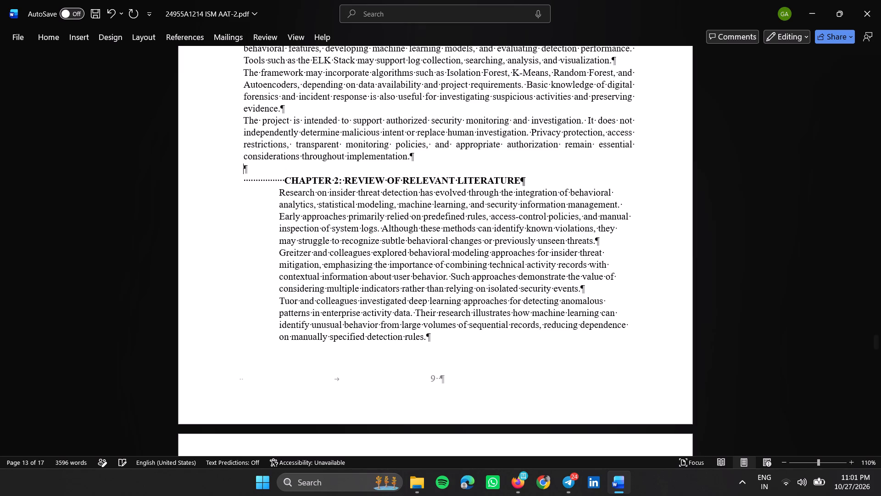
key("Return")
key("Return")
key("Return")
key("Return")
key("Return")
key("Return")
key("Return")
key("Return")
key("Return")
key("Return")
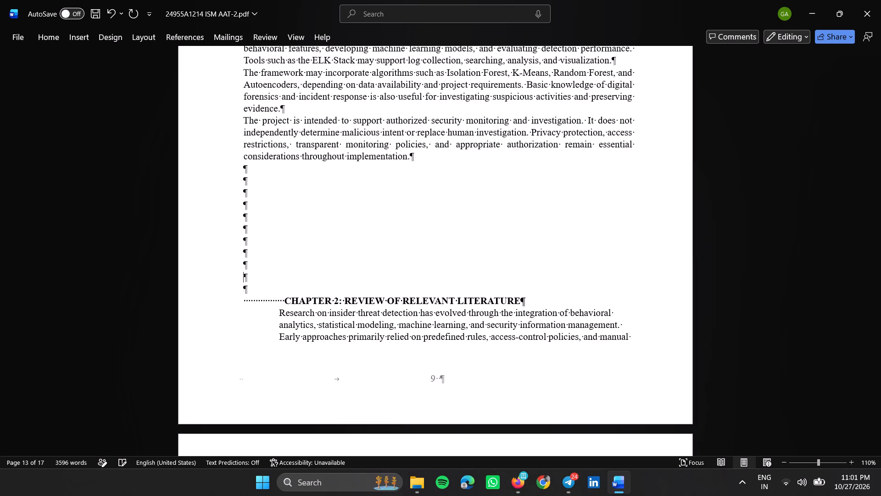
key("Return")
key("Return")
key("Return")
key("Return")
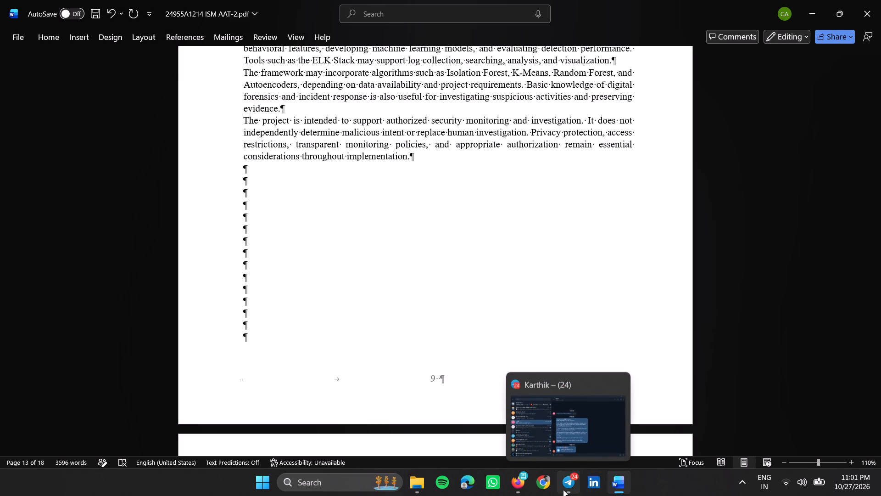
Remove the left indent from the first four body paragraphs under the Chapter 2 heading, through the one on graph-based anomaly detection.
scroll(474, 383, "down", 1)
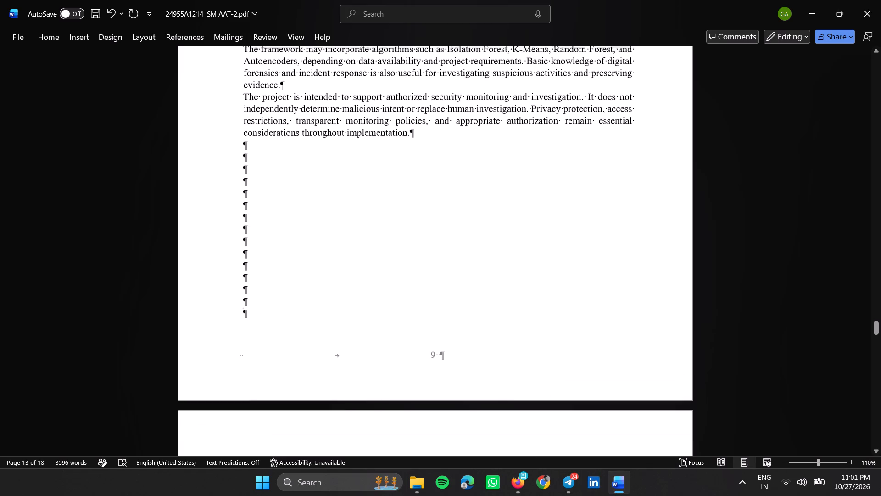
scroll(474, 383, "down", 2)
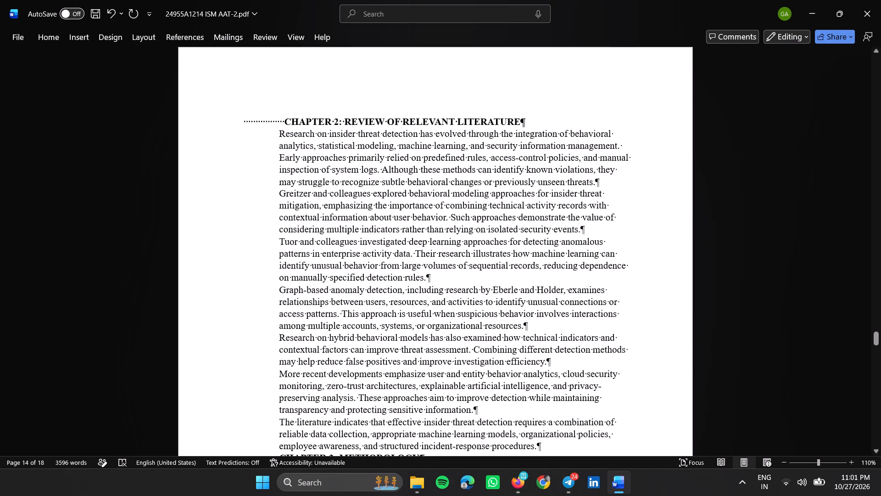
left_click(279, 137)
key("BackSpace")
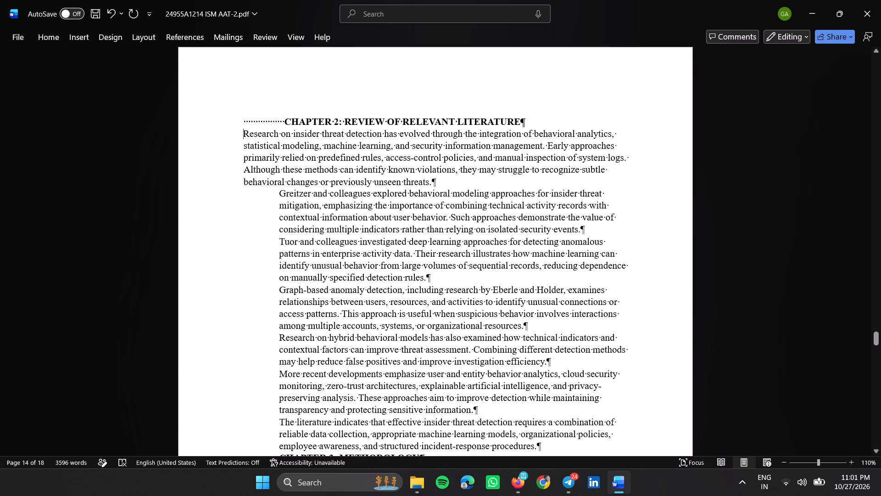
left_click(280, 193)
key("BackSpace")
left_click(277, 239)
key("BackSpace")
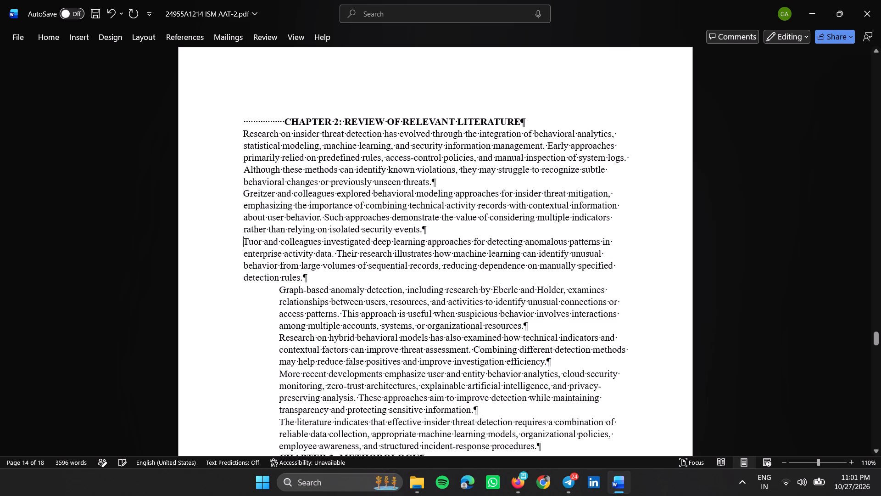
left_click(277, 289)
key("BackSpace")
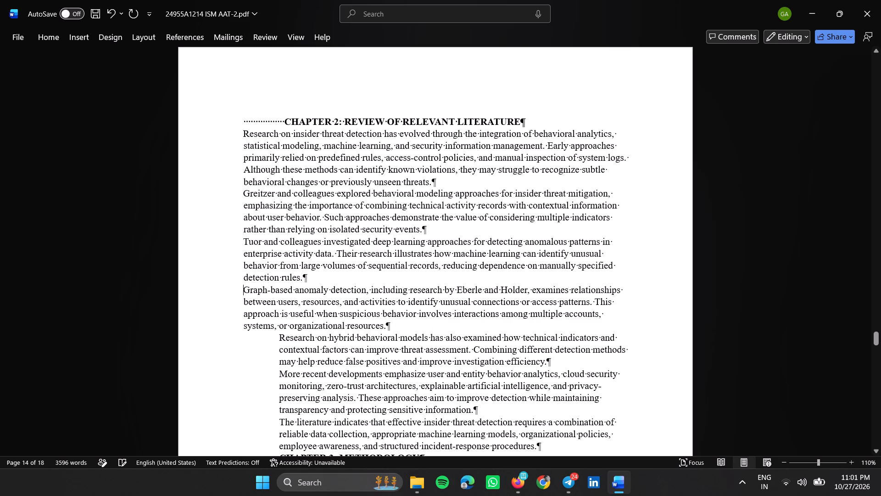
Remove the left indent from the last three Chapter 2 paragraphs, from "Research on hybrid behavioral models" through "The literature indicates".
left_click(278, 344)
left_click(278, 335)
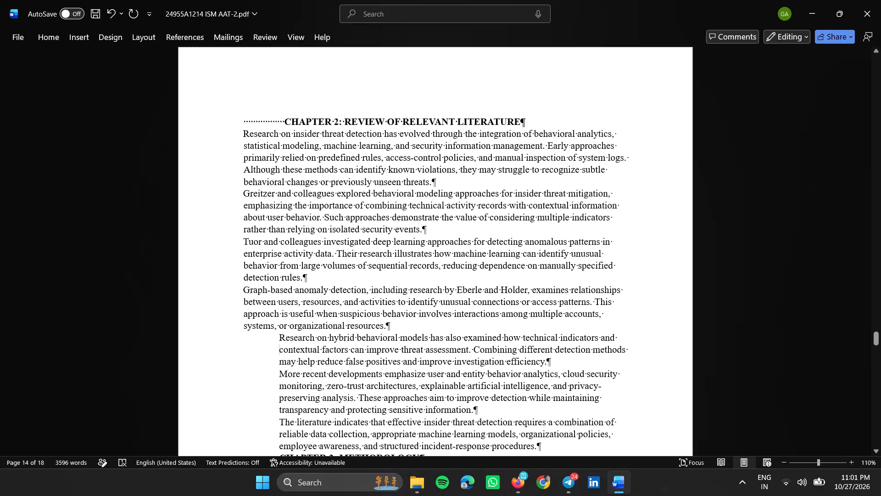
key("BackSpace")
scroll(278, 335, "down", 1)
double_click(278, 335)
key("BackSpace")
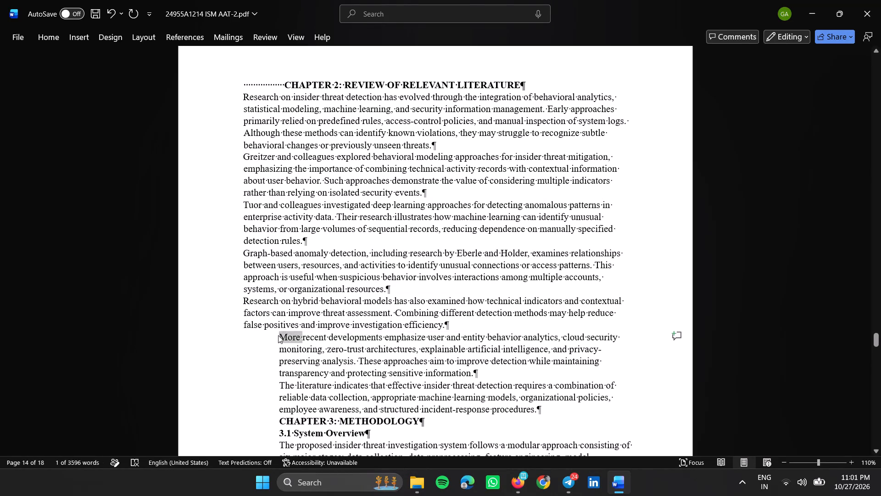
key("ctrl+z")
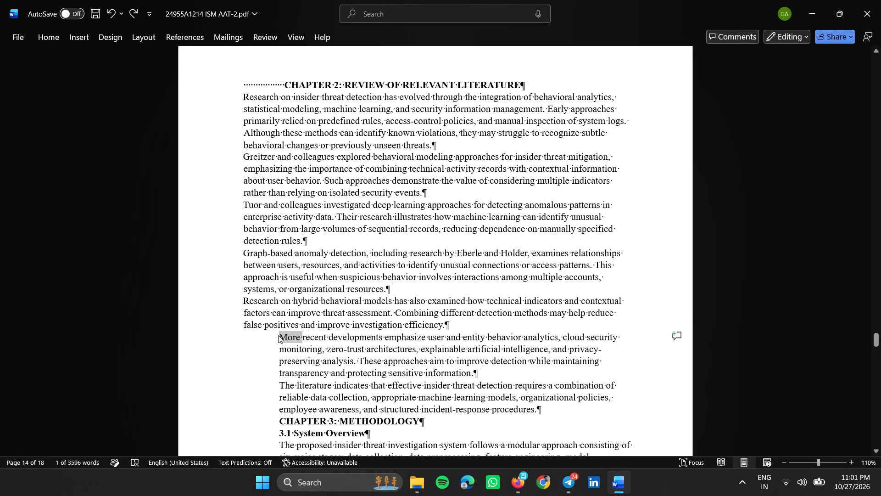
left_click(278, 335)
key("BackSpace")
left_click(279, 381)
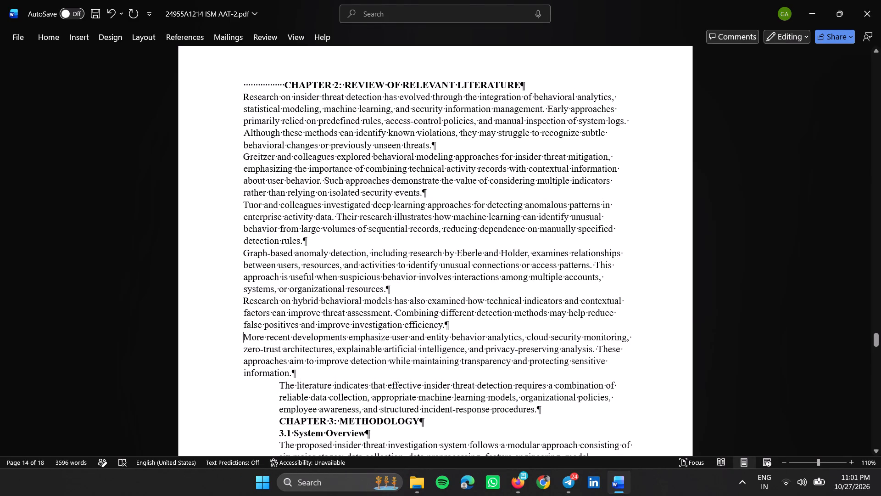
key("BackSpace")
Justify all seven body paragraphs of Chapter 2.
left_click_drag(403, 408, 228, 100)
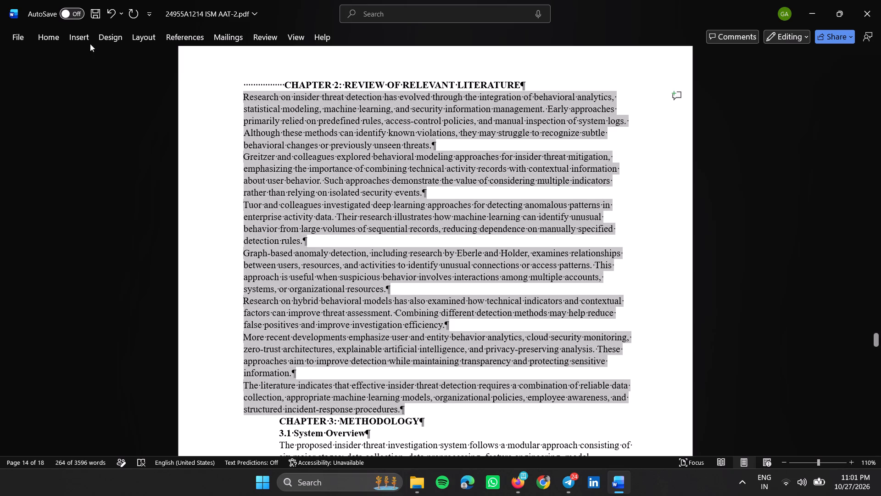
left_click(57, 35)
left_click(290, 73)
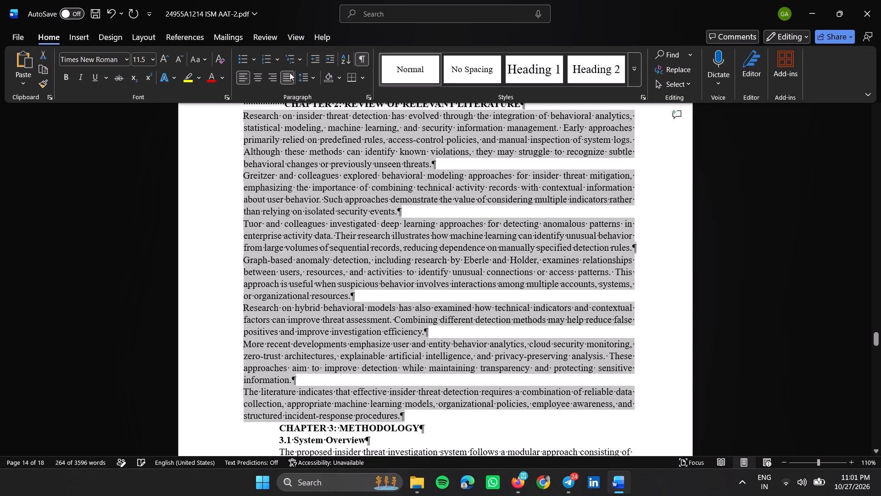
left_click(323, 214)
Add seven more leading spaces to the "CHAPTER 2: REVIEW OF RELEVANT LITERATURE" heading to move it closer to the middle.
scroll(323, 214, "up", 2)
scroll(392, 350, "down", 1)
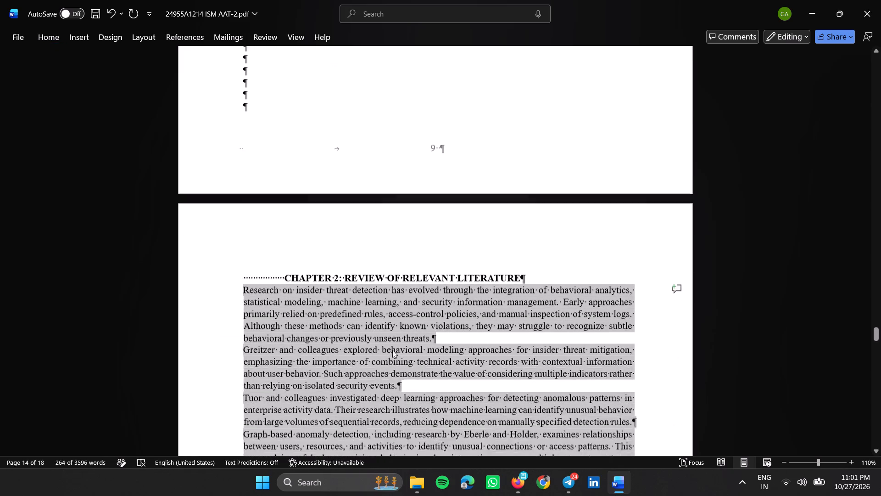
left_click(280, 232)
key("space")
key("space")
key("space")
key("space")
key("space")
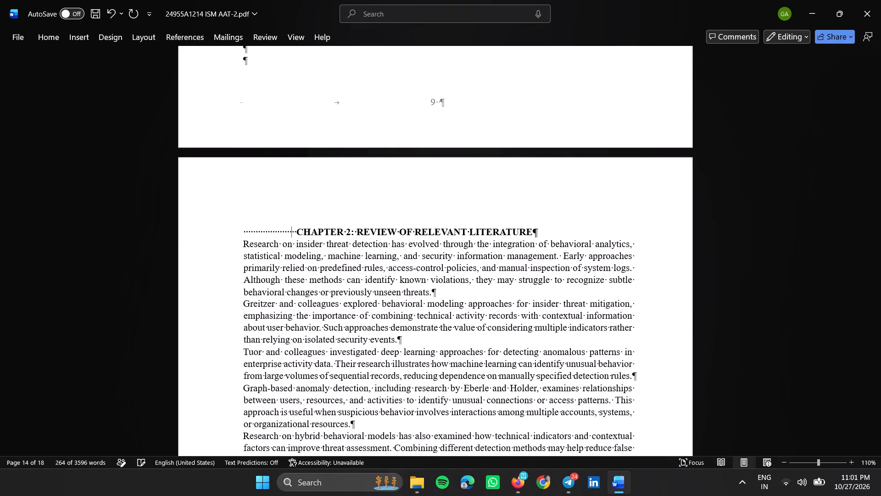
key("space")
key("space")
Try font sizes 18 and 16 on the "CHAPTER 2: REVIEW OF RELEVANT LITERATURE" heading and settle on size 12.
left_click_drag(558, 224, 503, 225)
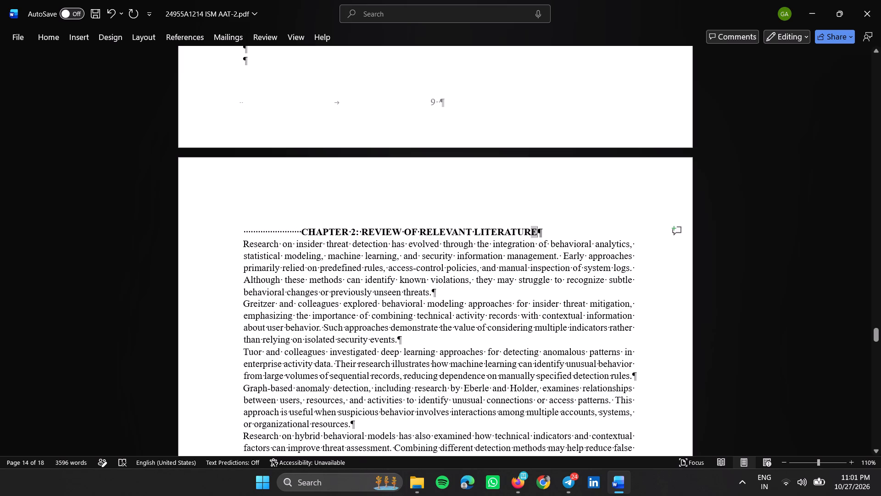
left_click_drag(503, 225, 297, 228)
left_click(373, 192)
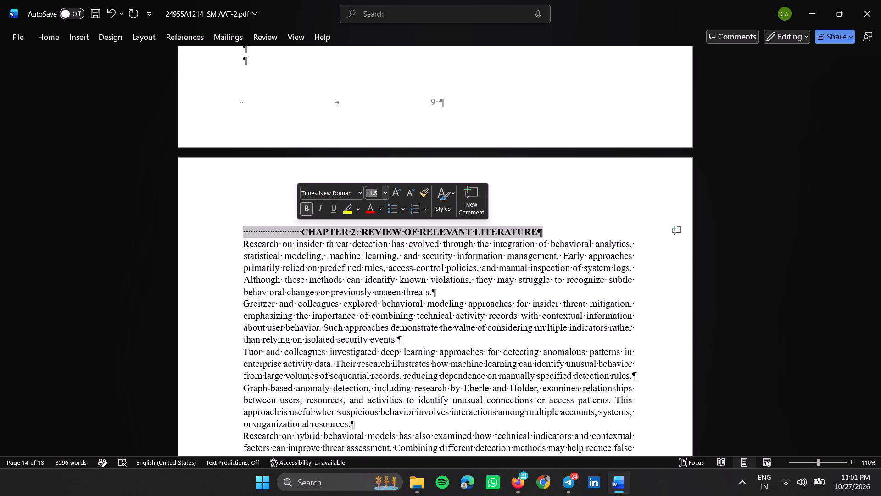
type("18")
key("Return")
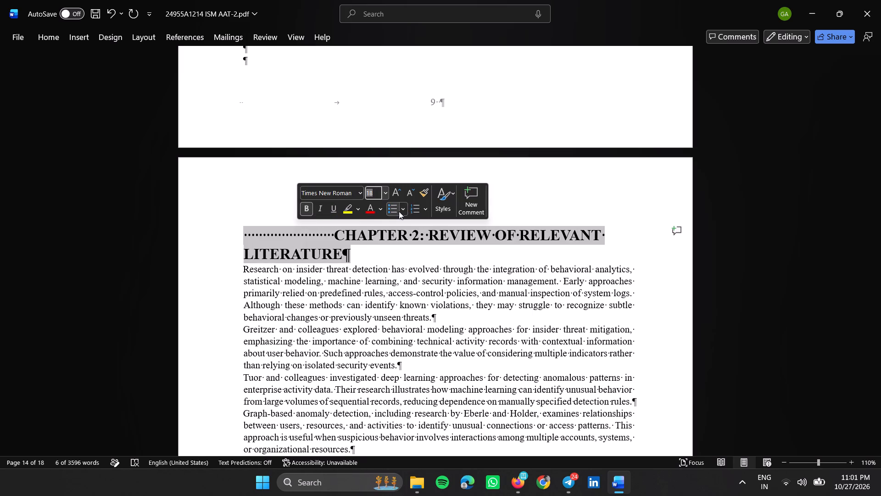
left_click(377, 192)
key("BackSpace")
key("BackSpace")
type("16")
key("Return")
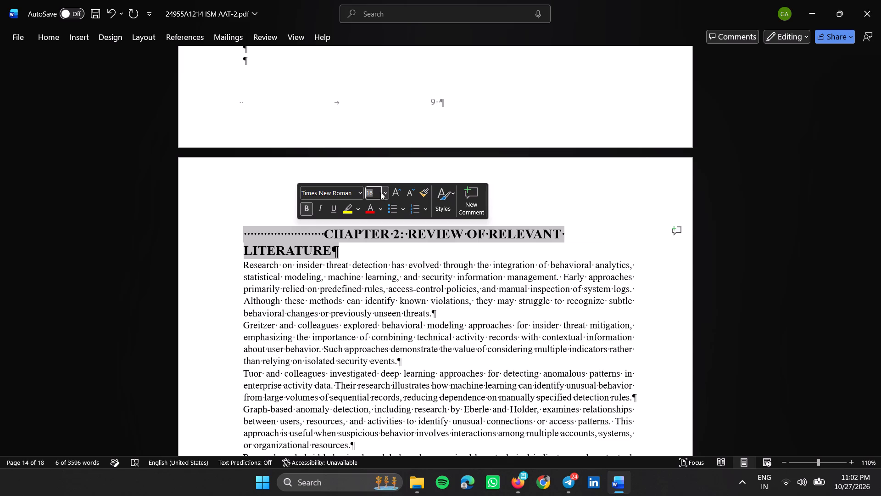
left_click(379, 191)
key("BackSpace")
key("BackSpace")
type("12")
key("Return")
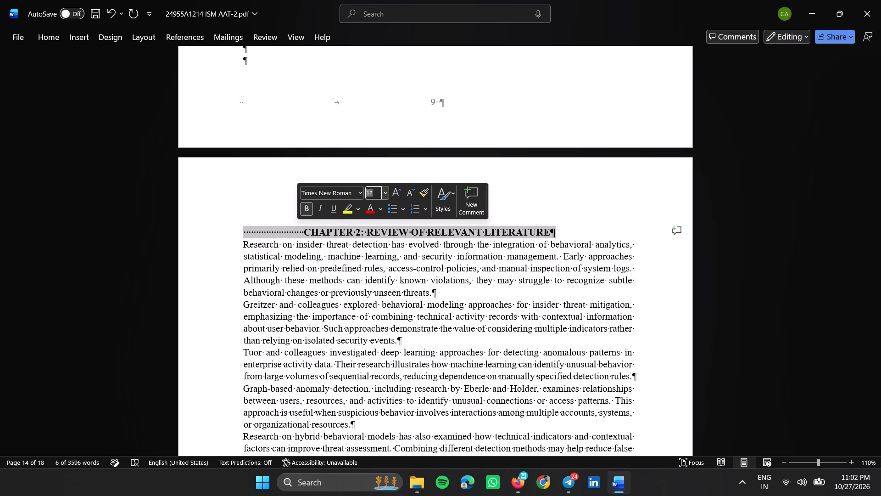
Insert blank lines after the last Chapter 2 paragraph until the "CHAPTER 3: METHODOLOGY" heading starts the next page, deleting the surplus ones.
scroll(401, 282, "down", 2)
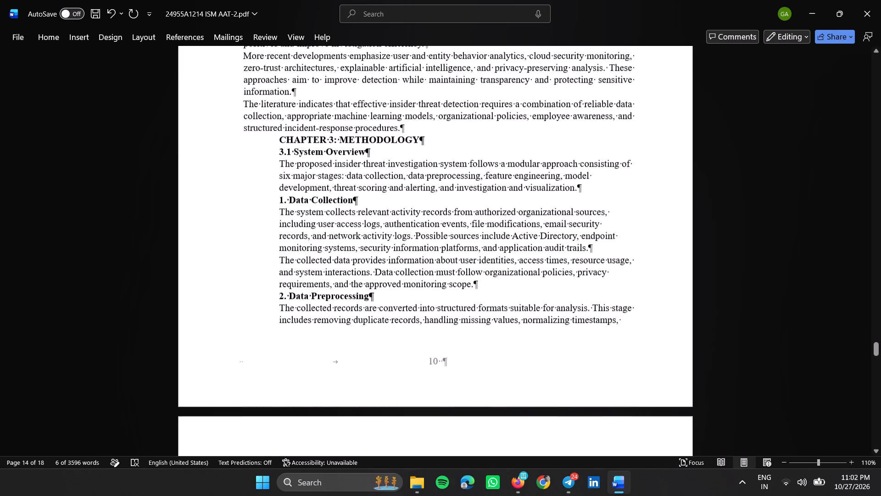
scroll(401, 282, "down", 2)
scroll(401, 282, "up", 1)
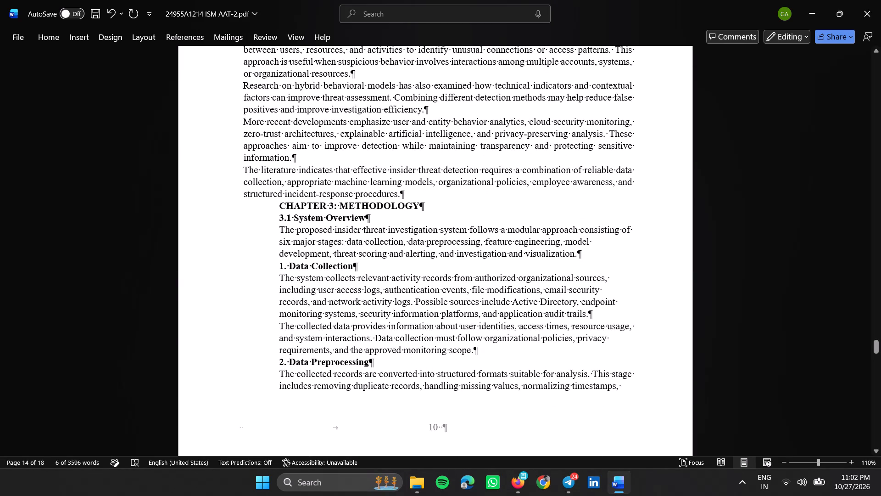
left_click(420, 193)
key("Return")
key("Return")
key("Return")
key("Return")
key("Return")
key("Return")
key("Return")
key("Return")
key("Return")
key("Return")
key("Return")
key("Return")
key("Return")
key("Return")
key("Return")
key("Return")
key("Return")
key("Return")
key("Return")
key("Return")
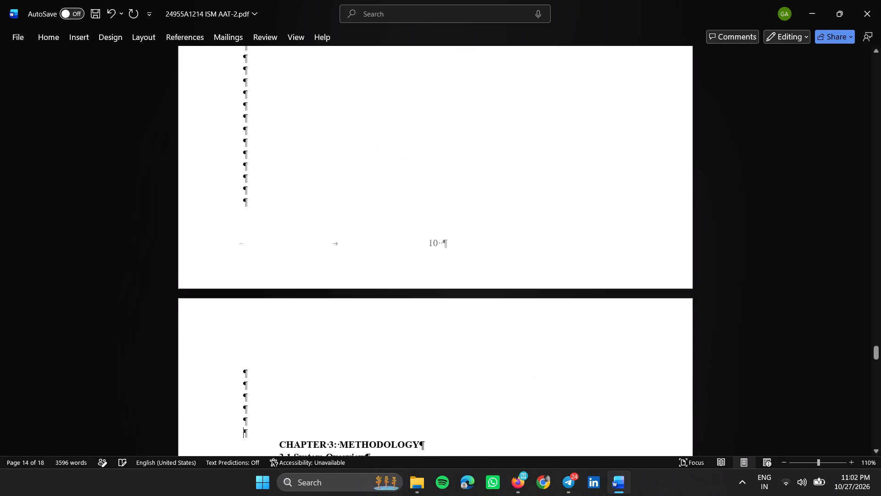
key("BackSpace")
key("BackSpace")
key("BackSpace")
key("BackSpace")
key("BackSpace")
key("BackSpace")
key("BackSpace")
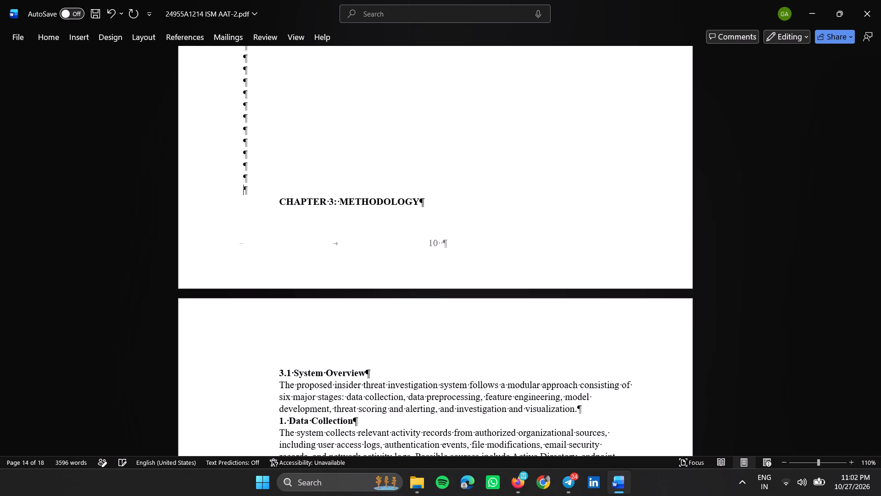
key("Return")
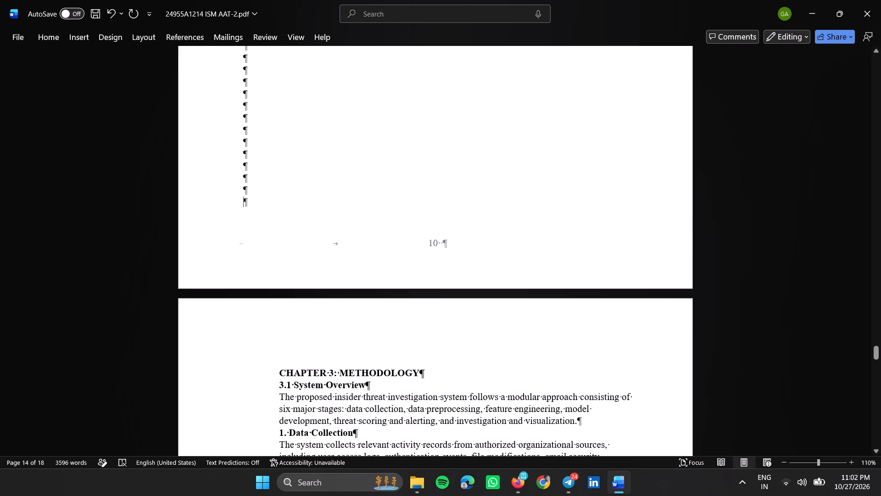
Move the "CHAPTER 3: METHODOLOGY" heading toward the middle of the page with a run of leading spaces.
left_click(274, 368)
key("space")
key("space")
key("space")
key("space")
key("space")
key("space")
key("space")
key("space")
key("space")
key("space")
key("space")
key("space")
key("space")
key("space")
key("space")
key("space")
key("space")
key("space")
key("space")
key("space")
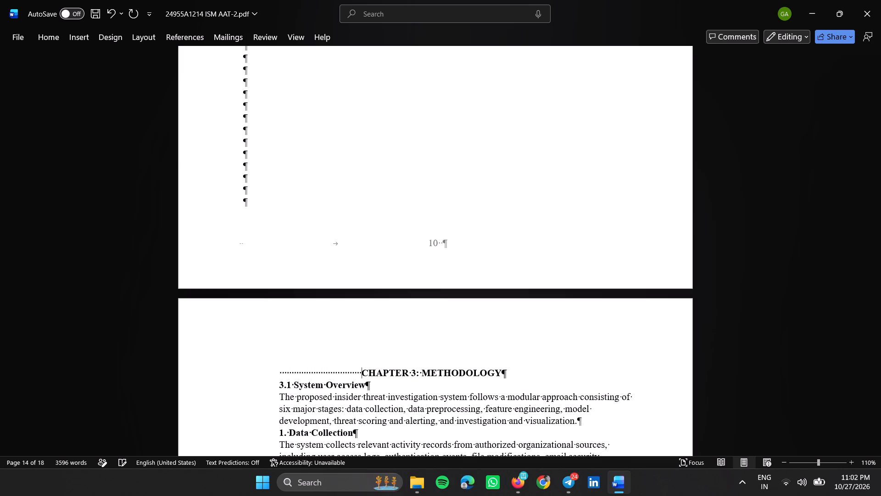
Remove the left indent from the "3.1 System Overview" heading and the paragraph under it.
left_click(273, 388)
key("BackSpace")
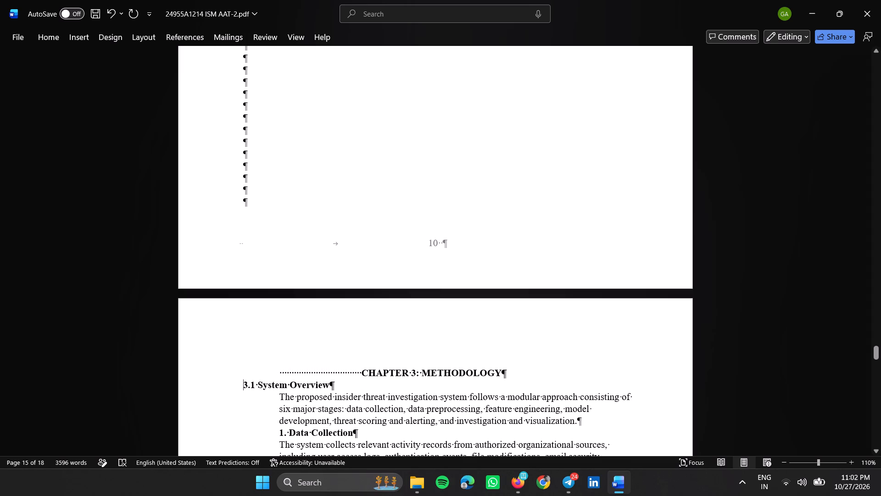
left_click(282, 396)
key("BackSpace")
Remove the left indent from the "1. Data Collection" heading and the two paragraphs under it.
scroll(282, 396, "down", 1)
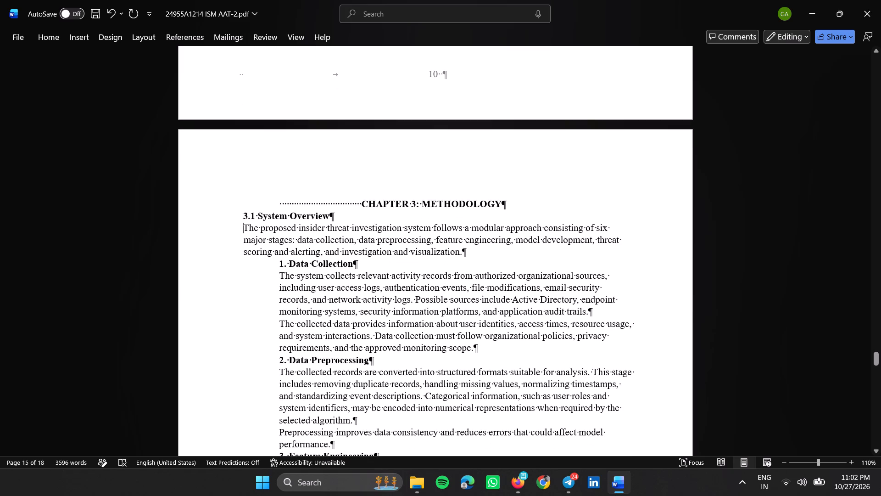
left_click(281, 265)
key("BackSpace")
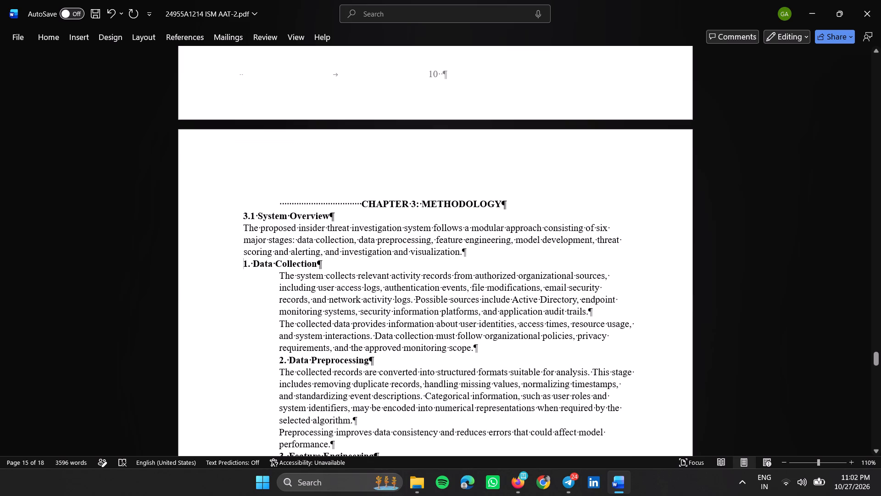
key("Down")
key("BackSpace")
key("Left")
key("Left")
key("Left")
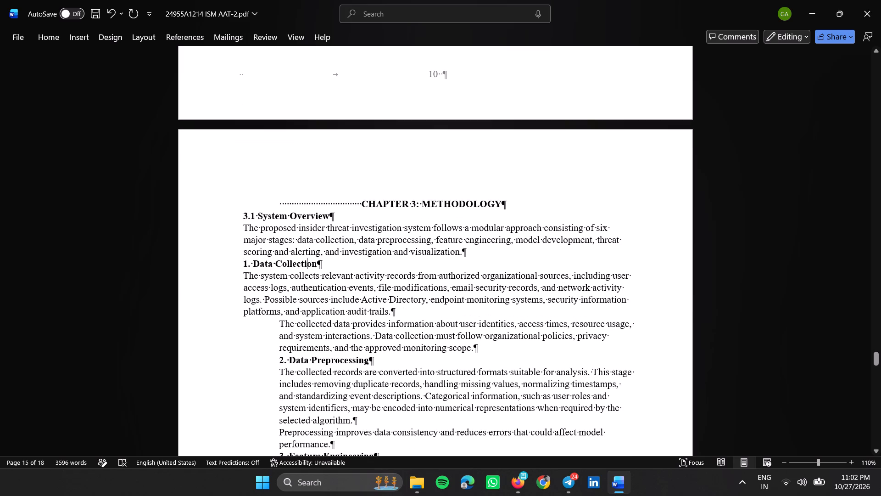
key("Left")
key("Down")
key("Down")
key("Down")
key("Down")
key("Down")
key("Left")
key("Left")
key("Left")
key("Left")
key("Left")
key("Left")
key("BackSpace")
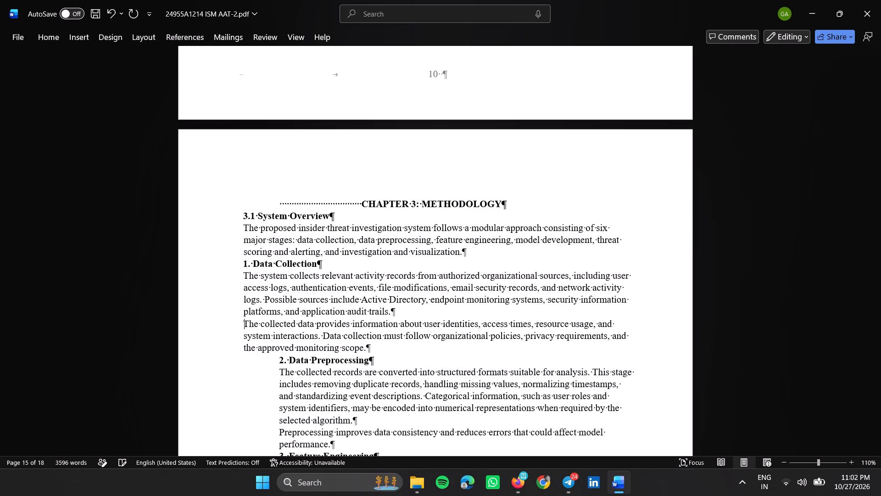
Remove the left indent from the "2. Data Preprocessing" heading and the two paragraphs under it.
scroll(283, 271, "up", 1)
left_click(275, 362)
key("BackSpace")
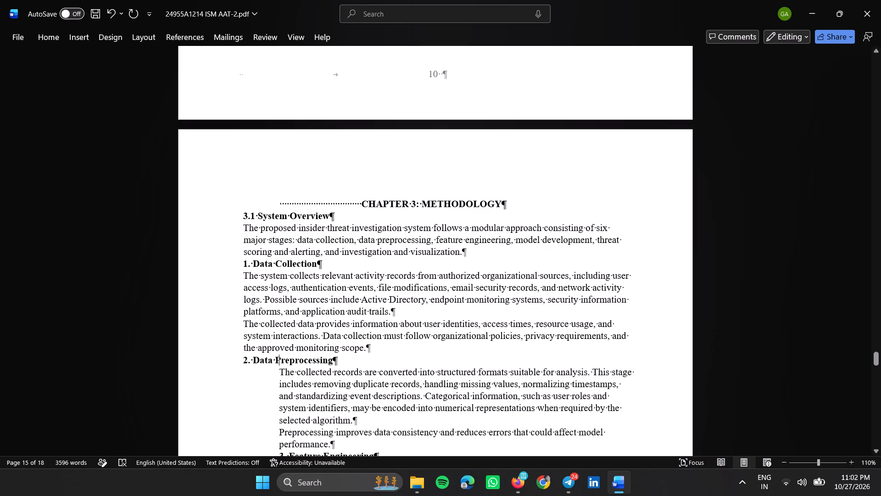
left_click(280, 376)
key("BackSpace")
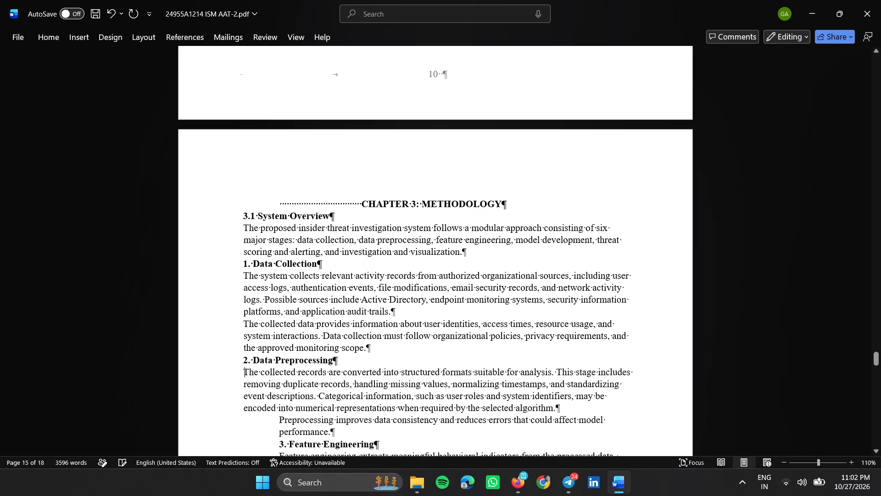
scroll(280, 376, "down", 1)
left_click(280, 284)
key("BackSpace")
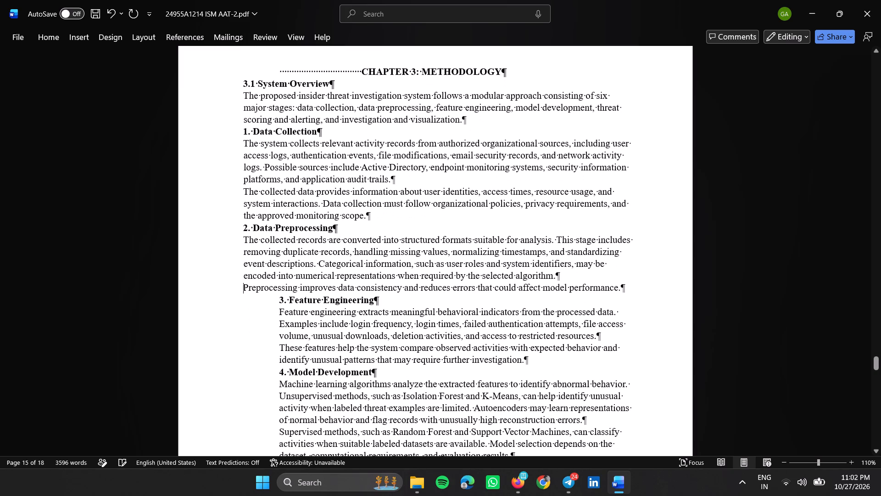
Remove the left indent from the "3. Feature Engineering" heading and the two paragraphs under it.
left_click(280, 297)
key("BackSpace")
key("Down")
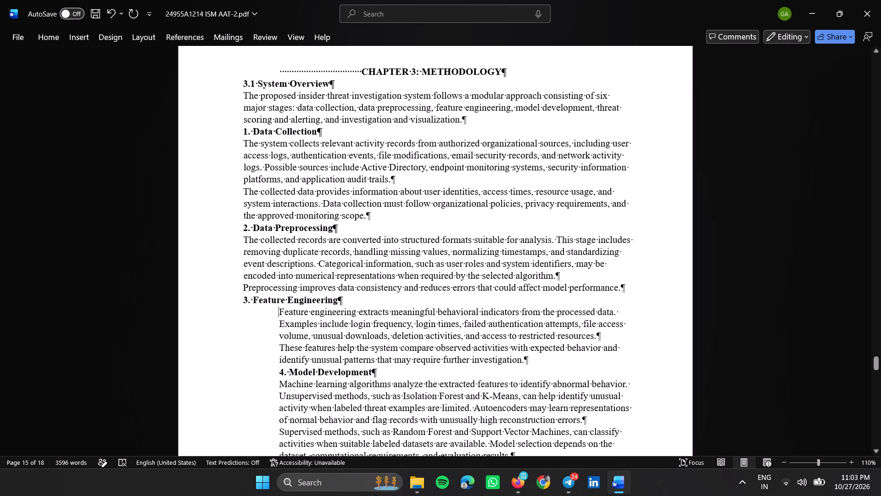
key("BackSpace")
key("Left")
key("Down")
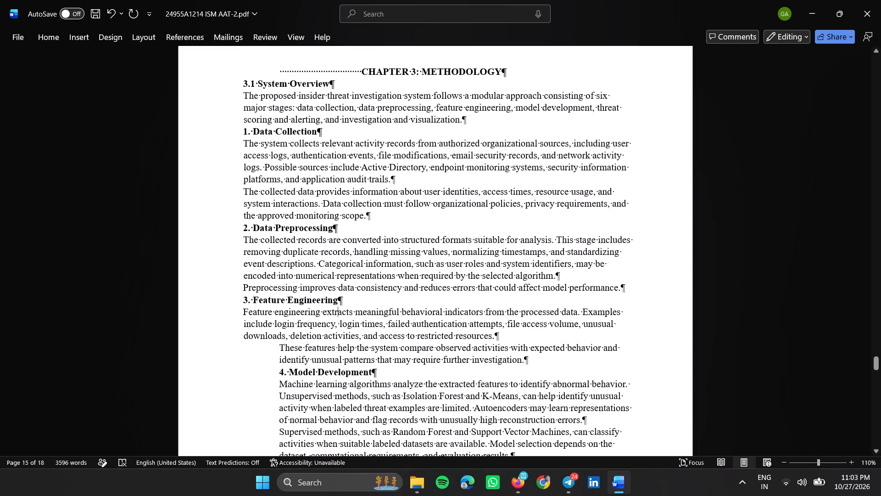
key("Down")
key("Down")
key("Down")
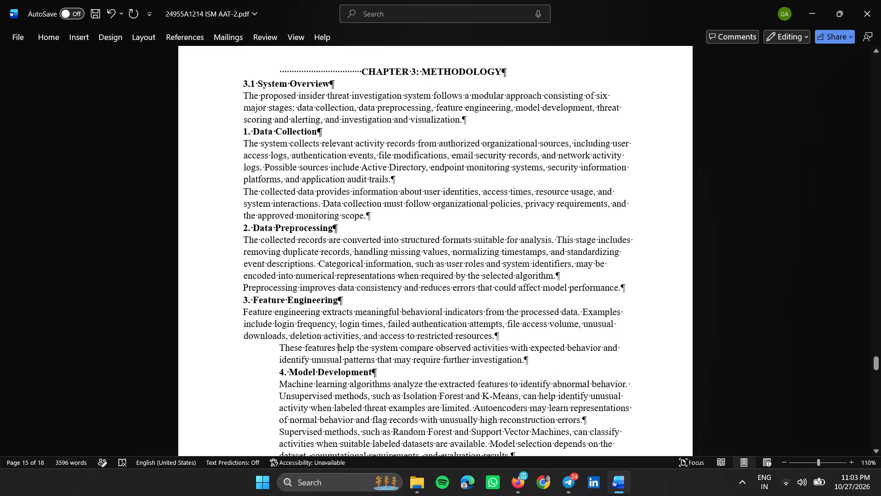
left_click(278, 347)
key("BackSpace")
Remove the left indent from the "4. Model Development" heading and the two paragraphs under it.
left_click(280, 368)
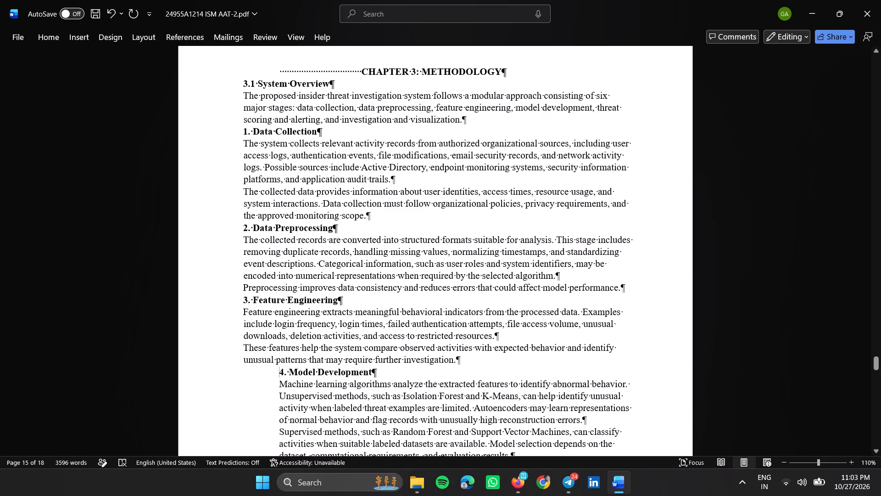
key("BackSpace")
left_click(279, 376)
key("BackSpace")
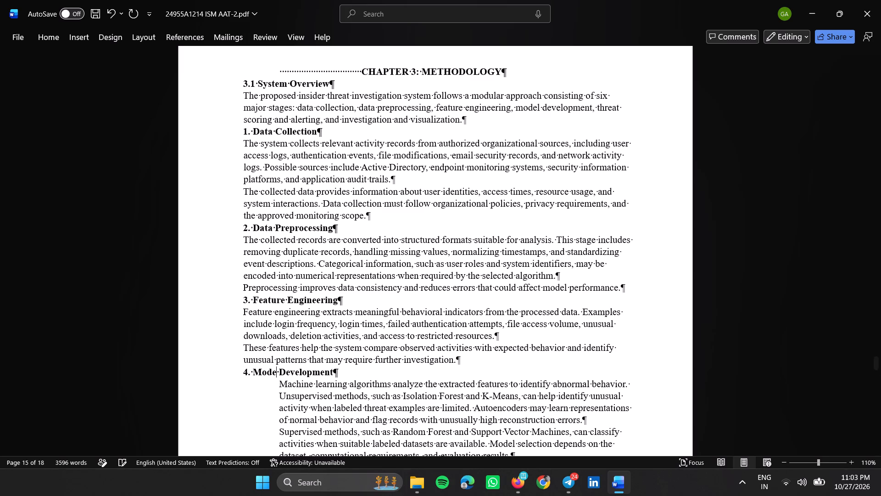
key("ctrl+z")
key("Down")
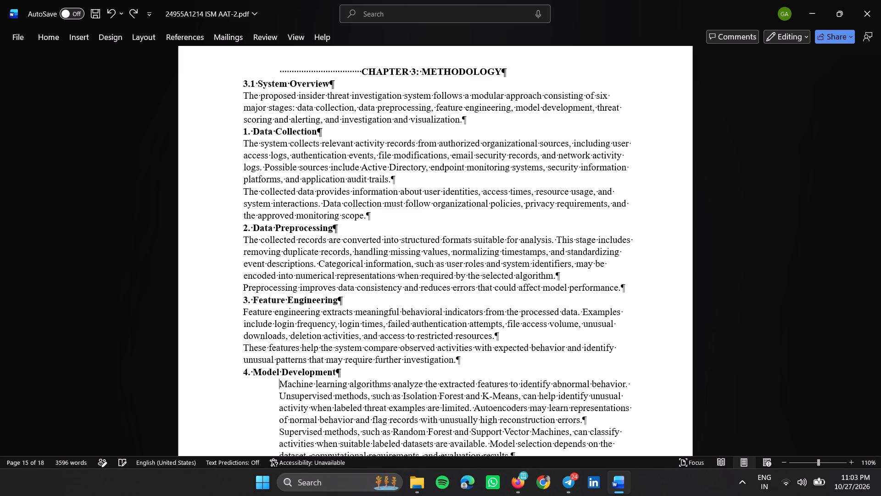
key("BackSpace")
scroll(279, 376, "down", 1)
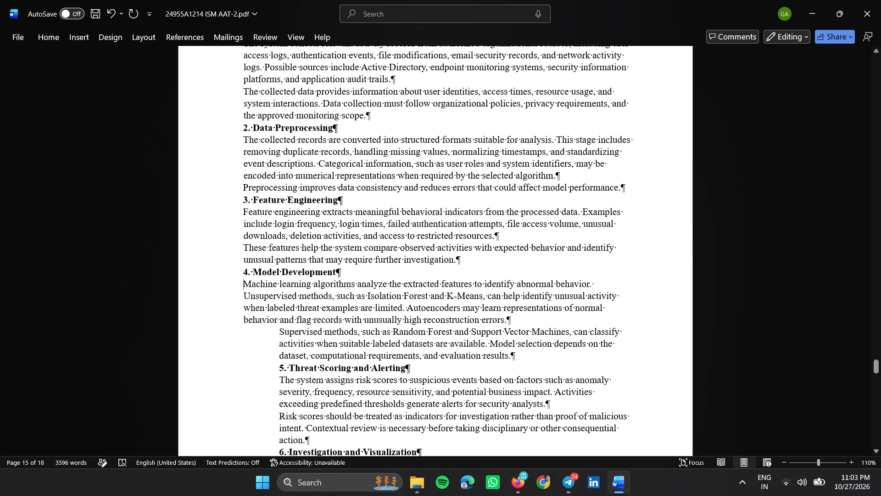
left_click(280, 335)
key("BackSpace")
Remove the left indent from the "5. Threat Scoring and Alerting" heading and the two paragraphs under it.
left_click(280, 367)
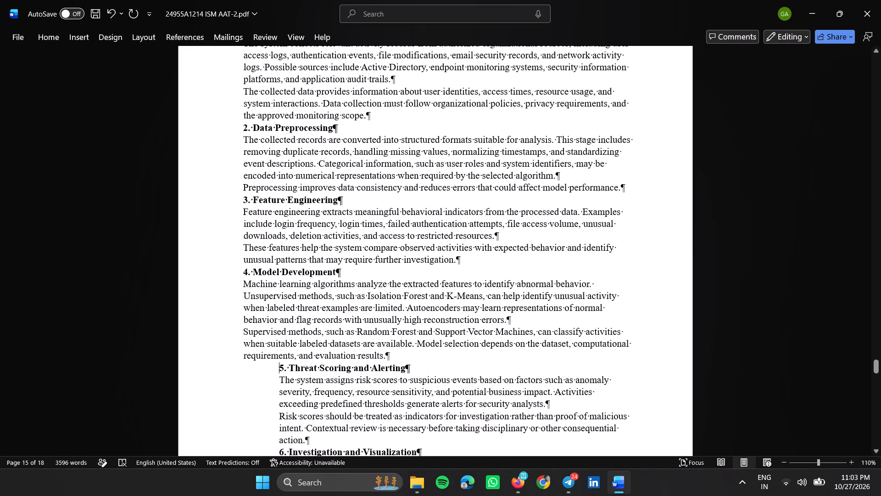
key("BackSpace")
left_click(277, 376)
key("BackSpace")
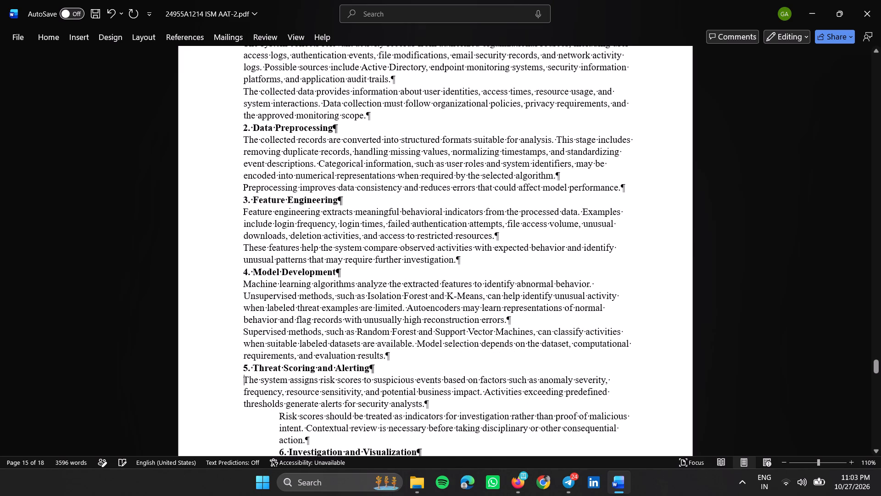
scroll(277, 376, "down", 1)
left_click(278, 323)
key("BackSpace")
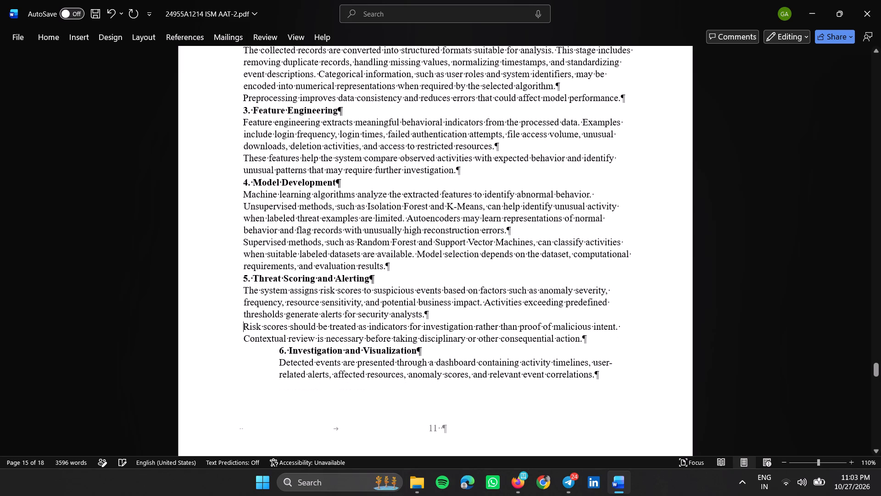
Remove the left indent from the "6. Investigation and Visualization" heading and its two paragraphs, including the one continuing on the following page.
left_click(277, 349)
key("BackSpace")
scroll(277, 349, "down", 1)
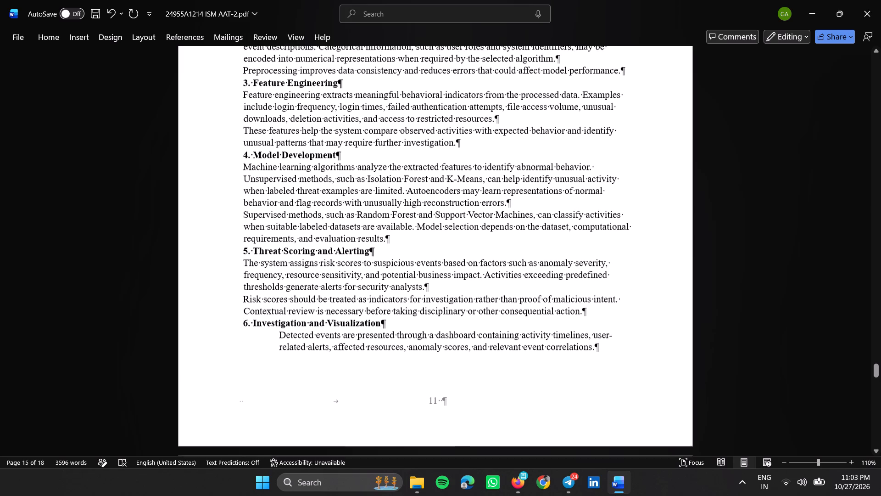
left_click(278, 327)
key("BackSpace")
scroll(278, 327, "down", 2)
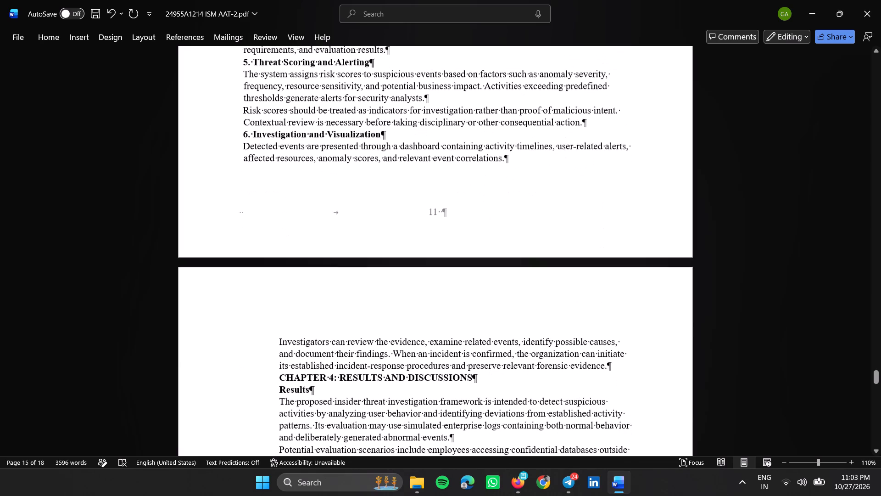
left_click(278, 332)
key("BackSpace")
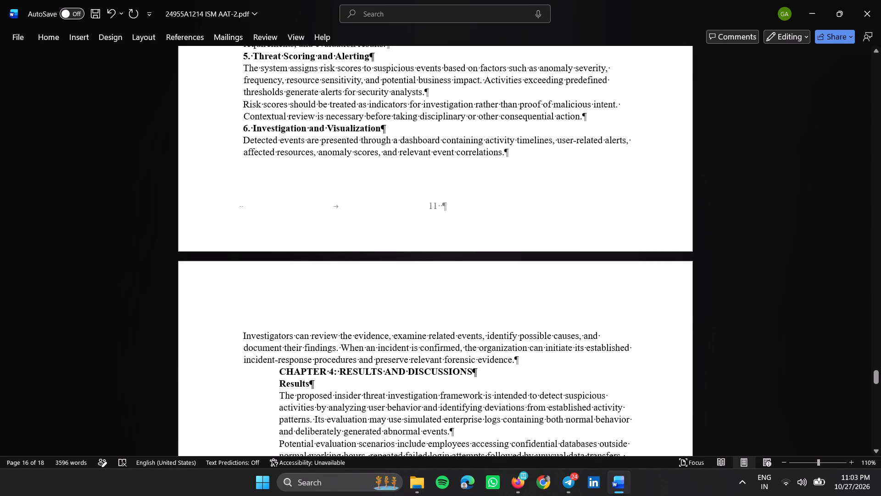
Move the "CHAPTER 4: RESULTS AND DISCUSSIONS" heading toward the middle of the page with 20 leading spaces.
left_click(279, 368)
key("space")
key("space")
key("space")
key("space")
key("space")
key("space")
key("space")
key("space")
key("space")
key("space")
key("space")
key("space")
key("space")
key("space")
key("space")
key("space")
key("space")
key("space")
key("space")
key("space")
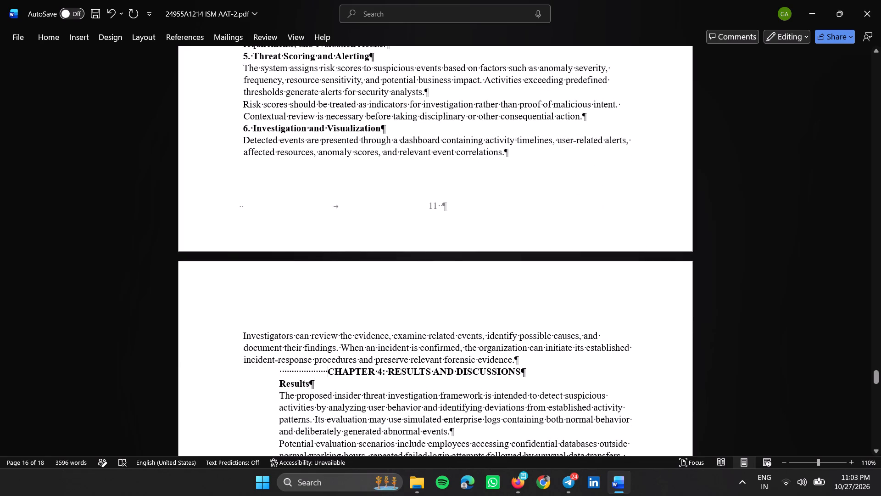
Insert three blank lines between the last Chapter 3 paragraph and the "CHAPTER 4: RESULTS AND DISCUSSIONS" heading.
left_click(521, 355)
key("Return")
key("Return")
key("Return")
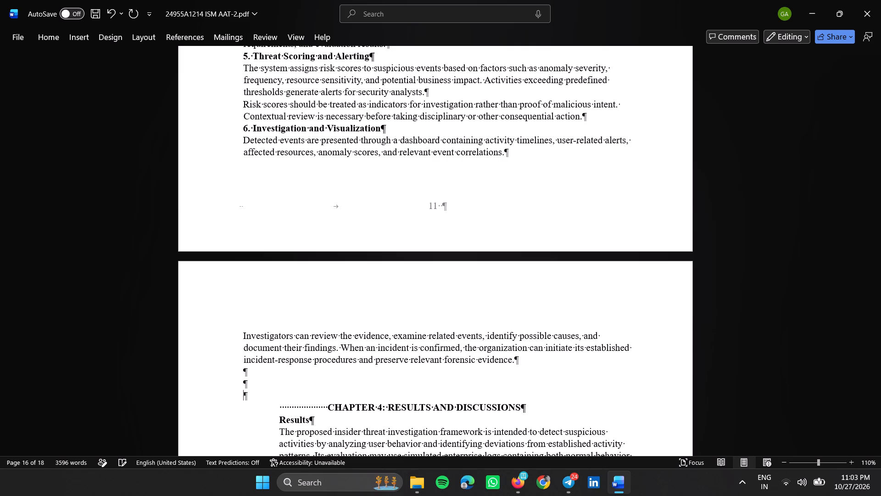
Remove the left indent from the "Results" heading and the first two paragraphs under it.
scroll(521, 355, "down", 1)
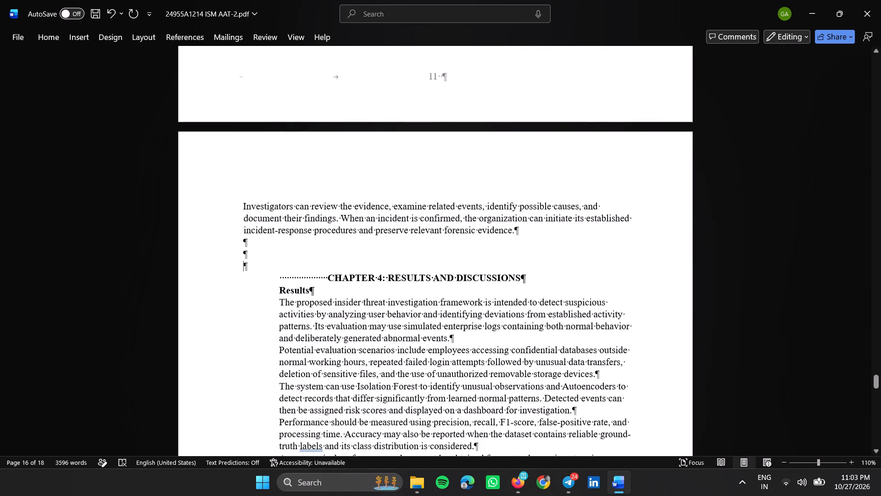
left_click(281, 294)
key("backslash")
key("BackSpace")
key("BackSpace")
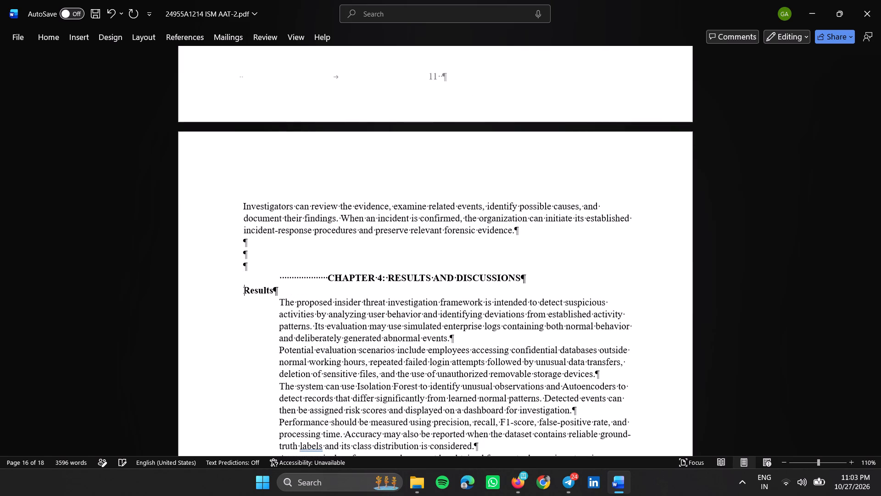
left_click(279, 304)
key("BackSpace")
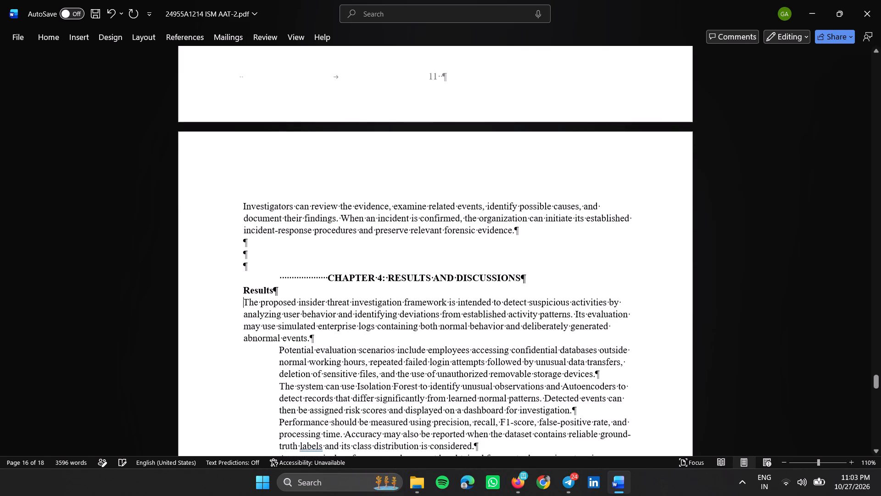
left_click(275, 348)
key("BackSpace")
Remove the left indent from the remaining three Results paragraphs, starting with "The system can use Isolation Forest".
scroll(275, 348, "down", 1)
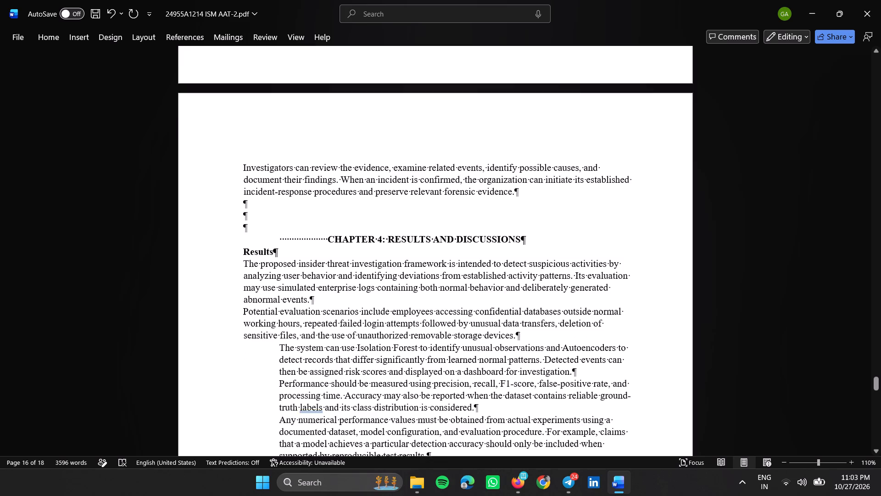
scroll(275, 348, "down", 1)
left_click(279, 312)
key("BackSpace")
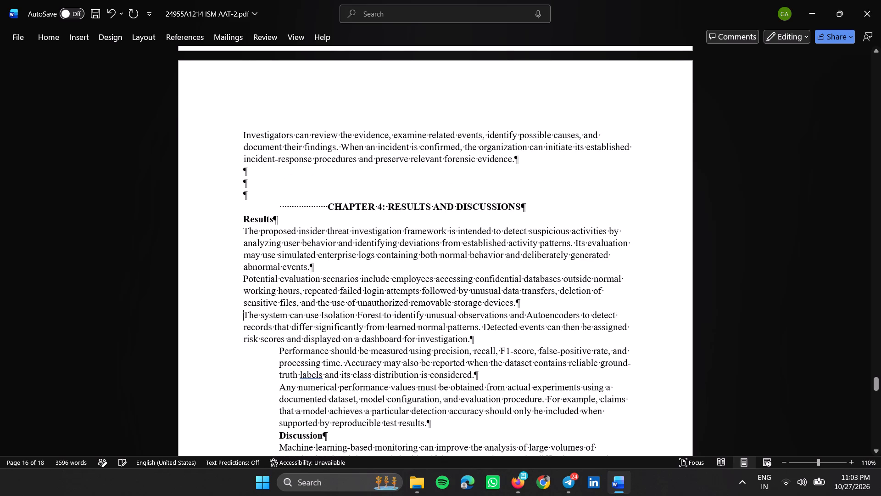
left_click(279, 352)
key("BackSpace")
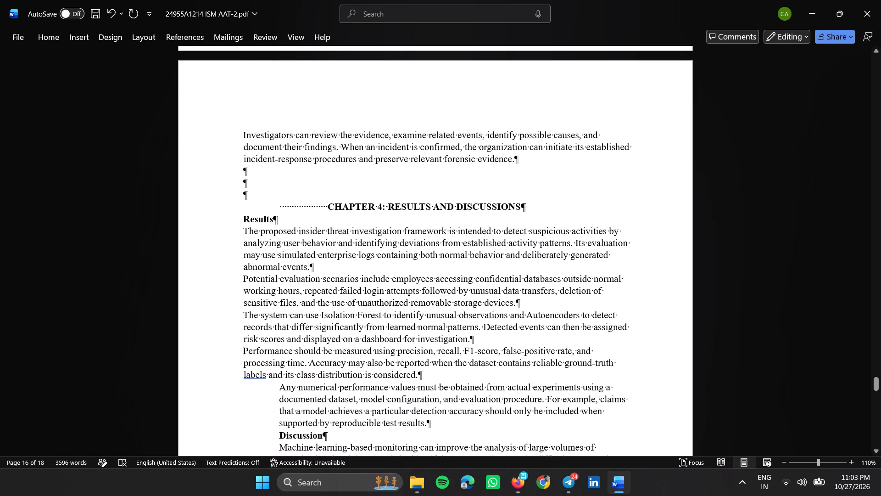
left_click(280, 393)
key("BackSpace")
Remove the left indent from the "Discussion" heading and the first two paragraphs under it.
scroll(280, 393, "down", 1)
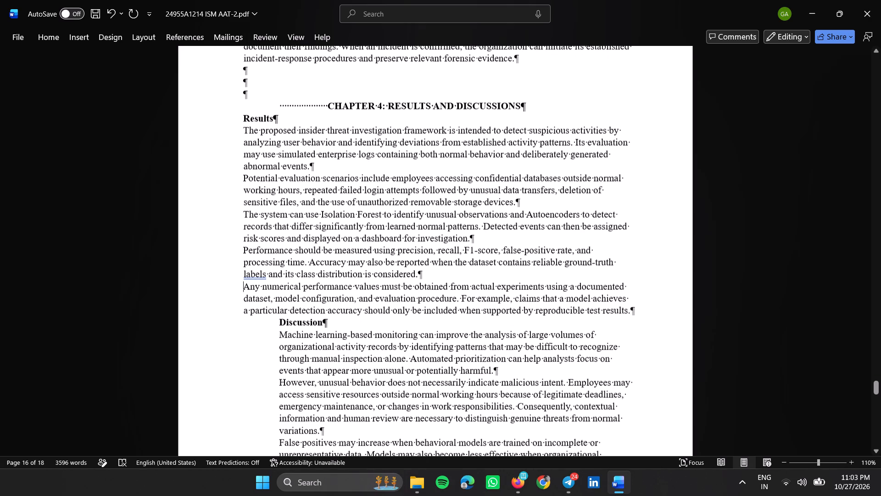
left_click(279, 320)
key("BackSpace")
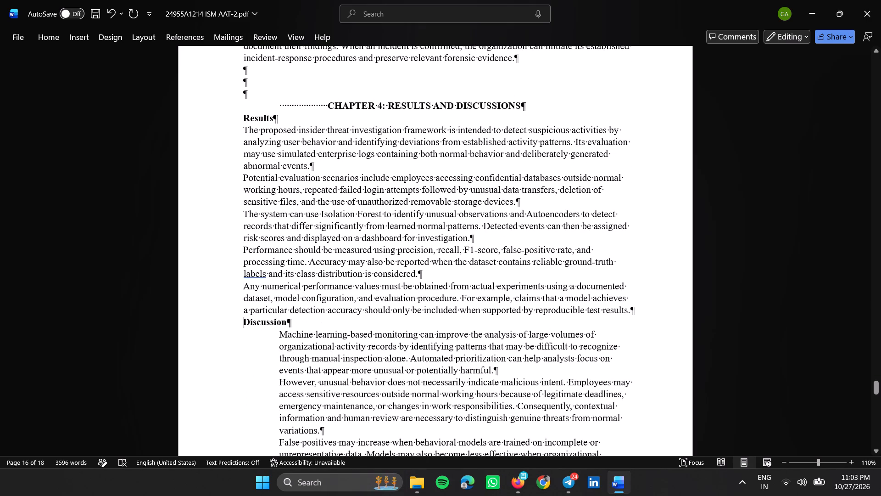
left_click(279, 336)
key("BackSpace")
scroll(279, 336, "down", 1)
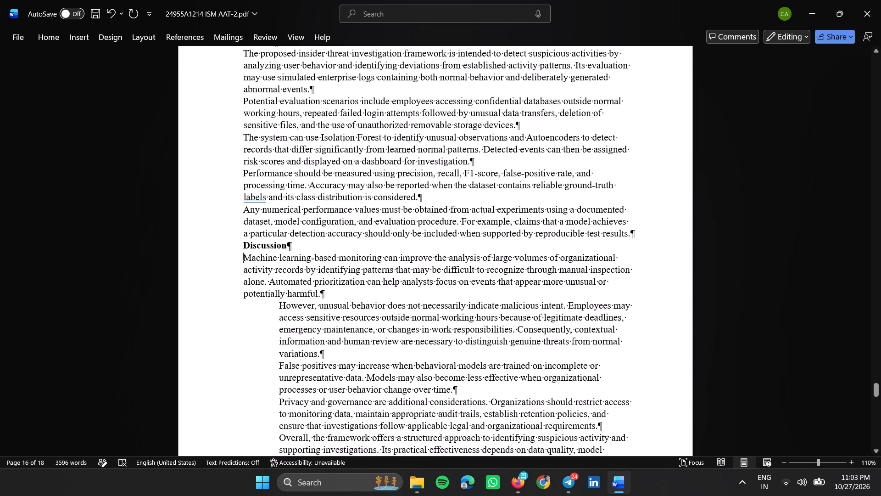
left_click(278, 299)
key("Down")
key("BackSpace")
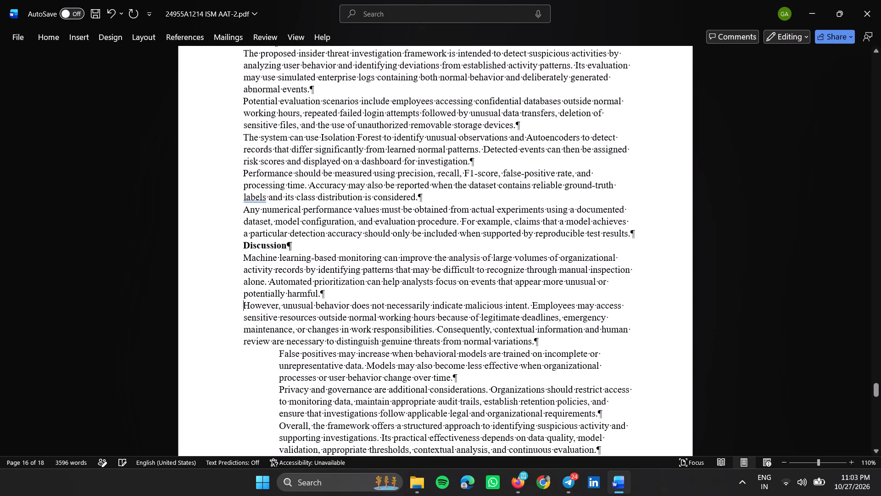
Remove the left indent from the remaining three Discussion paragraphs, starting with "False positives may increase".
key("Down")
key("Down")
key("Down")
key("Down")
key("Down")
key("Up")
key("BackSpace")
key("Down")
key("Down")
key("Down")
key("backslash")
key("BackSpace")
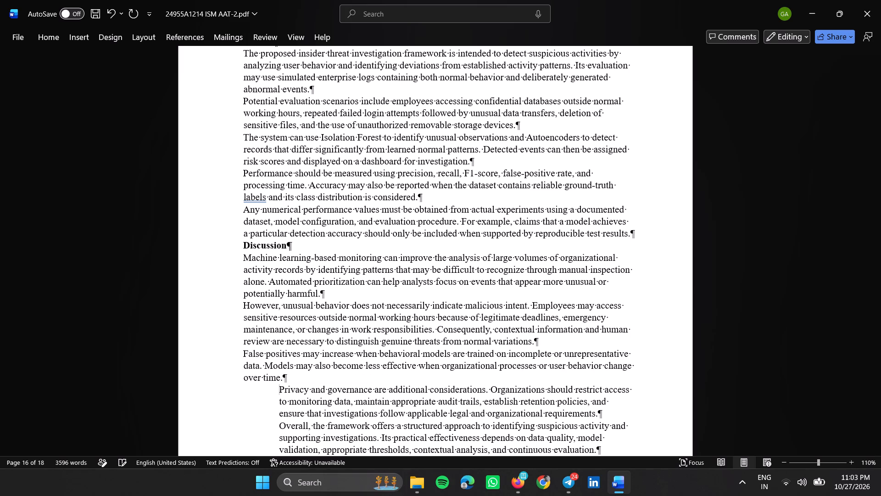
key("BackSpace")
key("Down")
key("Down")
key("Down")
key("backslash")
key("BackSpace")
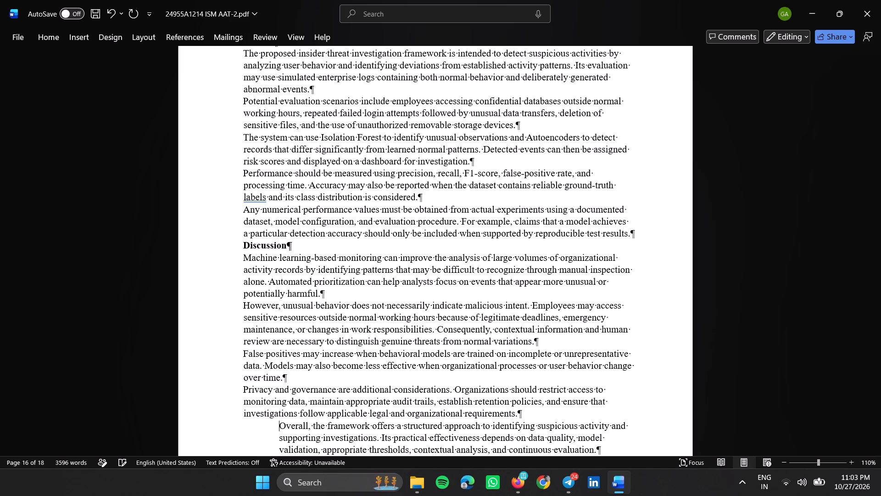
key("BackSpace")
key("Down")
Push the "CHAPTER 5: CONCLUSION AND FUTURE SCOPE" heading onto the next page by inserting one blank line before it.
scroll(278, 299, "down", 3)
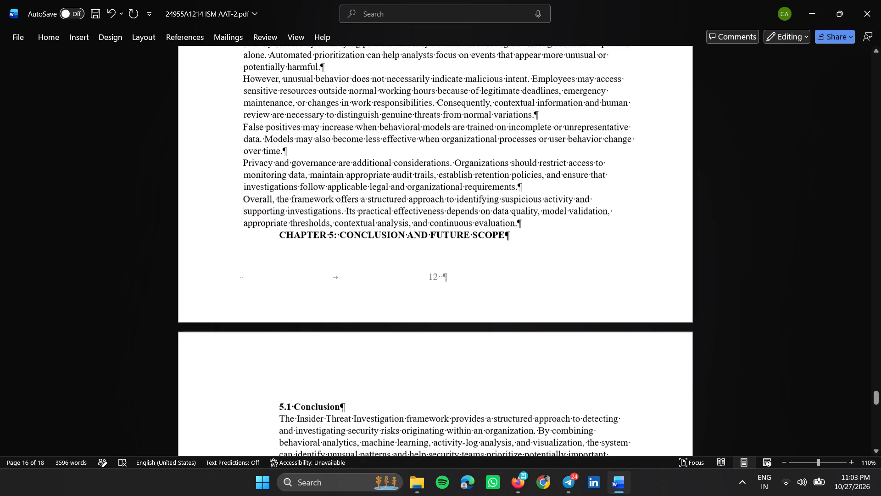
left_click(275, 231)
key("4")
key("BackSpace")
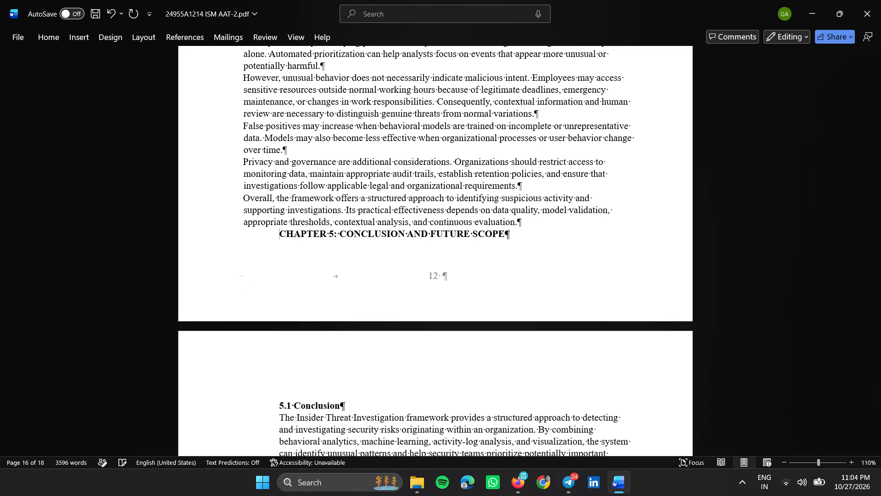
key("Return")
scroll(275, 231, "down", 2)
Move the "CHAPTER 5: CONCLUSION AND FUTURE SCOPE" heading toward the middle of the page with 18 leading spaces.
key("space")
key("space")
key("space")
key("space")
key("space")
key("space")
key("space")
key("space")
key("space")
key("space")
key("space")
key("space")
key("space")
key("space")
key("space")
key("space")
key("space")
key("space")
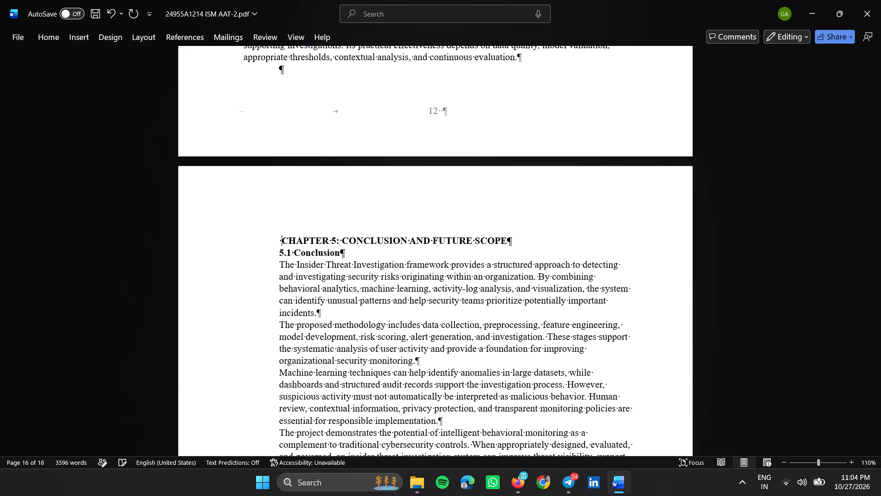
Remove the left indent from the "5.1 Conclusion" heading and the four paragraphs under it.
left_click(279, 259)
left_click(279, 256)
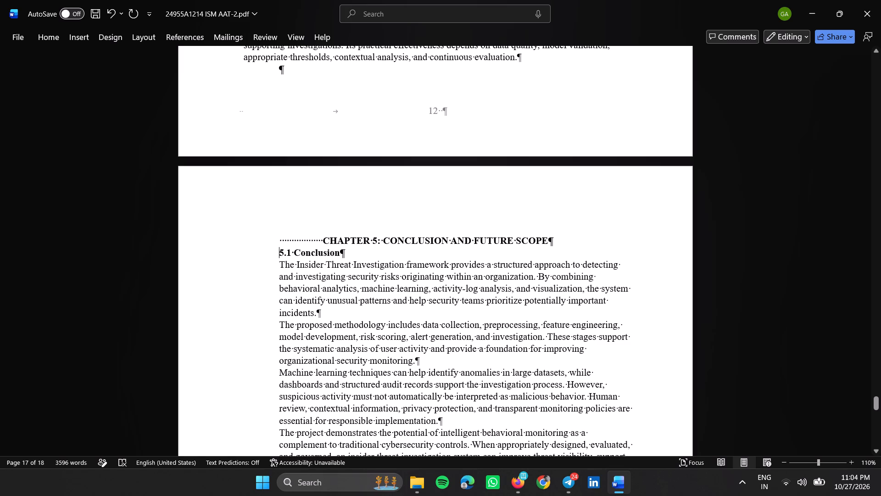
key("BackSpace")
left_click_drag(279, 256, 277, 266)
left_click(277, 266)
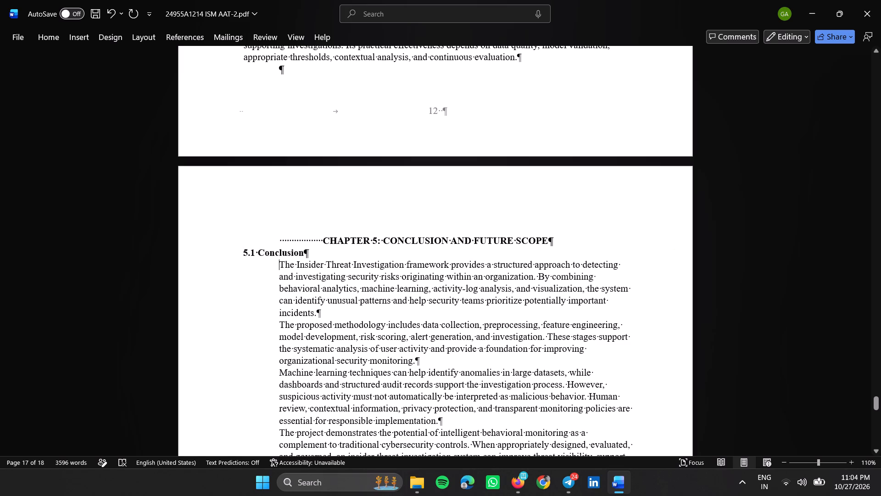
key("BackSpace")
left_click(275, 308)
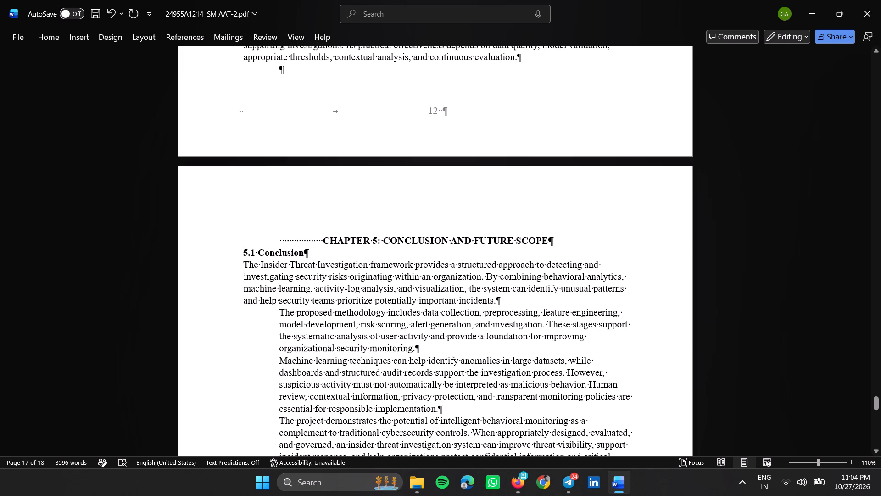
key("BackSpace")
left_click(277, 350)
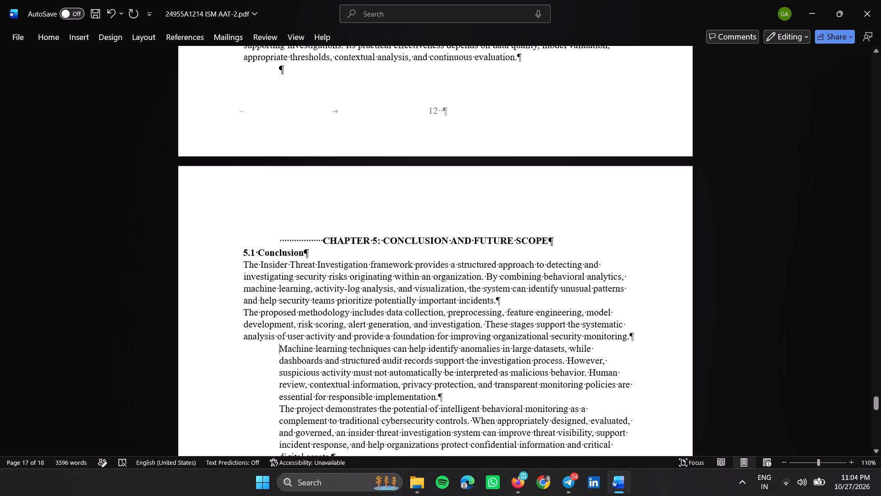
key("BackSpace")
left_click(280, 394)
key("BackSpace")
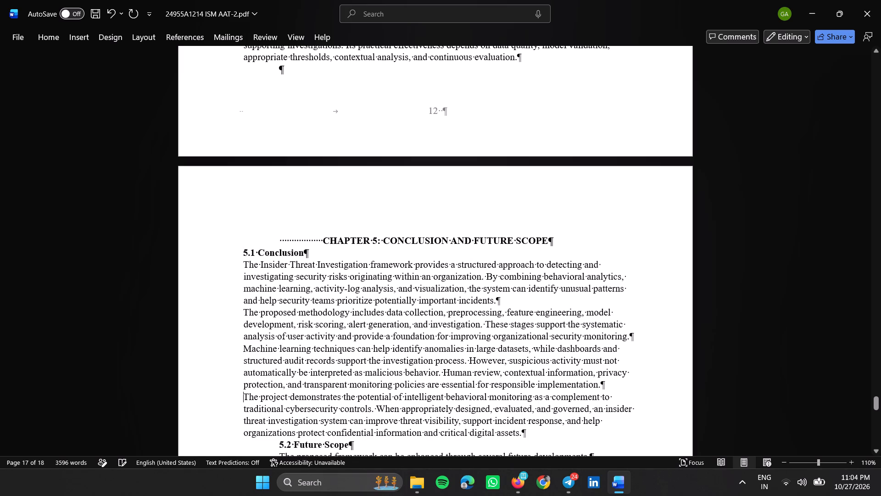
Remove the left indent from the "5.2 Future Scope" heading, its introductory sentence and the closing paragraph after the bulleted list.
scroll(280, 394, "down", 1)
left_click(277, 311)
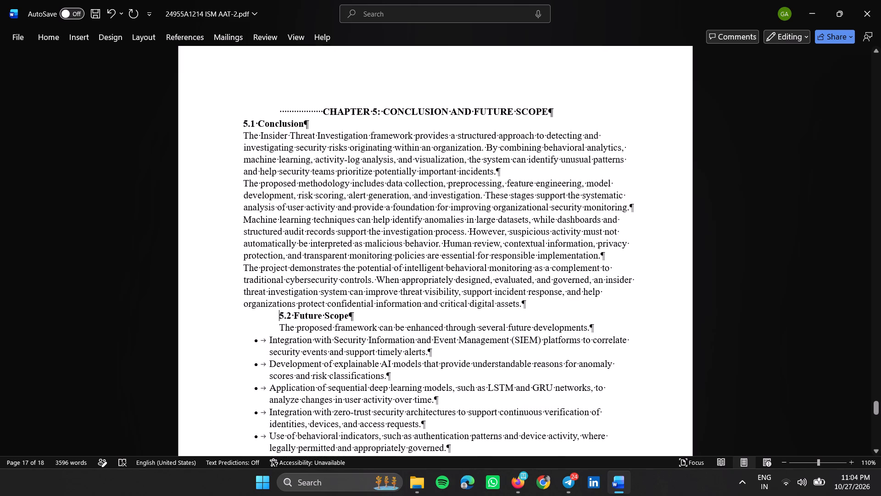
key("BackSpace")
left_click(282, 325)
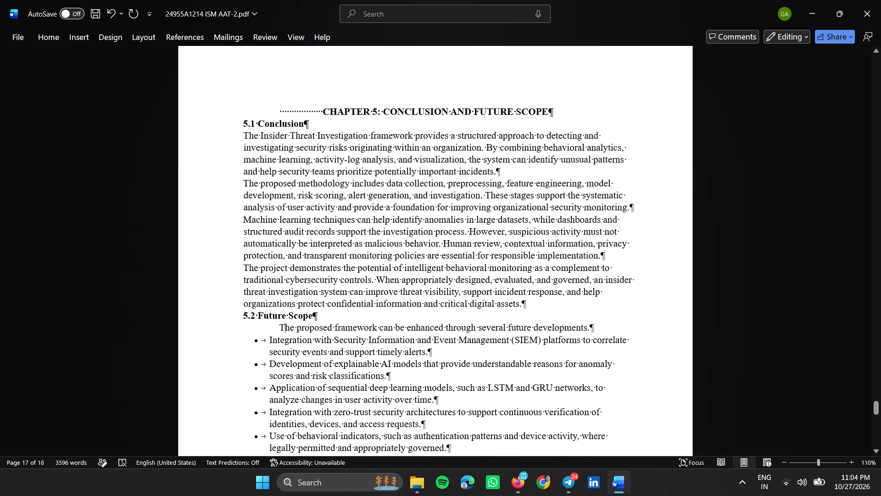
key("Left")
key("BackSpace")
scroll(282, 325, "down", 3)
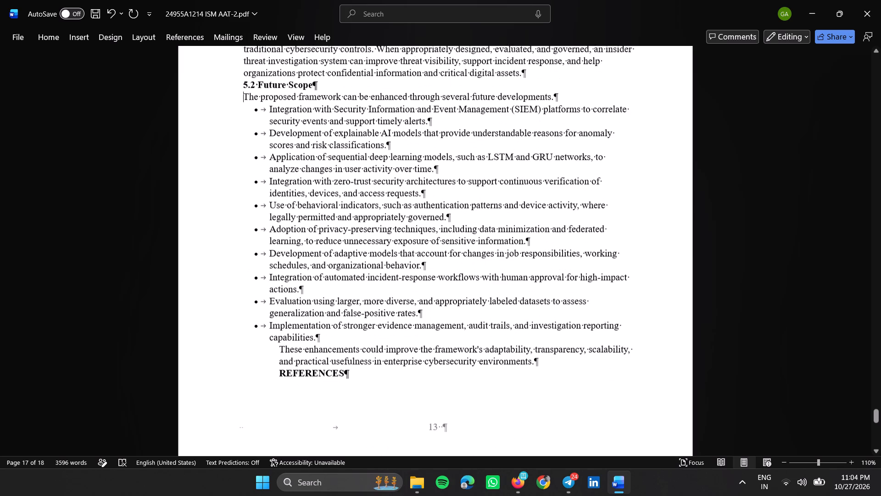
left_click(279, 341)
key("BackSpace")
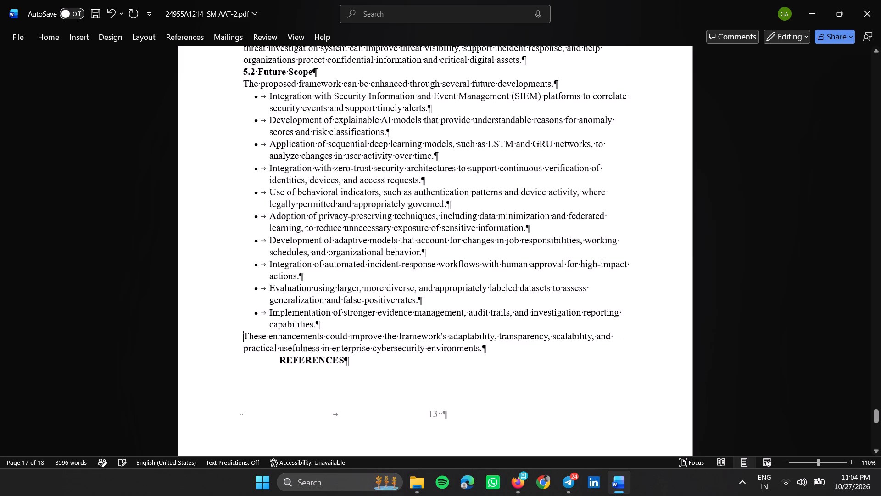
Remove the left indent from the "REFERENCES" heading and push it onto the next page with two blank lines before it.
left_click(279, 357)
key("BackSpace")
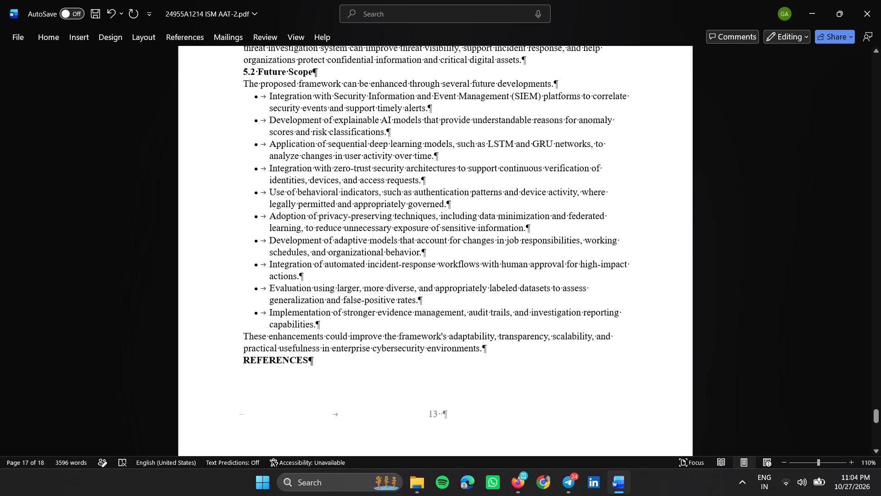
key("Return")
key("Return")
scroll(279, 357, "down", 2)
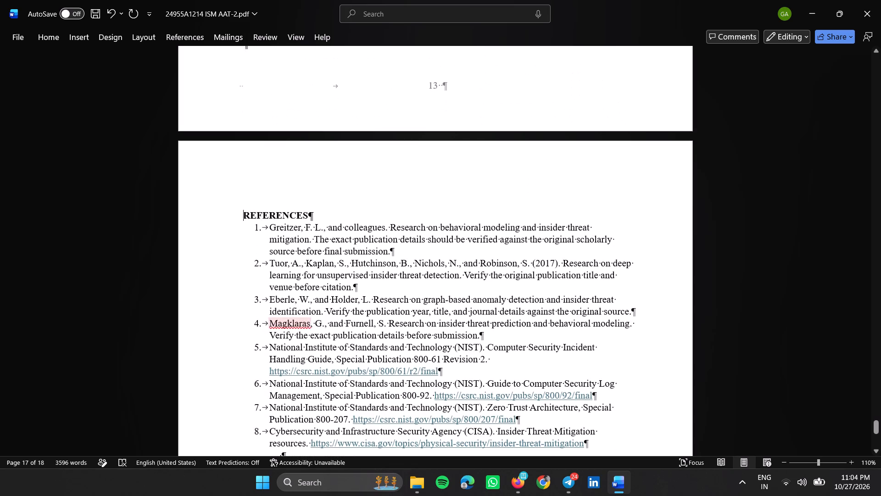
Examine the report's layout in print preview, going backward from the References page to the first page.
scroll(299, 327, "down", 5)
key("ctrl+p")
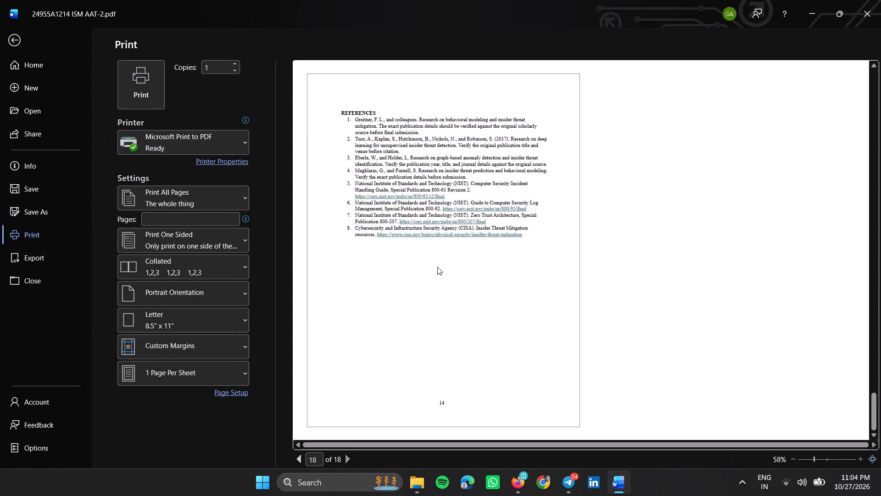
left_click(437, 267)
key("Up")
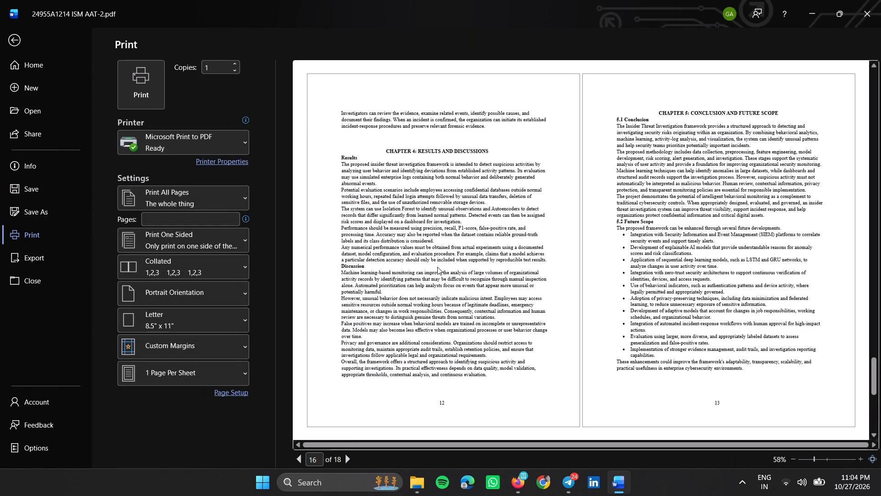
key("Up")
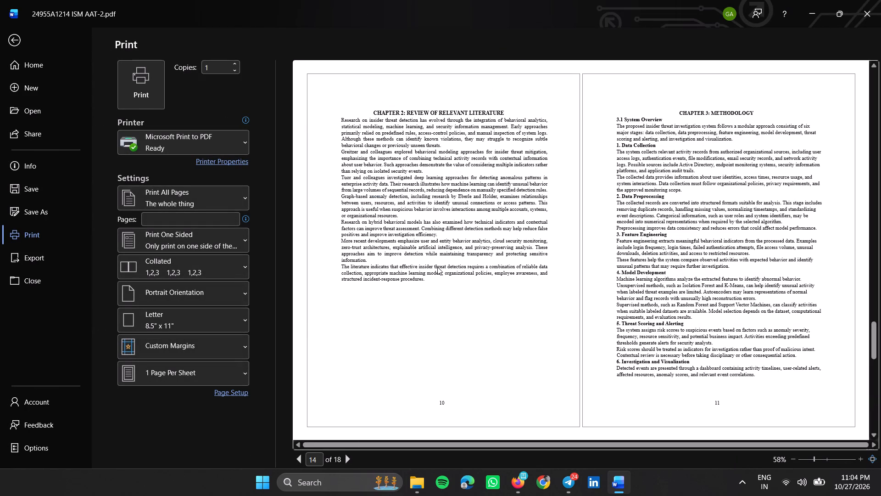
key("Up")
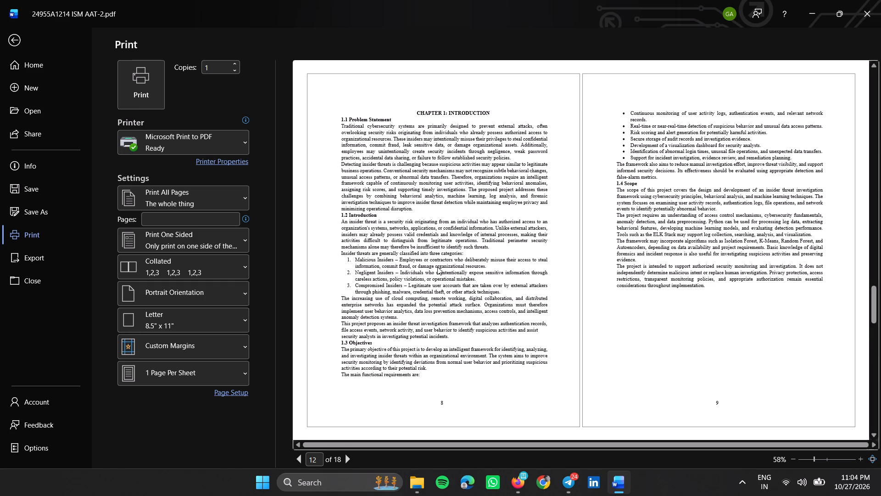
key("Down")
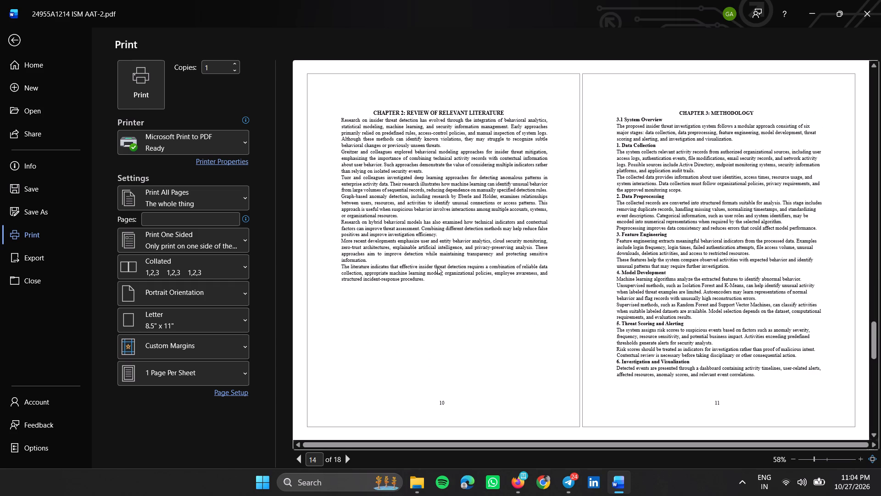
key("Up")
key("Up")
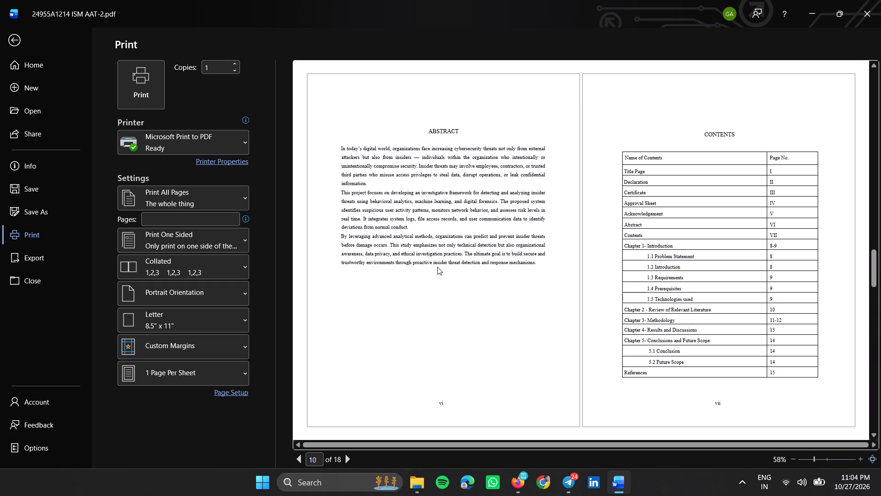
key("Up")
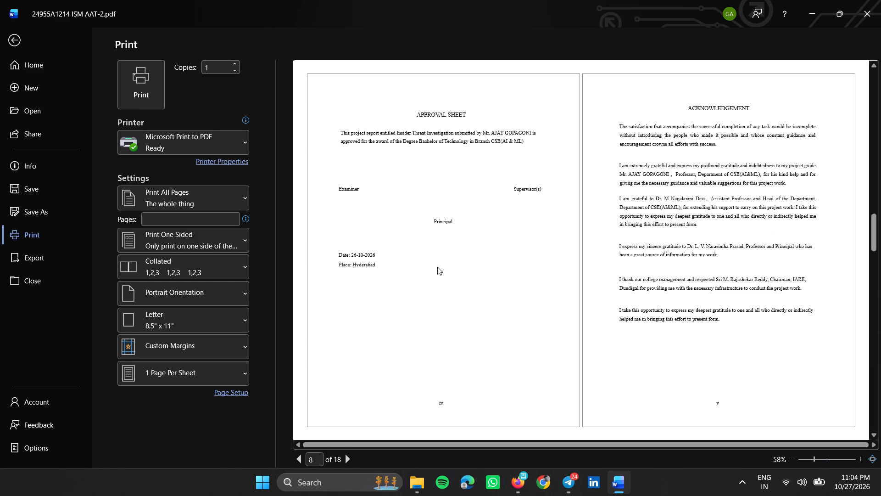
key("Up")
key("Up")
key("Up")
key("Up")
key("Up")
key("Up")
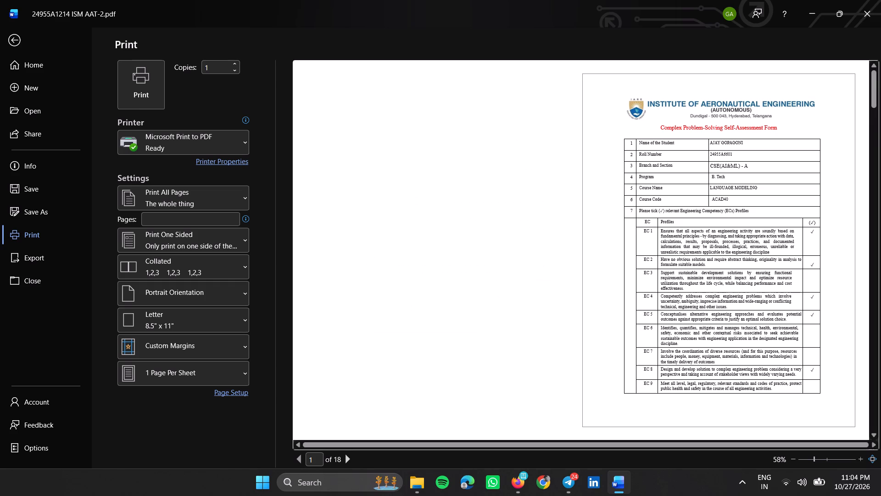
Check the previewed pages from the self-assessment form through to the References, and return to the document.
key("Down")
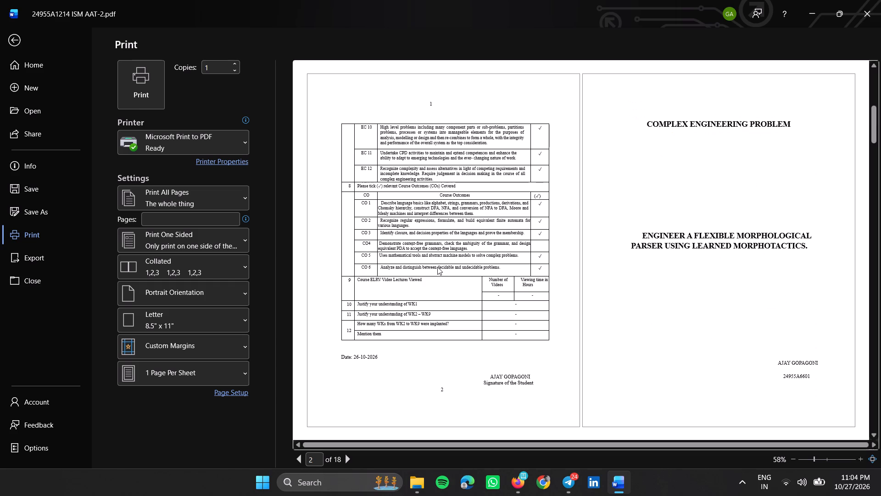
key("Down")
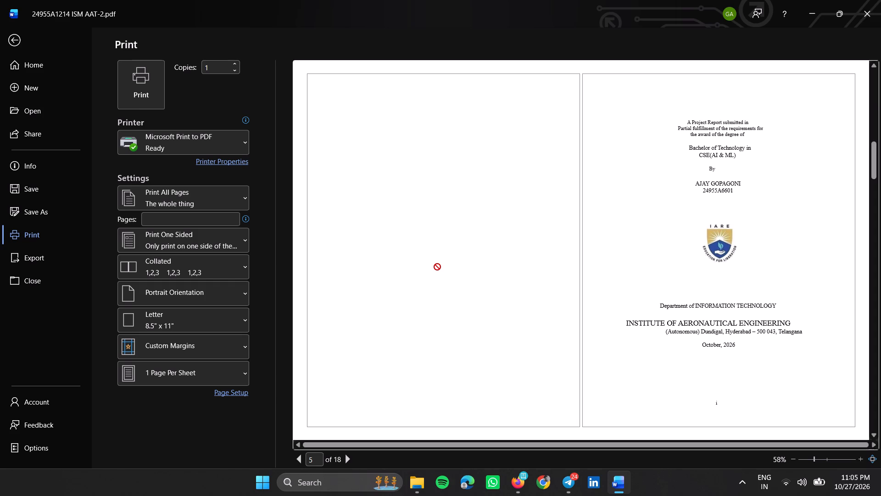
key("Down")
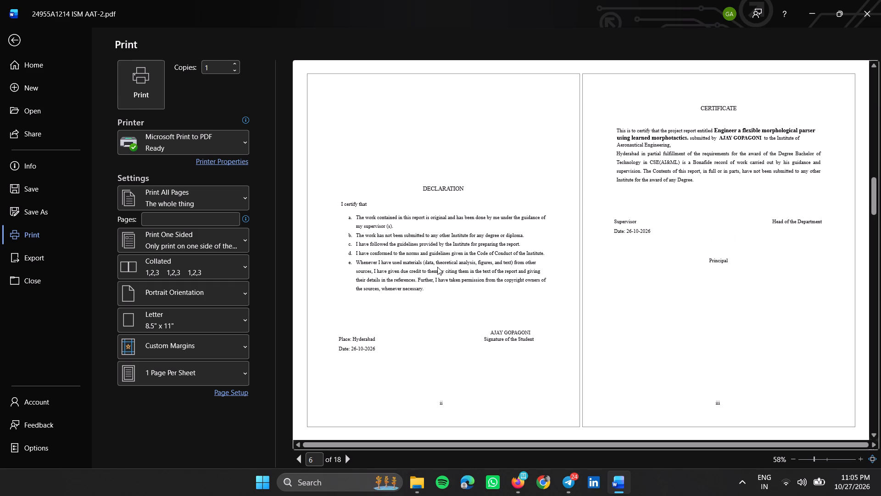
key("Down")
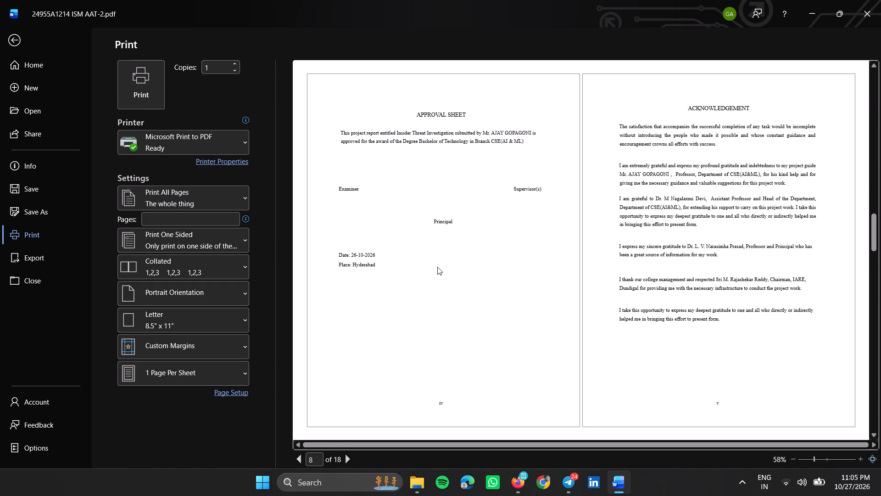
key("Down")
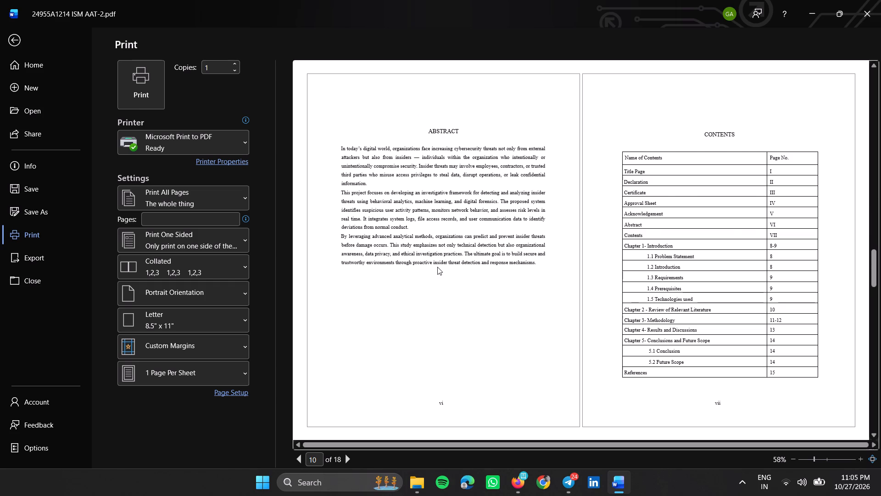
key("Down")
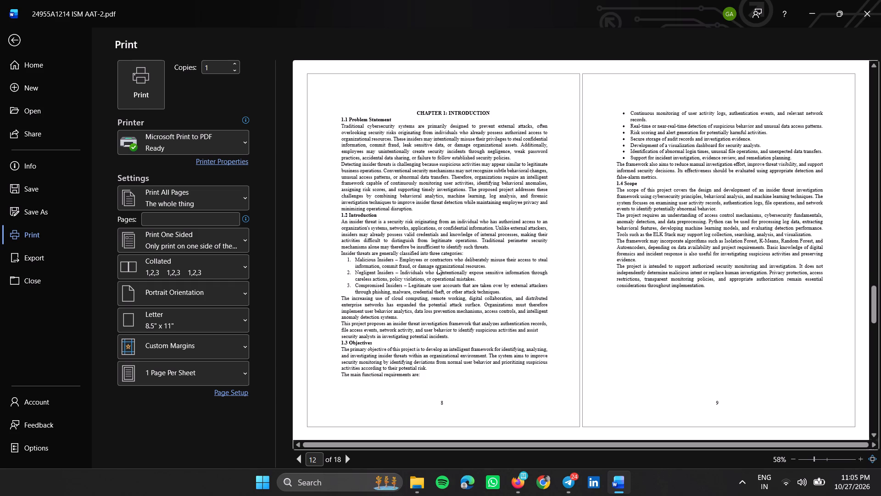
key("Down")
key("Down")
key("Down")
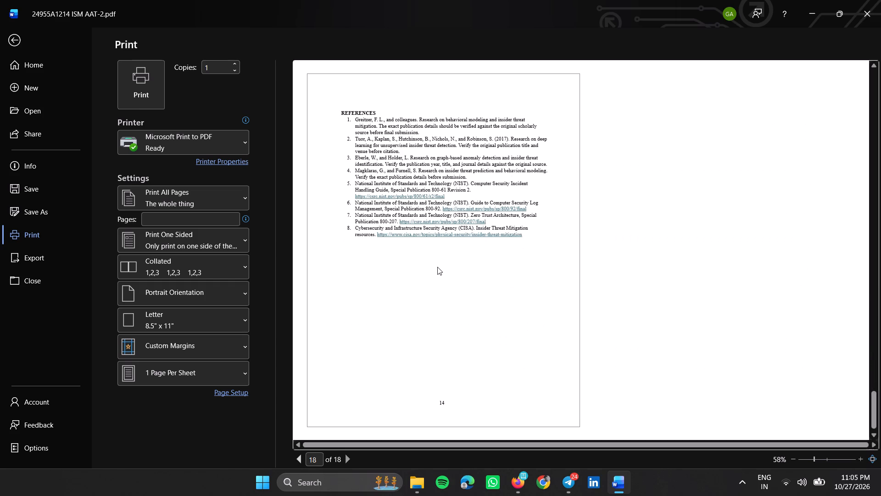
key("Escape")
Delete all the blank lines above the "DECLARATION" heading so it starts at the top of its page.
scroll(437, 267, "up", 7)
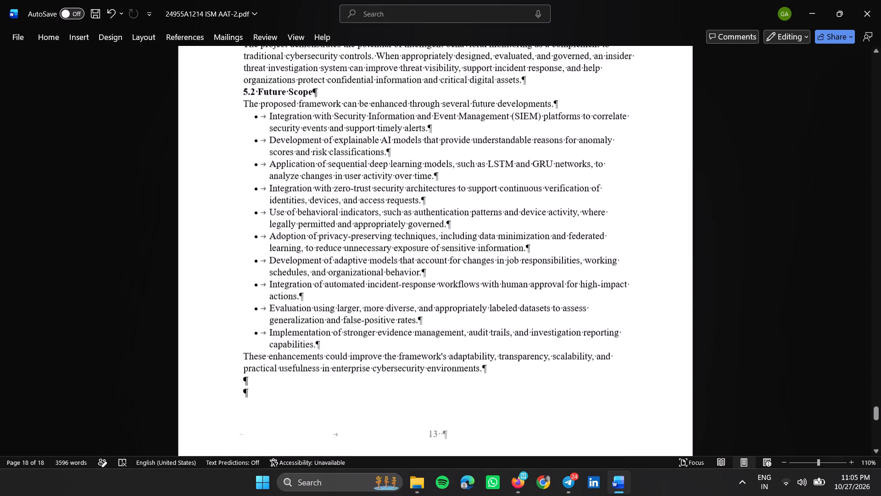
scroll(437, 267, "up", 14)
scroll(437, 267, "down", 2)
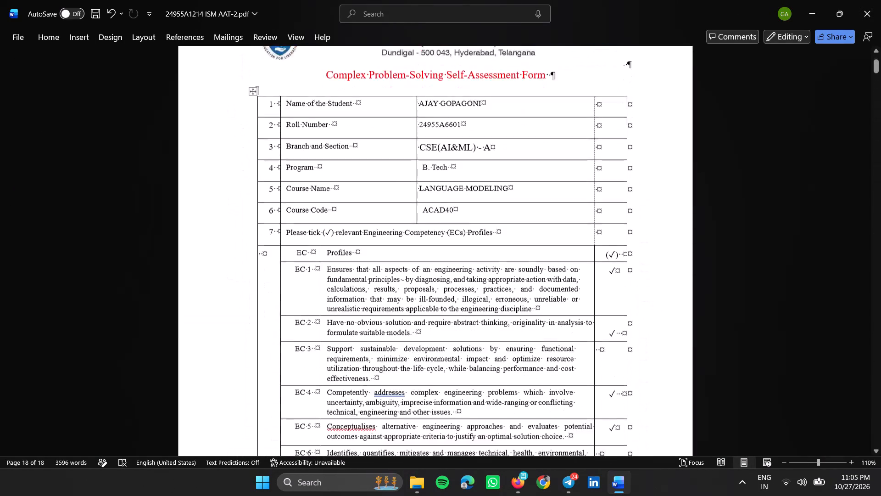
scroll(437, 267, "down", 5)
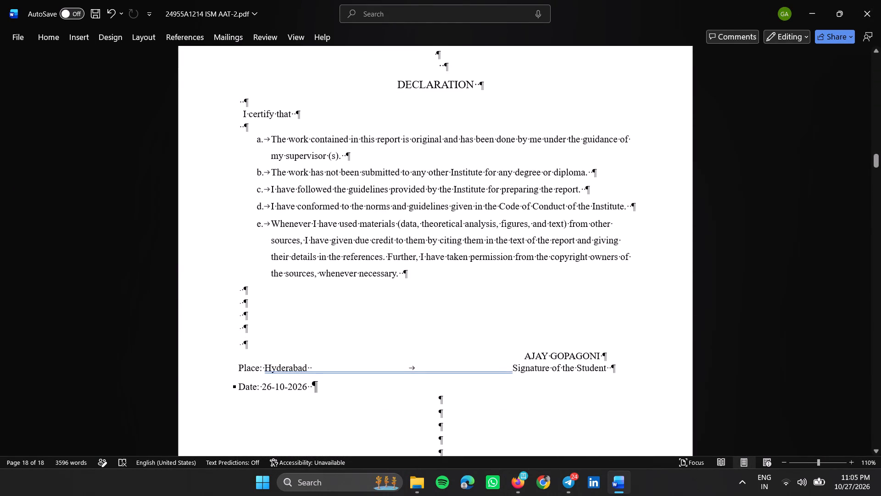
scroll(437, 267, "up", 2)
left_click(434, 264)
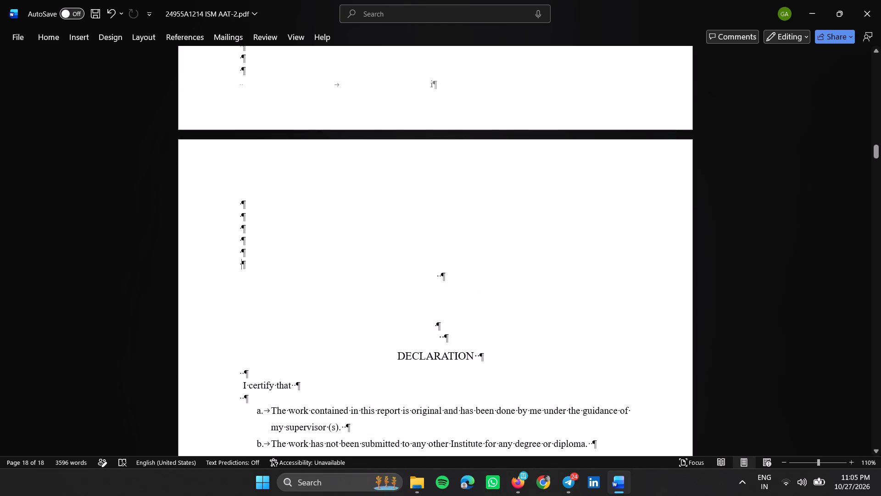
key("Down")
key("Down")
key("BackSpace")
key("BackSpace")
key("BackSpace")
key("BackSpace")
key("BackSpace")
key("BackSpace")
key("BackSpace")
key("BackSpace")
key("BackSpace")
key("BackSpace")
key("BackSpace")
key("BackSpace")
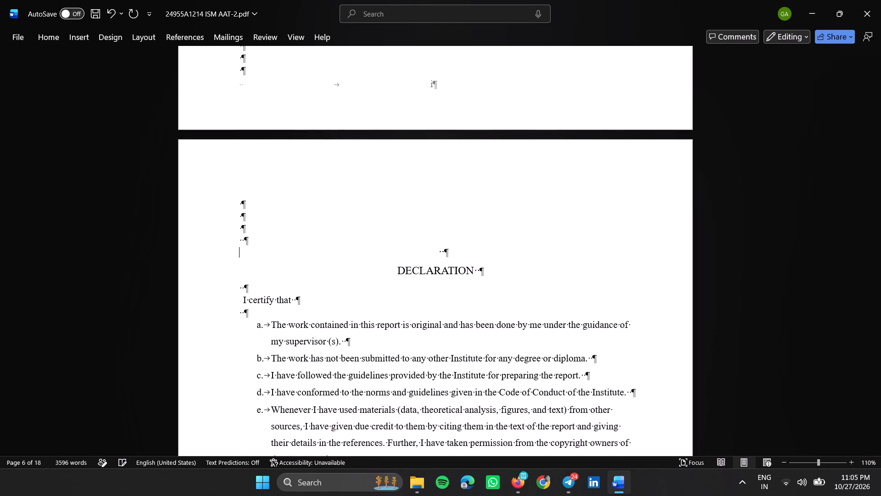
key("BackSpace")
key("BackSpace")
key("BackSpace")
key("BackSpace")
key("BackSpace")
key("BackSpace")
key("BackSpace")
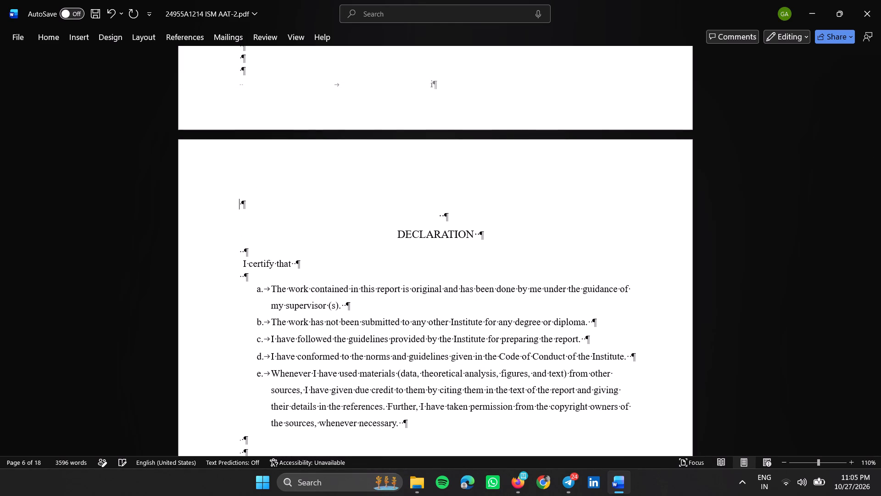
key("BackSpace")
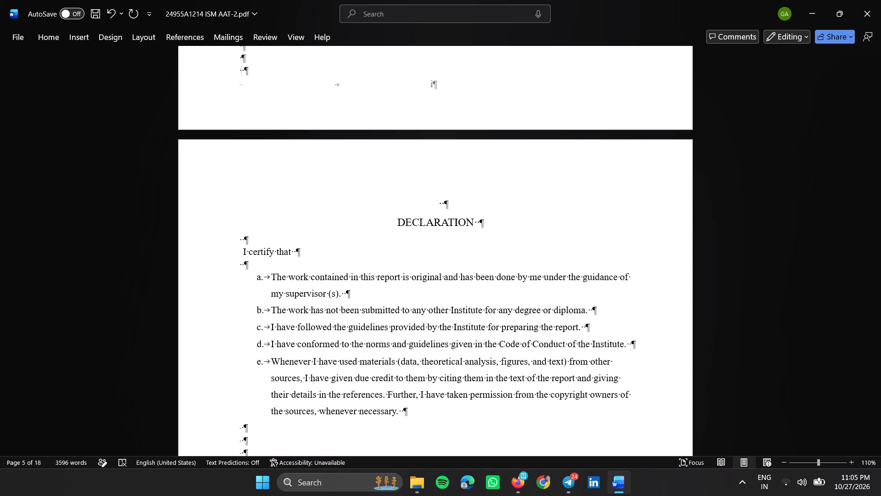
left_click(457, 200)
key("BackSpace")
key("BackSpace")
key("BackSpace")
key("BackSpace")
key("BackSpace")
key("BackSpace")
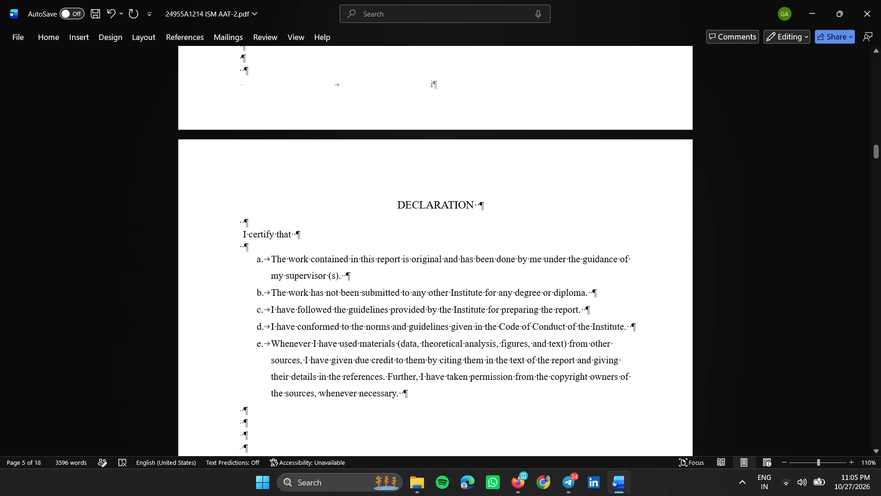
Insert blank lines between the Declaration's date line and the "CERTIFICATE" heading to push the certificate onto its own page.
scroll(529, 349, "down", 1)
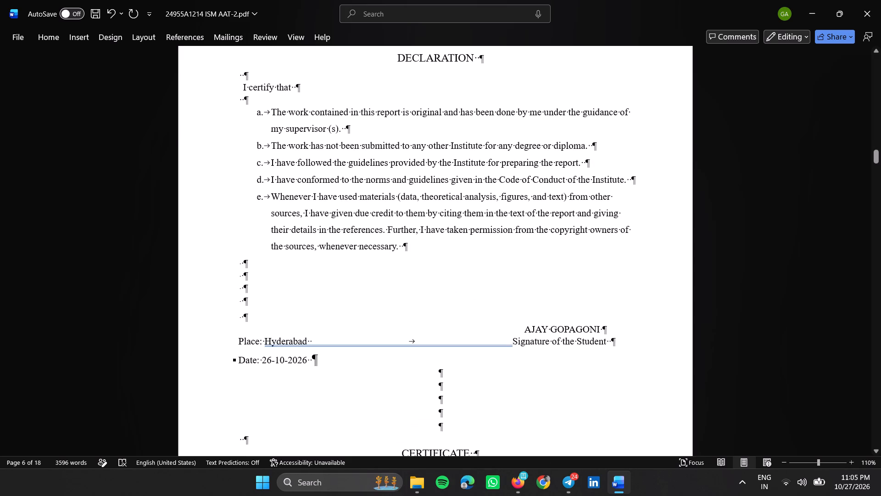
scroll(572, 313, "down", 2)
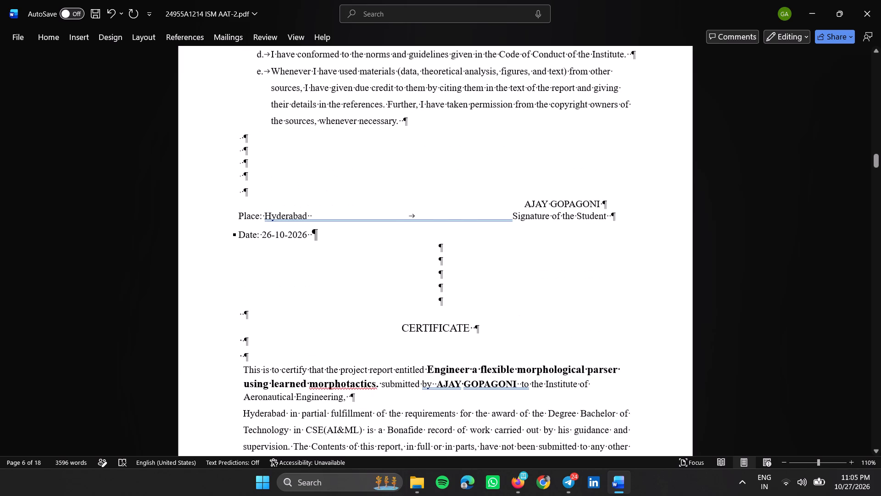
scroll(572, 313, "down", 1)
left_click(511, 258)
key("Return")
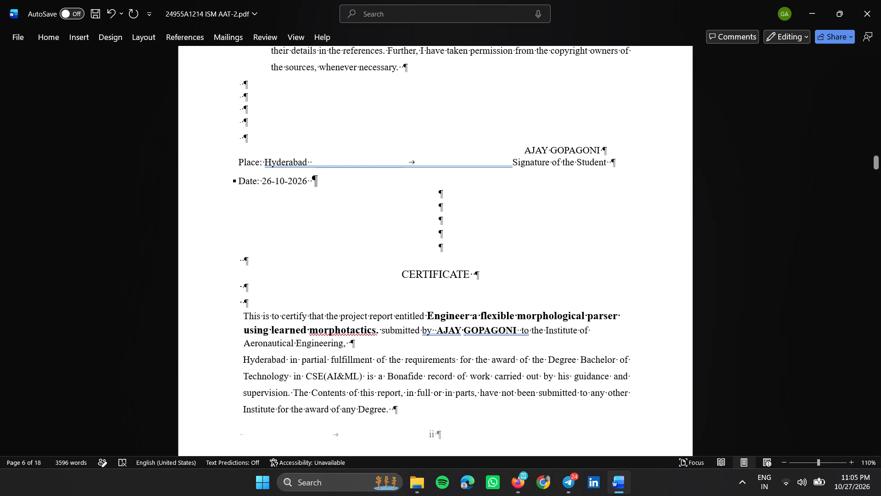
key("Return")
key("Return")
key("Return")
key("Return")
key("Right")
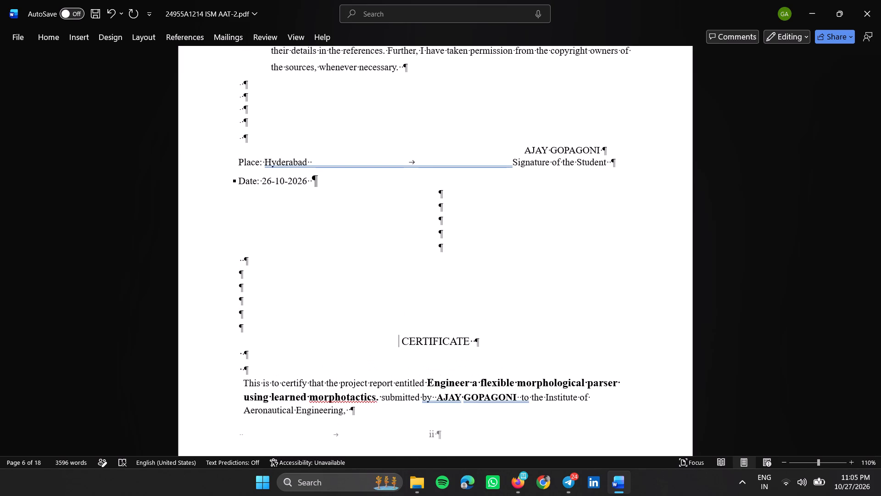
key("Return")
key("Return")
key("Return")
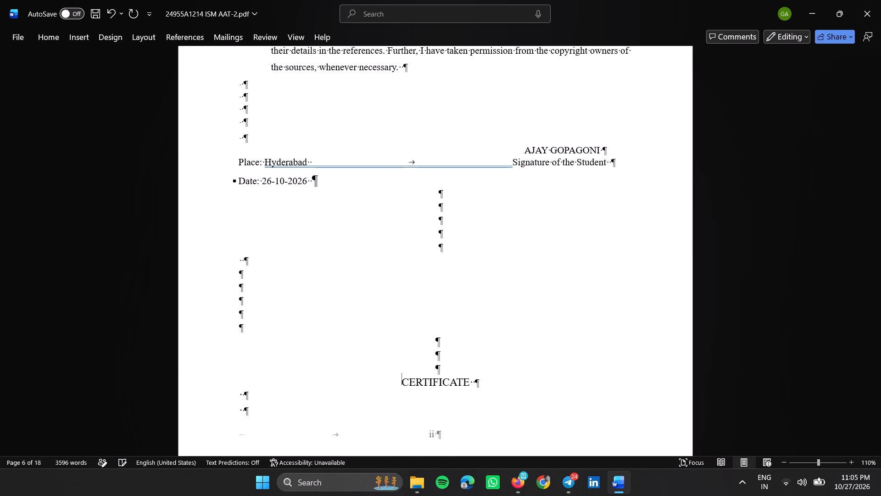
key("Return")
key("Return")
key("Return")
scroll(511, 258, "down", 2)
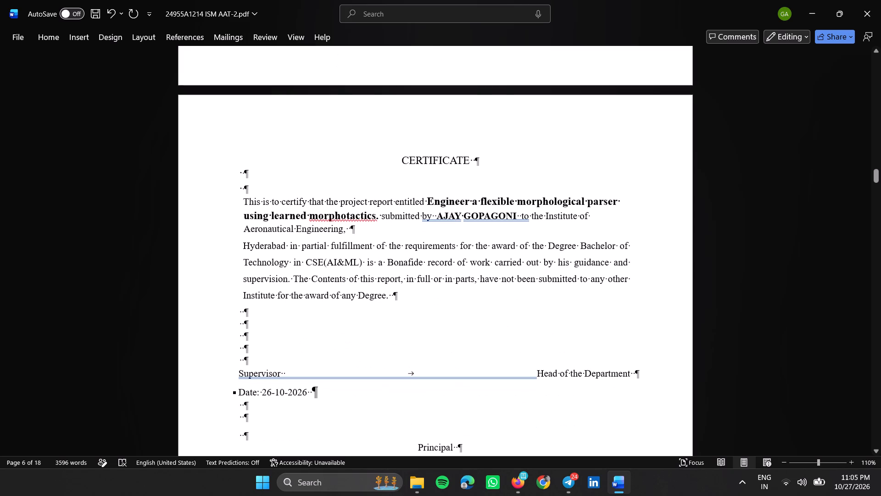
scroll(502, 278, "down", 2)
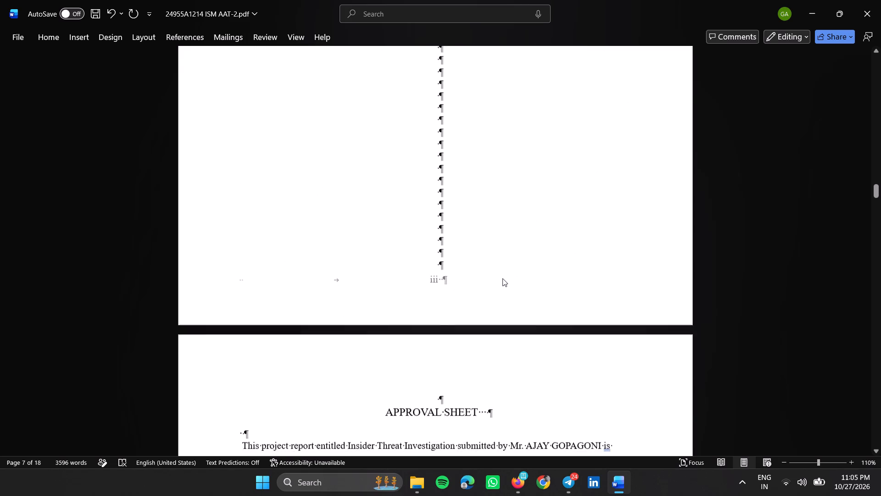
scroll(502, 278, "down", 3)
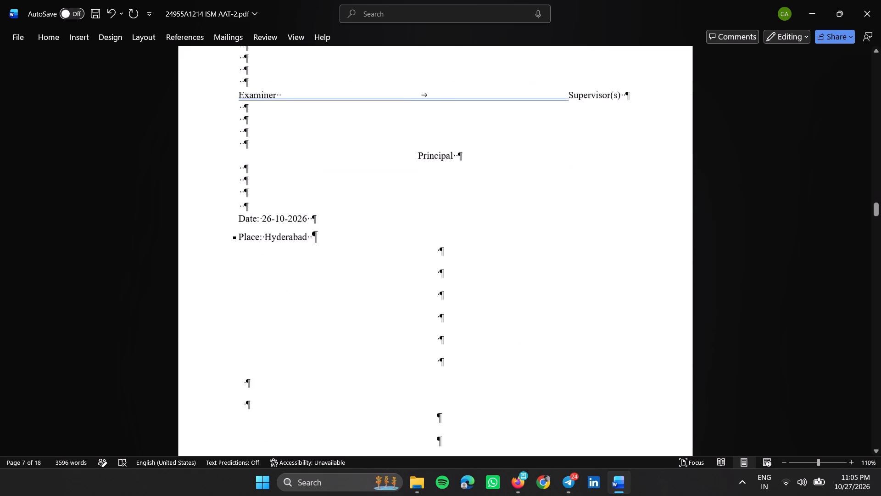
scroll(502, 278, "down", 5)
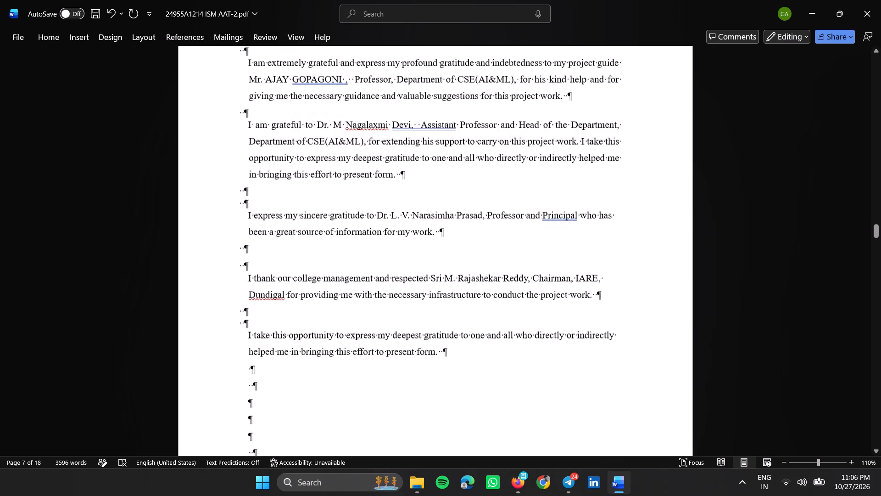
scroll(502, 278, "down", 3)
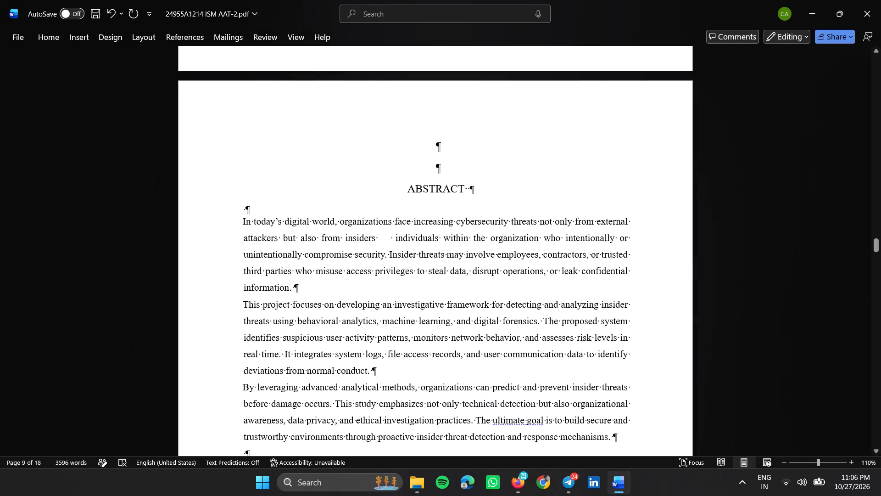
left_click_drag(621, 435, 243, 222)
key("ctrl+v")
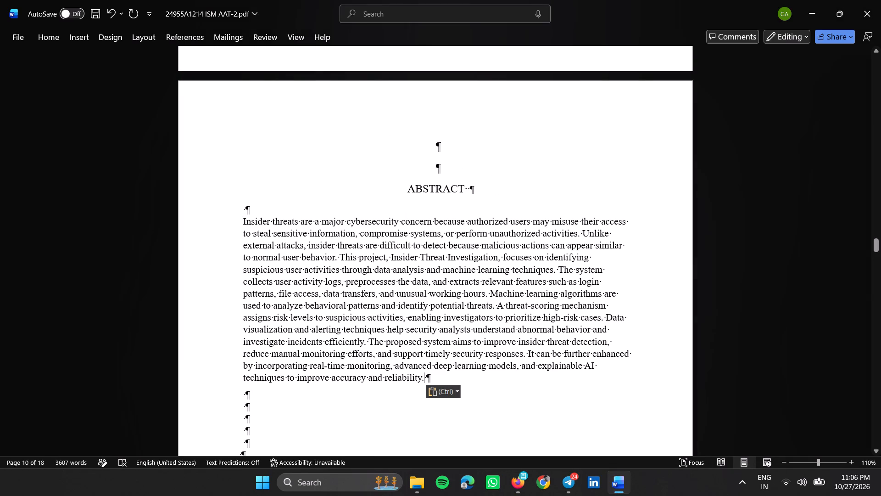
Justify the new abstract paragraph and increase its line spacing.
left_click_drag(480, 380, 235, 224)
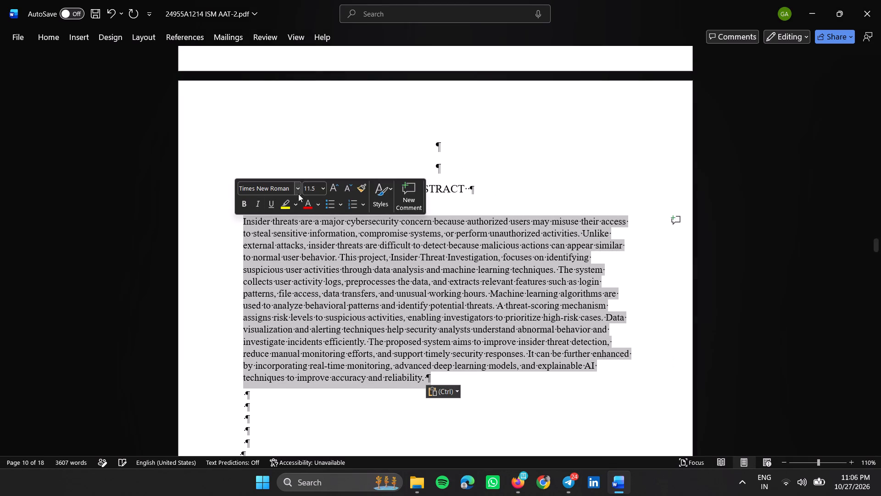
left_click(54, 37)
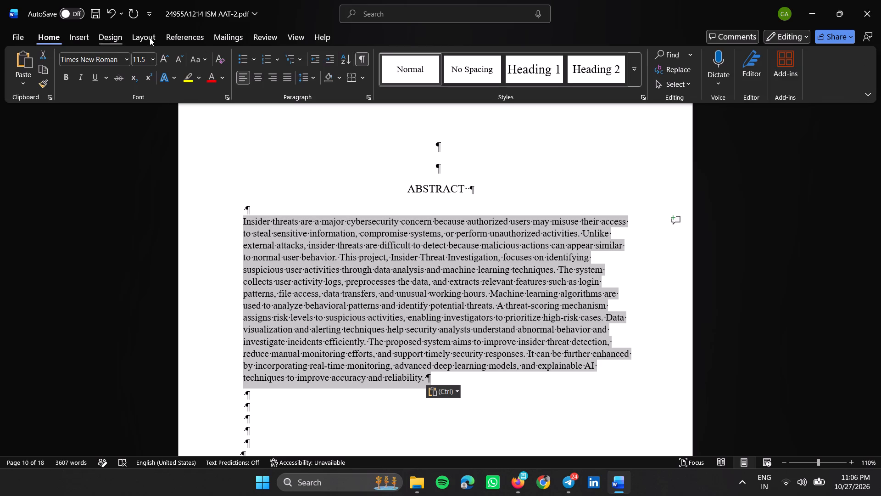
left_click(287, 76)
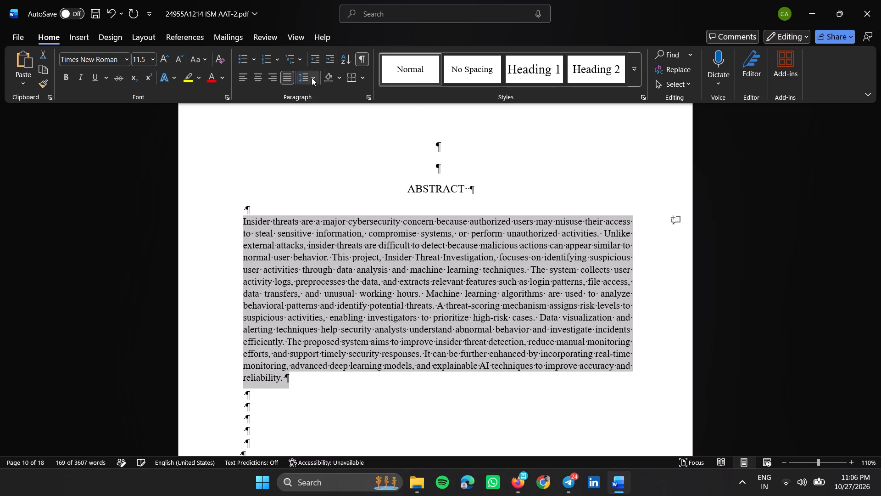
left_click(312, 78)
left_click(325, 119)
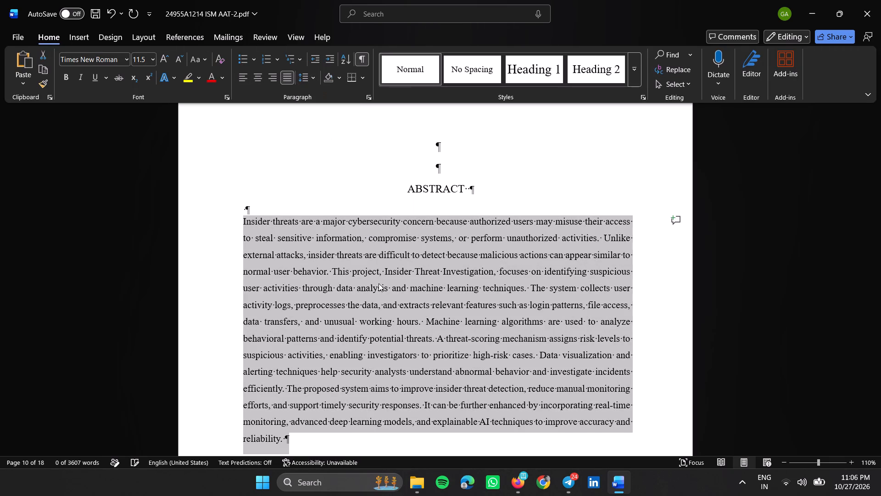
left_click(379, 283)
Justify all text from the "CHAPTER 1: INTRODUCTION" heading through the end of the references and set its line spacing to 1.5.
scroll(379, 283, "down", 6)
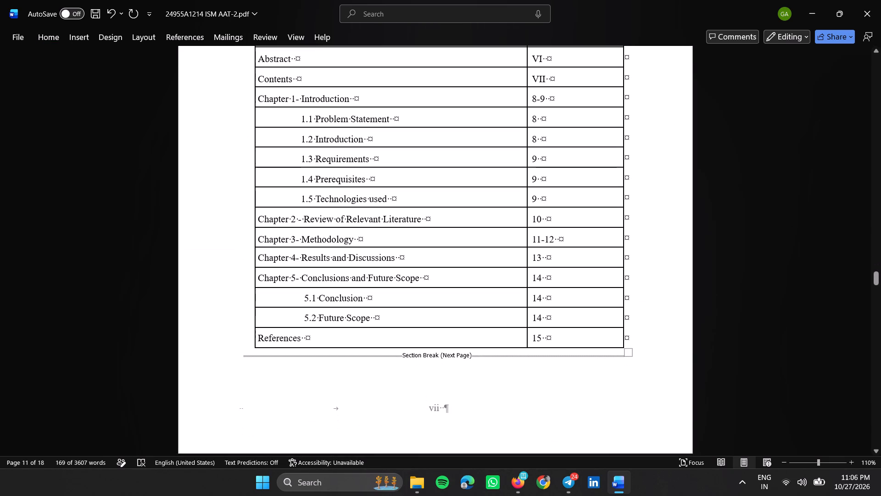
scroll(379, 283, "down", 3)
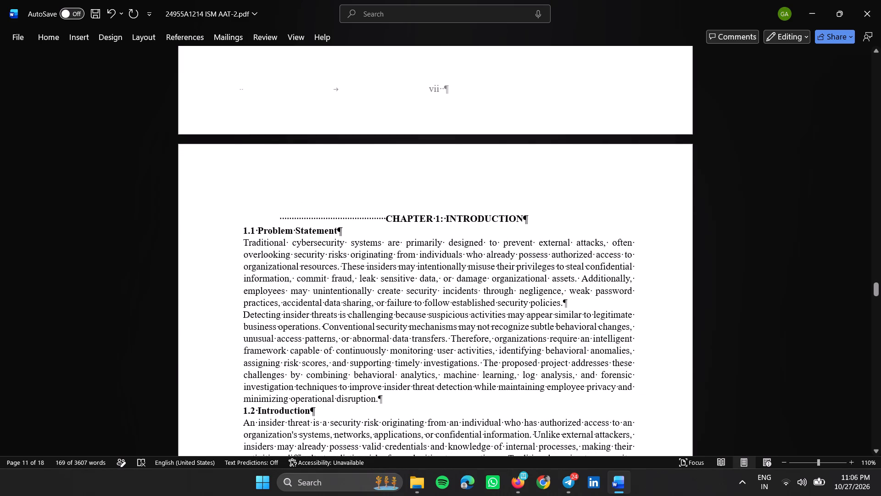
left_click_drag(302, 203, 434, 495)
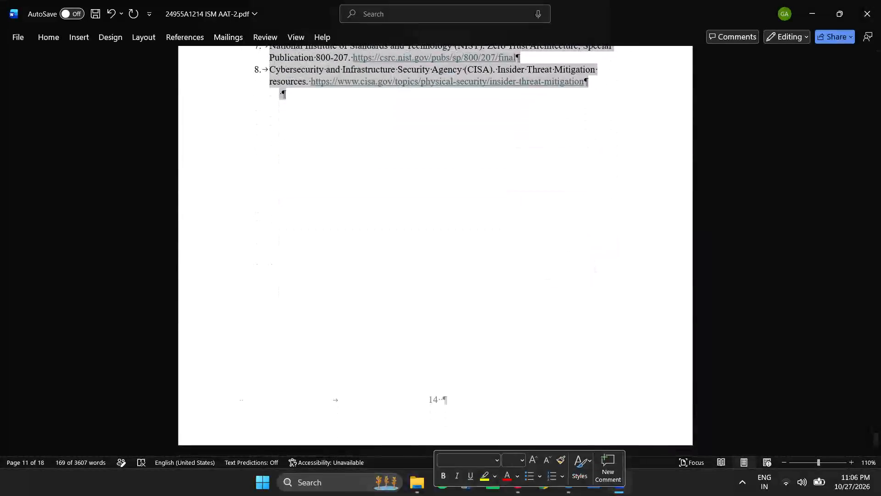
left_click(41, 43)
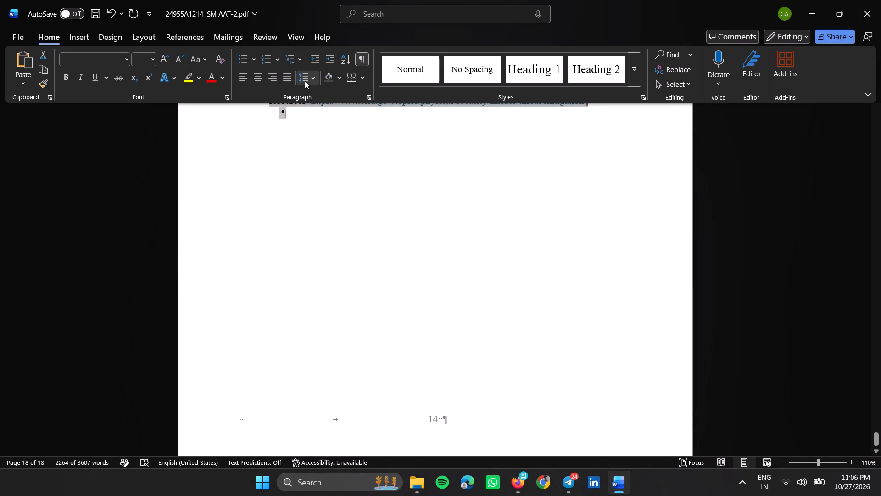
left_click(285, 79)
left_click(305, 80)
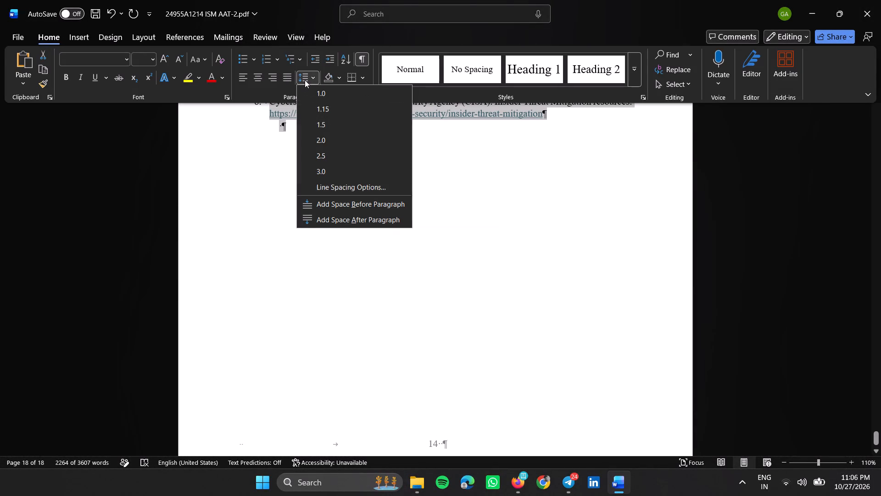
left_click(328, 118)
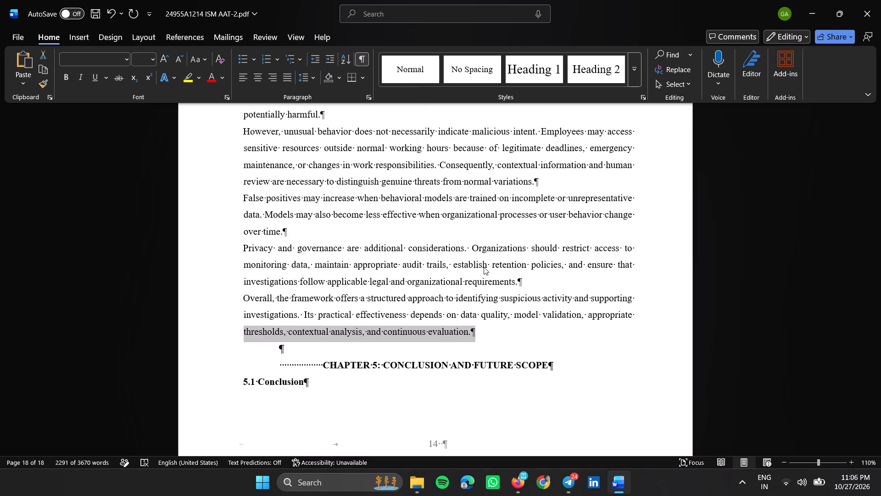
left_click(484, 267)
Examine the report's page layout in the print preview, from the opening pages through the start of Chapter 2.
scroll(484, 267, "up", 7)
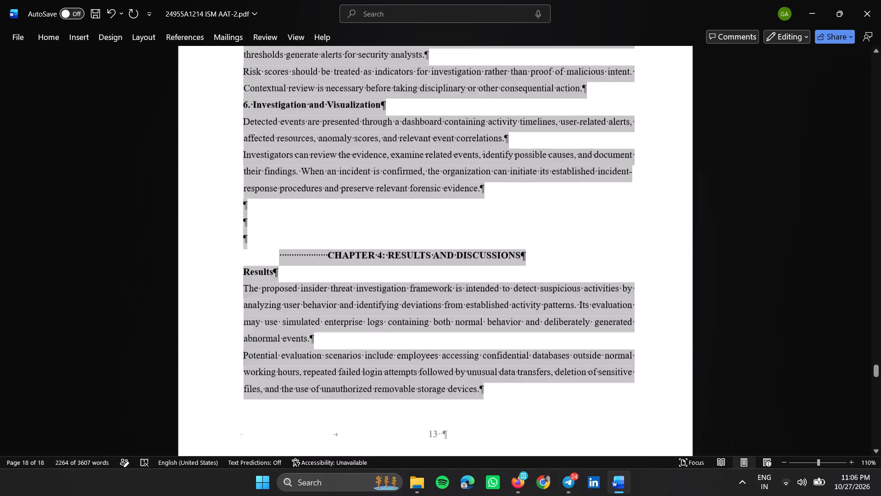
scroll(484, 267, "up", 15)
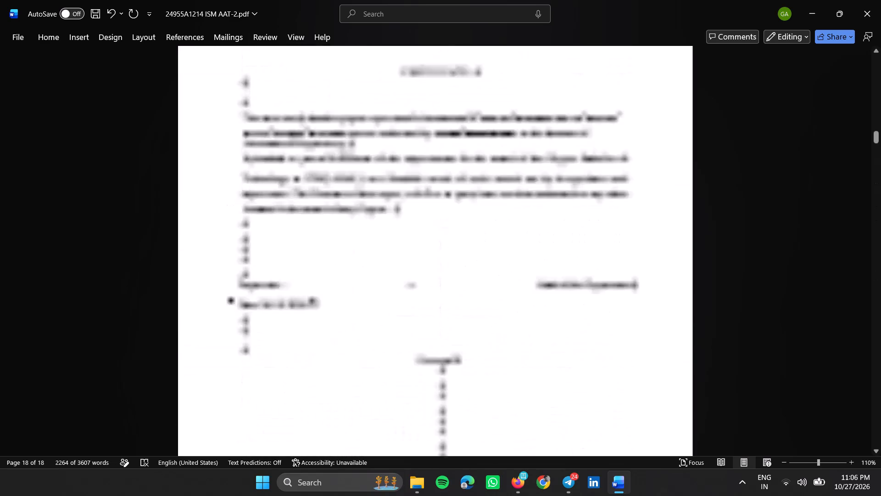
key("ctrl+p")
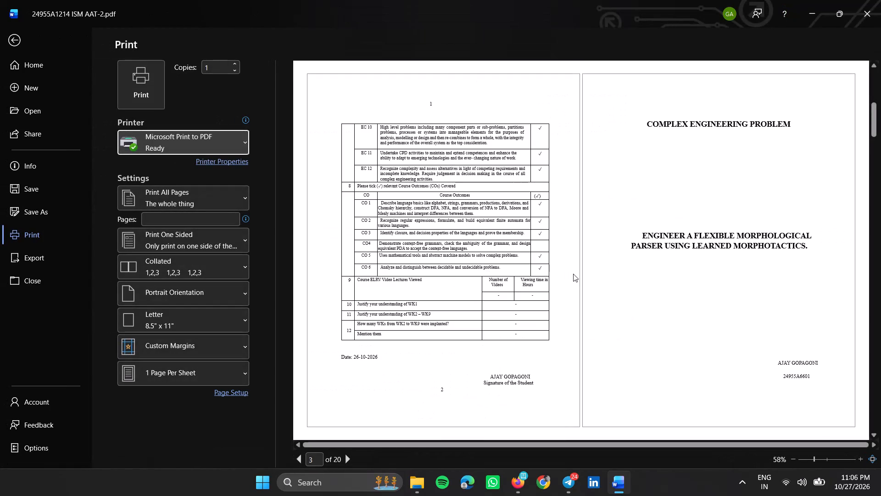
left_click(573, 274)
key("Up")
key("Up")
key("Down")
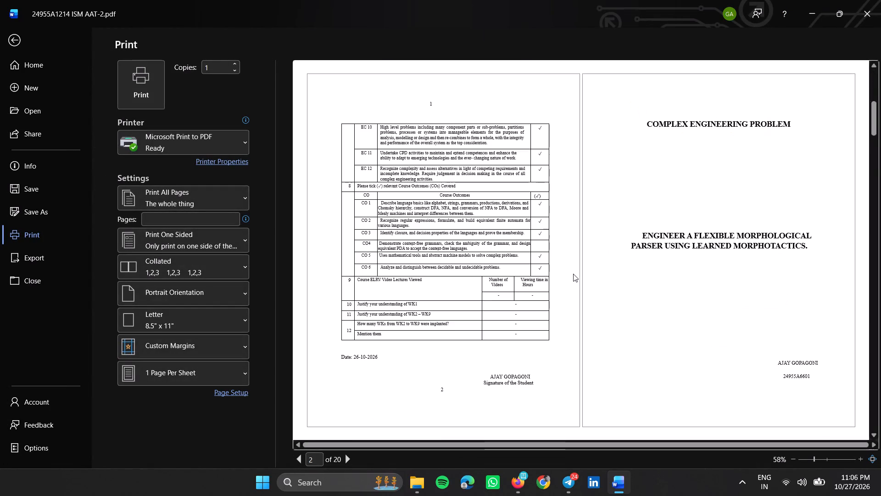
key("Down")
key("Down")
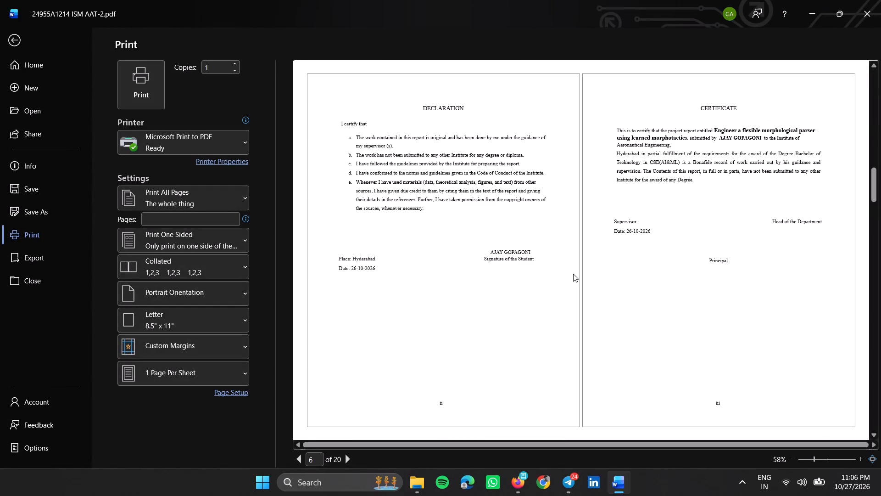
key("Down")
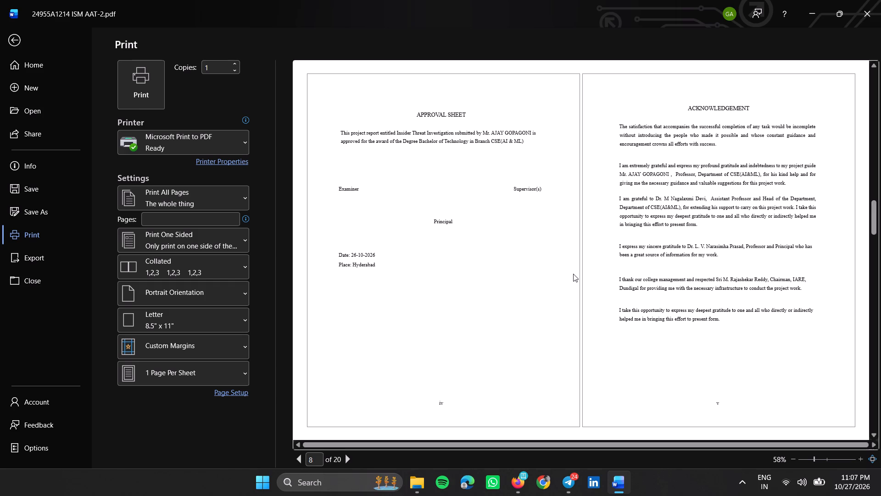
left_click(573, 274)
key("Down")
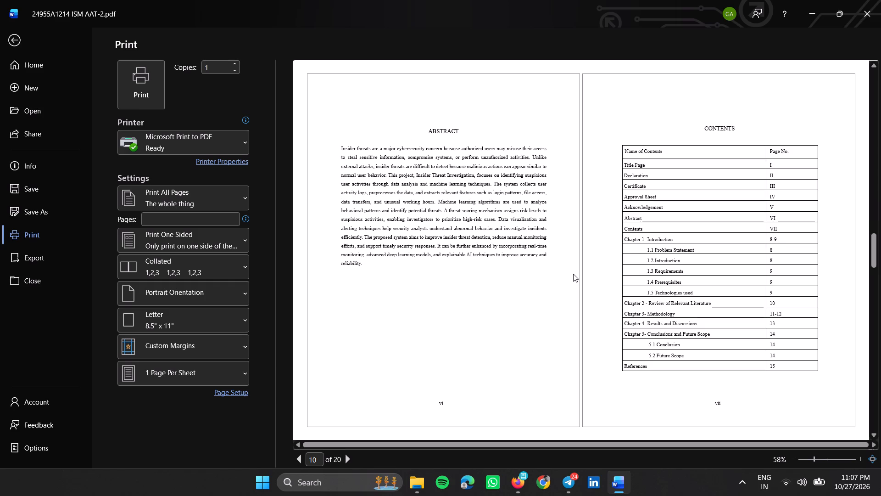
key("Down")
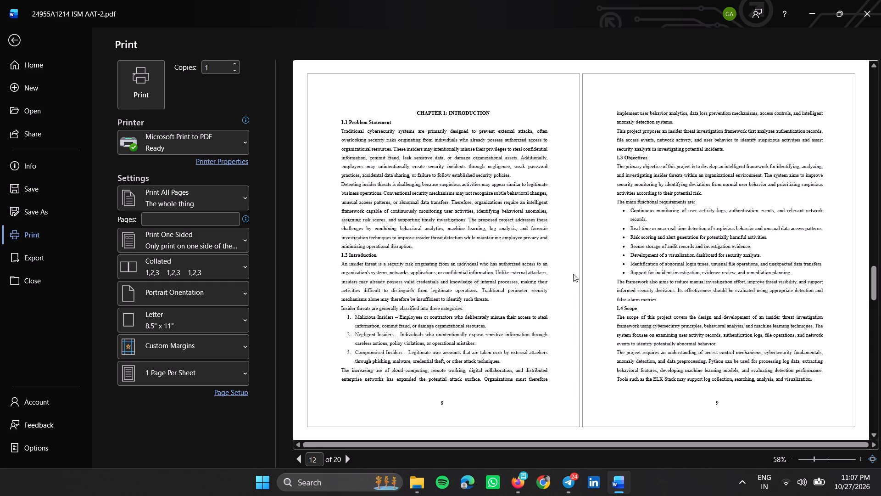
key("Down")
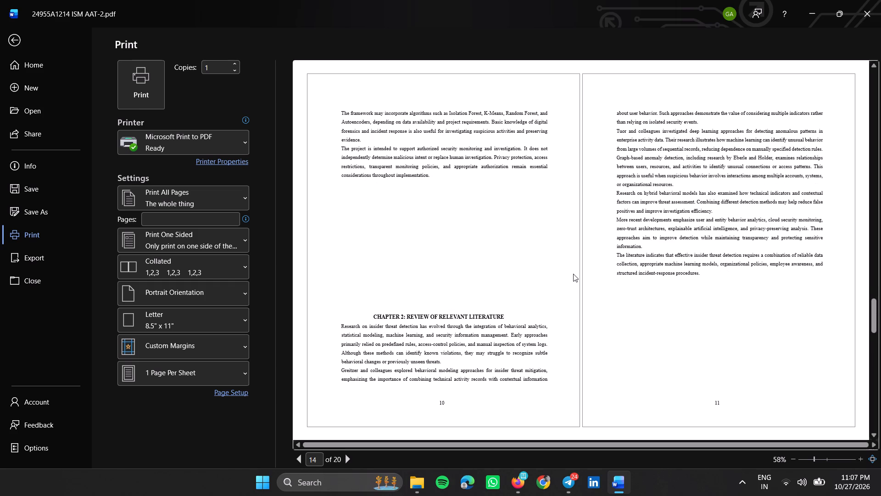
key("Down")
key("Up")
key("Escape")
Insert blank lines above the "CHAPTER 2: REVIEW OF RELEVANT LITERATURE" heading to push it onto a new page.
scroll(573, 274, "down", 6)
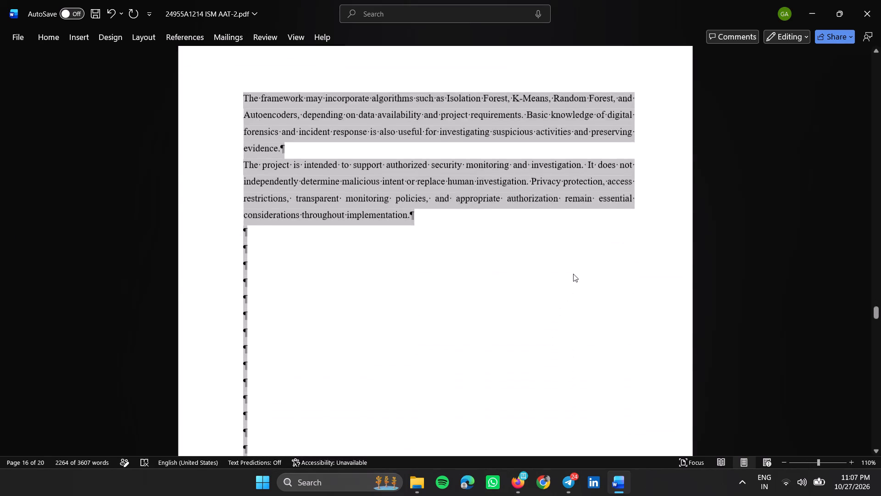
left_click(507, 228)
left_click(424, 266)
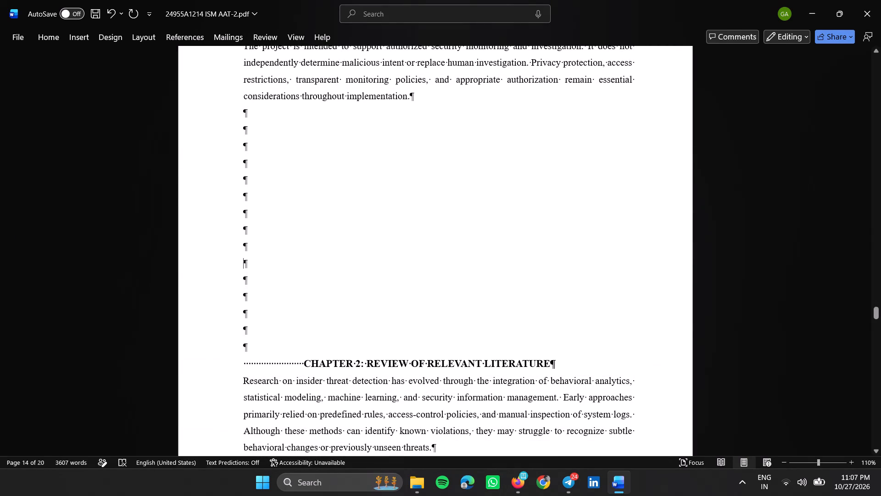
key("Return")
key("Return")
key("Return")
key("Return")
key("Return")
scroll(424, 266, "down", 3)
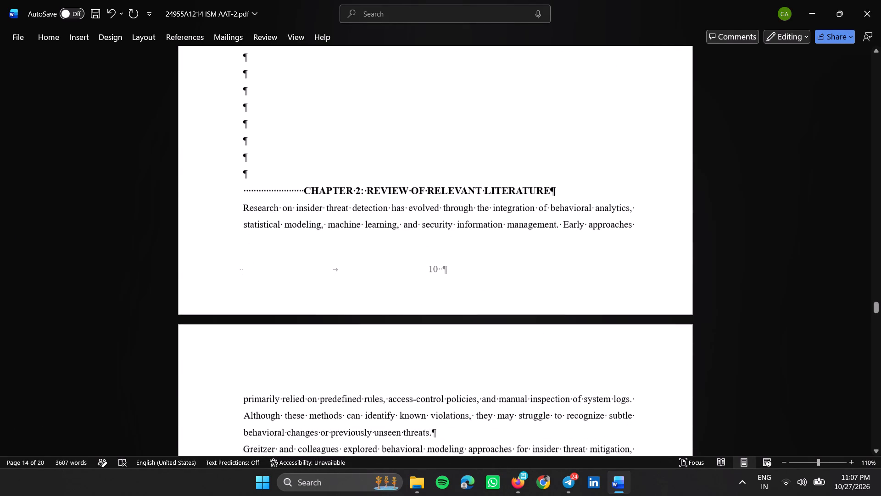
key("Return")
key("Return")
key("Return")
Delete the surplus blank lines above "CHAPTER 3: METHODOLOGY" so that the heading starts at the top of its page.
scroll(424, 266, "down", 4)
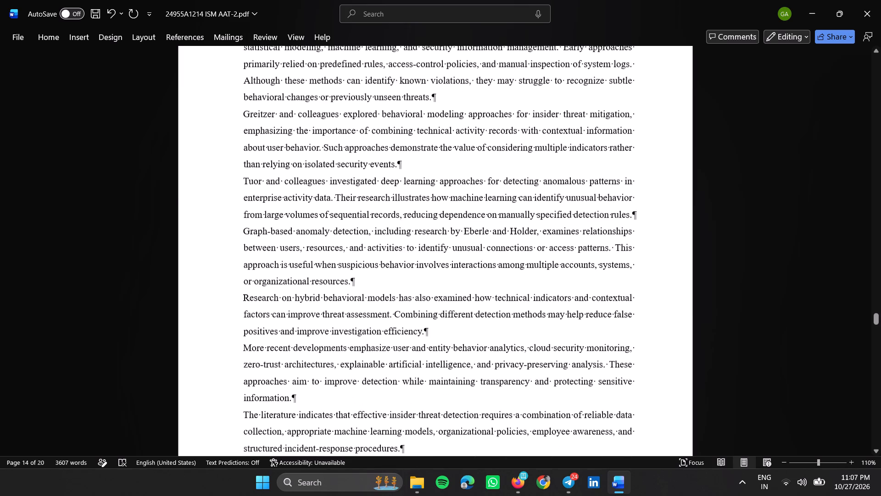
scroll(424, 266, "down", 3)
left_click(362, 361)
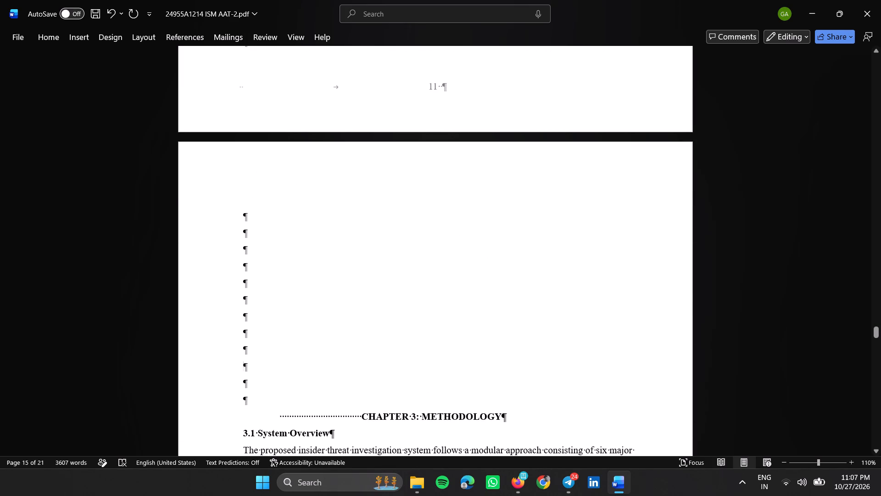
key("Down")
key("Down")
key("backslash")
key("BackSpace")
key("BackSpace")
key("Right")
key("BackSpace")
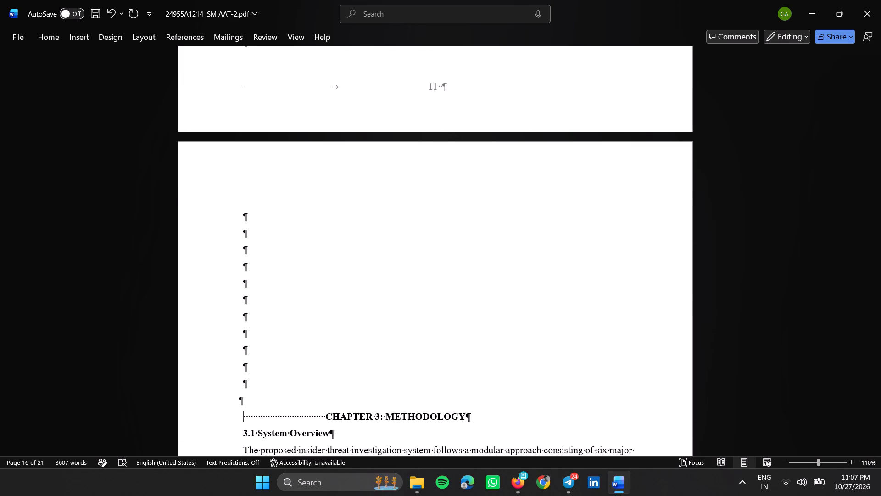
key("ctrl+z")
key("Up")
key("BackSpace")
key("BackSpace")
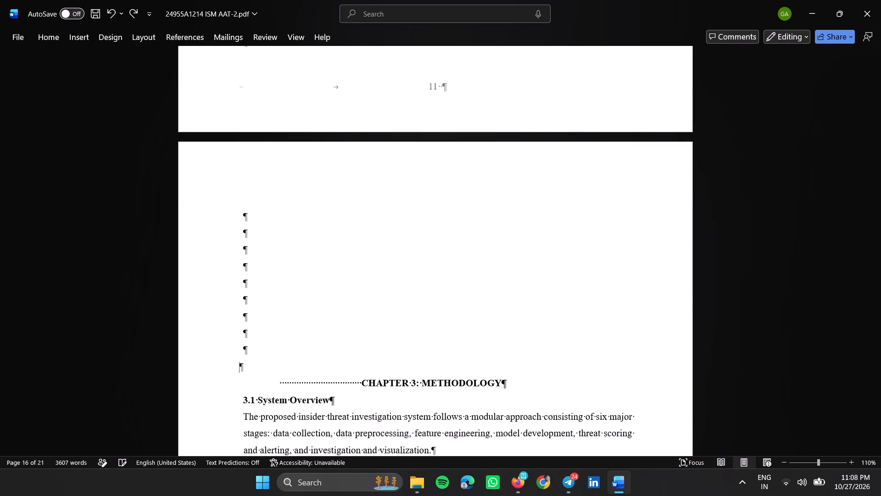
key("BackSpace")
key("BackSpace")
key("BackSpace")
key("BackSpace")
key("BackSpace")
key("BackSpace")
key("BackSpace")
key("BackSpace")
key("BackSpace")
key("BackSpace")
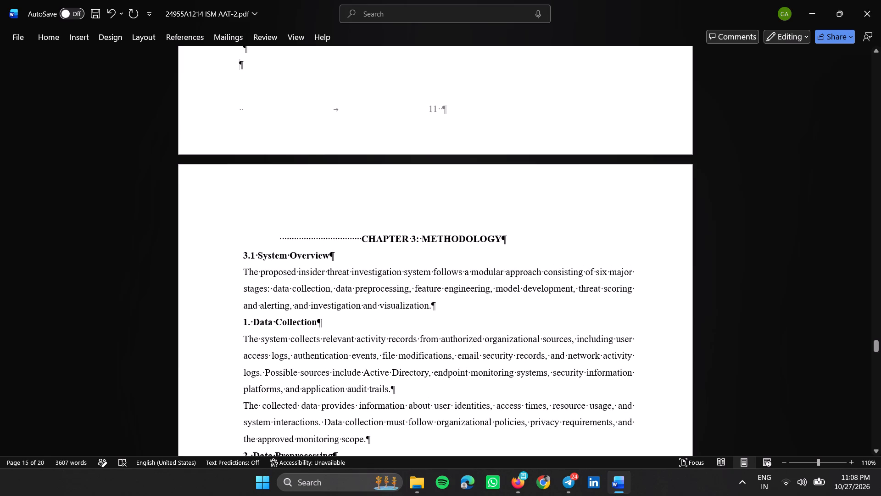
Insert blank lines above "CHAPTER 4: RESULTS AND DISCUSSIONS" to push the heading onto a new page.
scroll(297, 242, "down", 5)
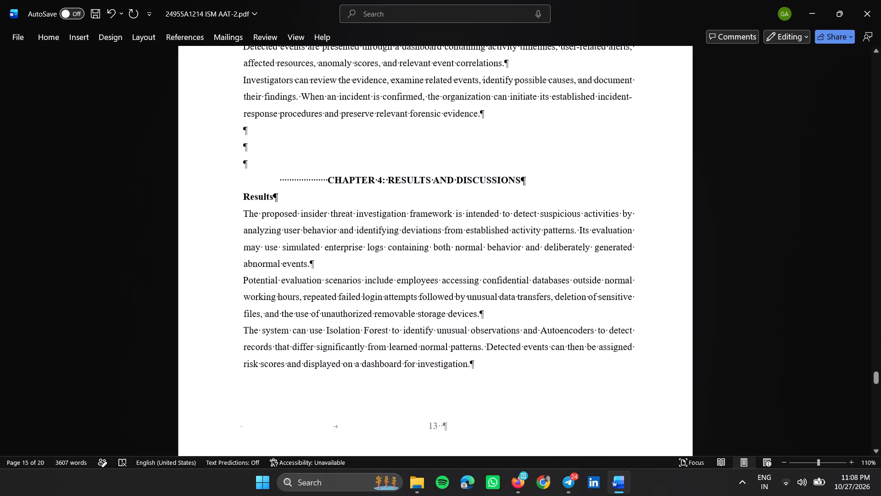
left_click(392, 151)
key("Return")
key("Return")
key("Return")
key("Return")
key("Return")
key("Return")
key("Return")
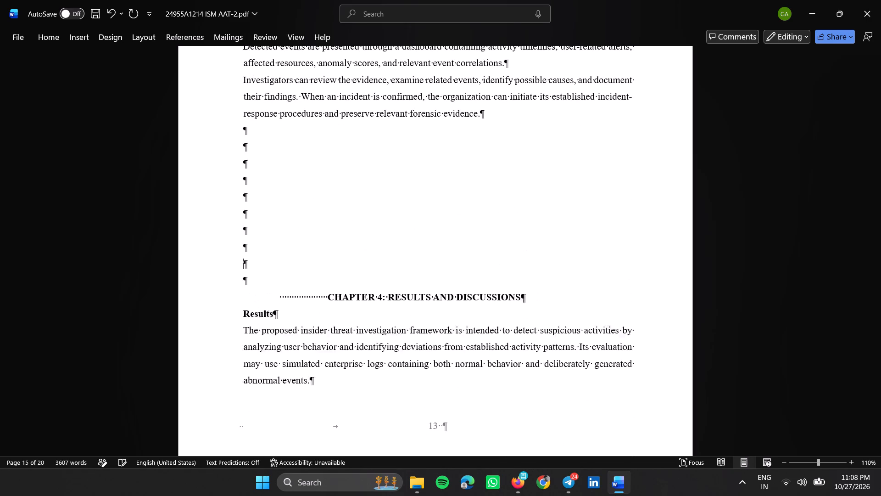
key("Return")
key("Return")
key("Return")
key("Return")
key("Return")
key("Return")
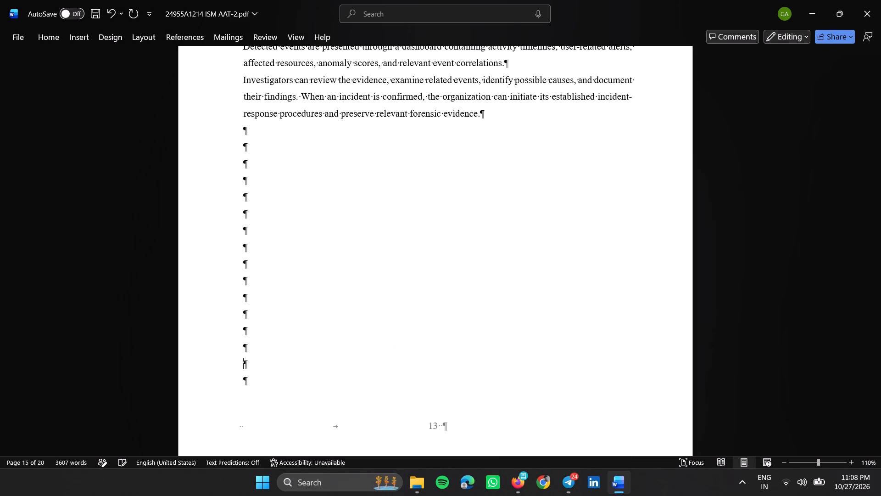
Insert blank lines above the "REFERENCES" heading so that it starts at the top of a new page.
scroll(392, 151, "down", 10)
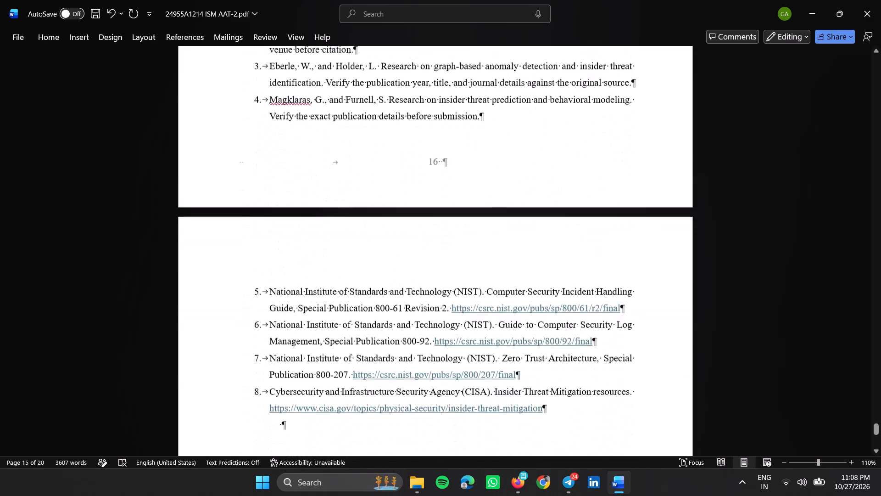
scroll(392, 151, "down", 4)
scroll(392, 151, "up", 4)
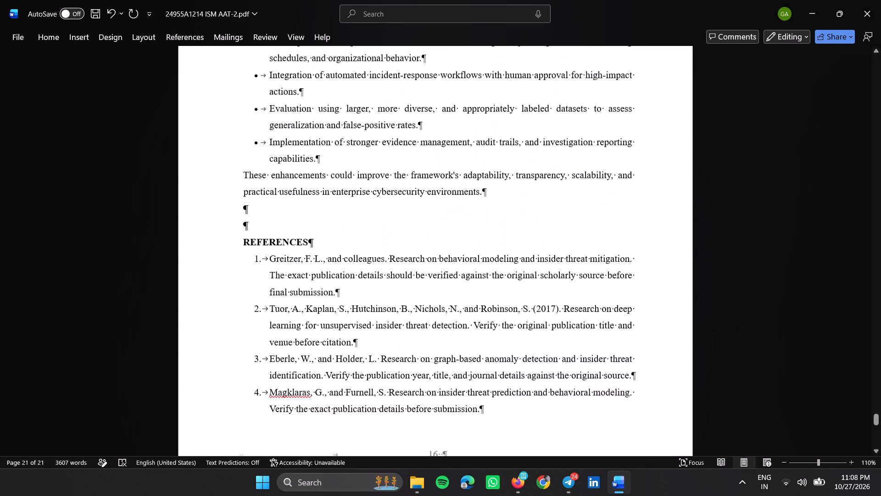
left_click(350, 209)
key("Return")
key("Return")
key("Return")
key("Return")
key("Return")
key("Return")
key("Return")
key("Return")
key("Return")
key("Return")
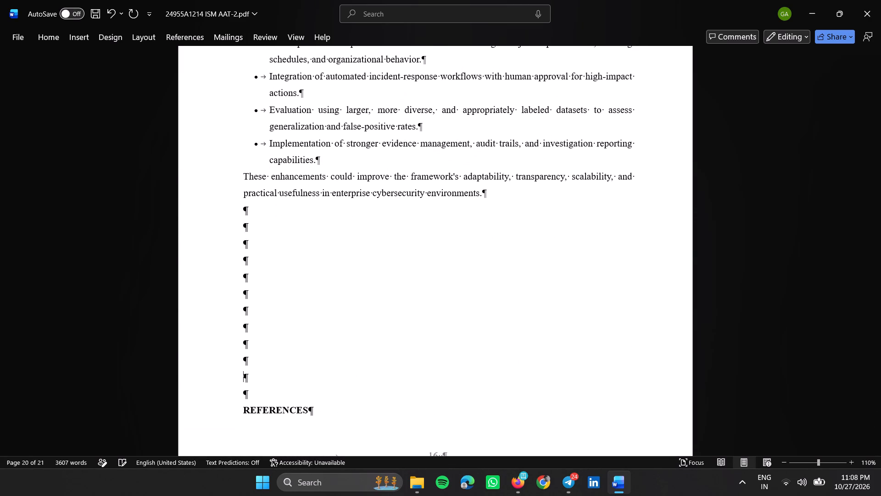
key("Return")
key("Return")
scroll(350, 209, "down", 3)
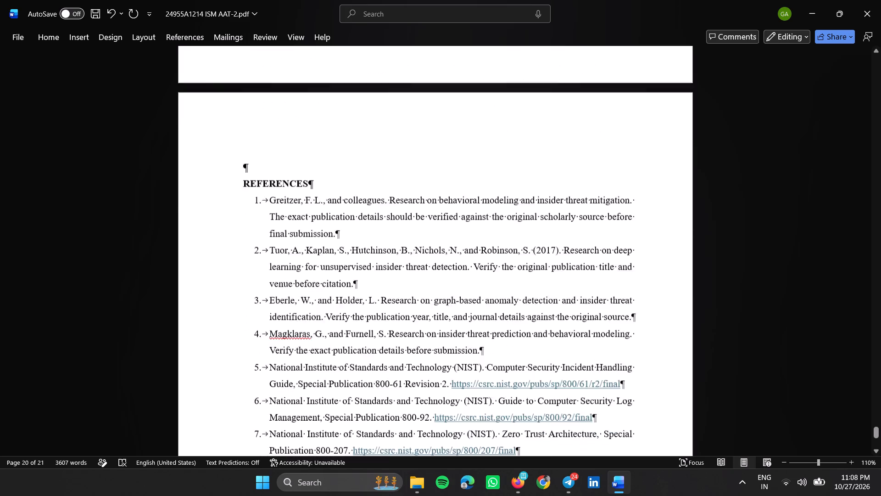
scroll(350, 209, "down", 1)
key("BackSpace")
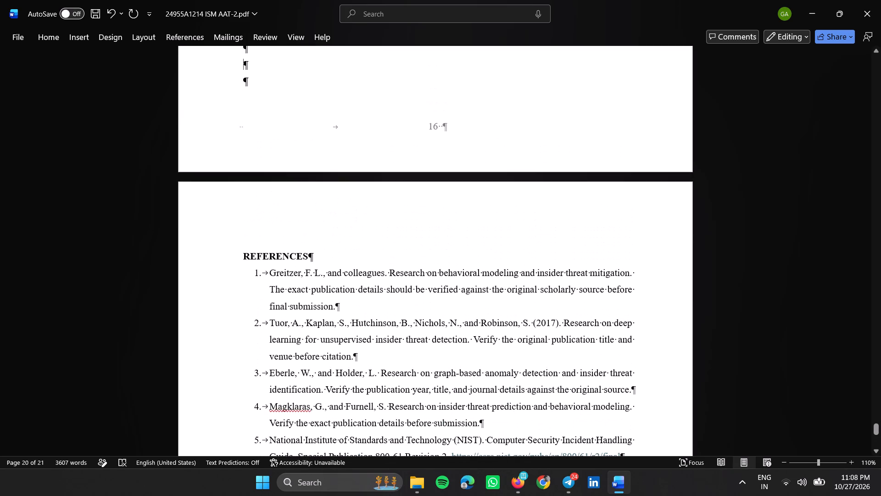
Shift the "REFERENCES" heading to the middle of its line by inserting spaces in front of it.
left_click(240, 255)
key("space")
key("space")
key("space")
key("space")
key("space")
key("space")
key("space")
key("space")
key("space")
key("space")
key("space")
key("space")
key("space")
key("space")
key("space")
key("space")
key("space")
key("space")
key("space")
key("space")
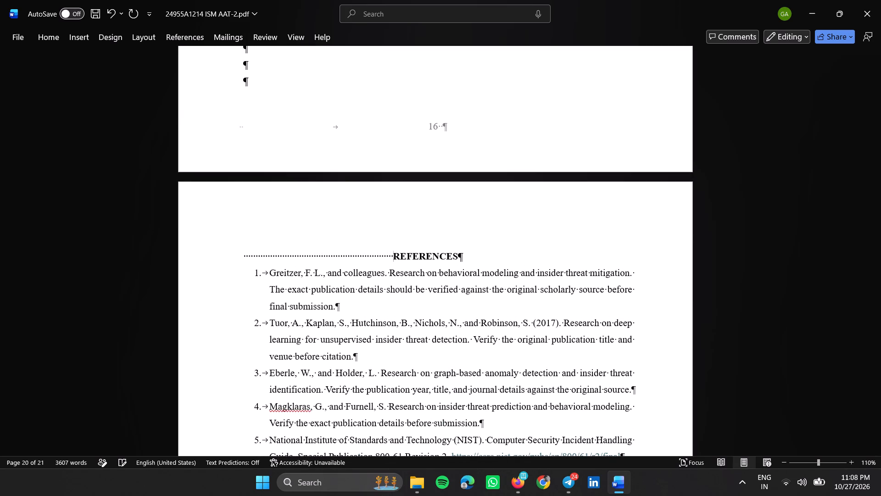
Review the report's front matter from the declaration through the abstract to the contents page, checking the layout.
scroll(240, 255, "down", 6)
scroll(240, 255, "up", 4)
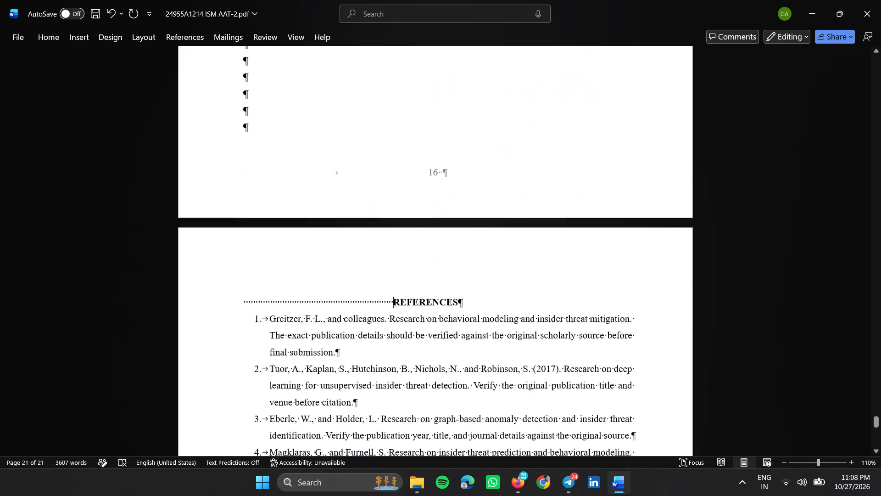
scroll(240, 255, "up", 15)
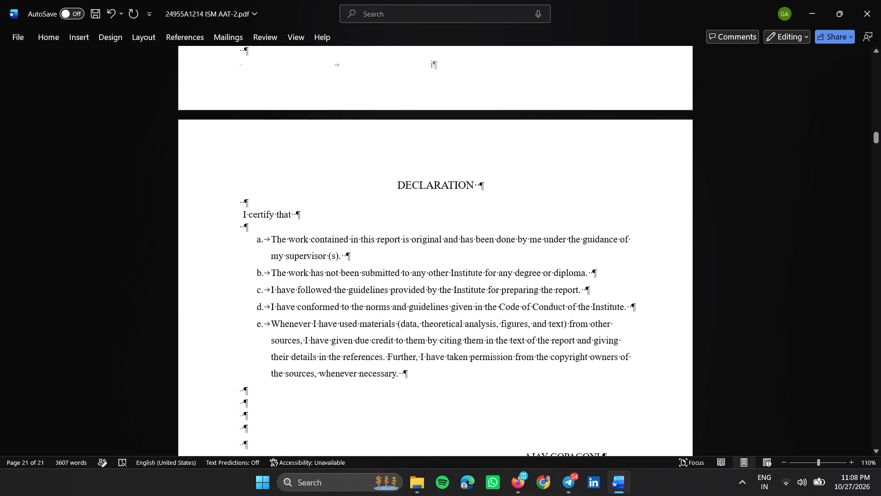
scroll(240, 255, "down", 5)
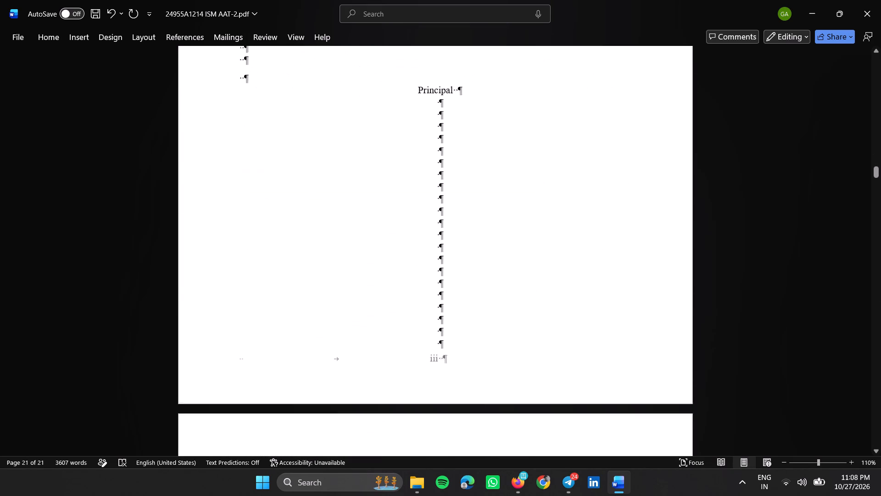
scroll(240, 255, "down", 3)
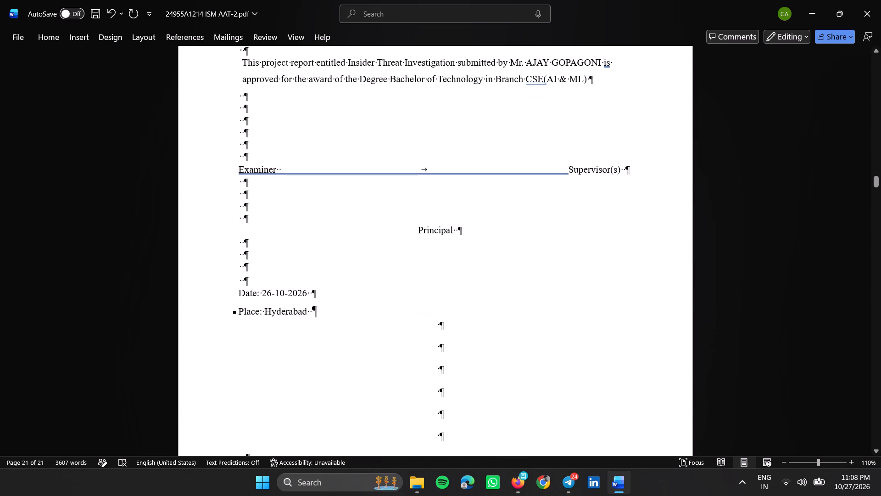
scroll(240, 255, "down", 4)
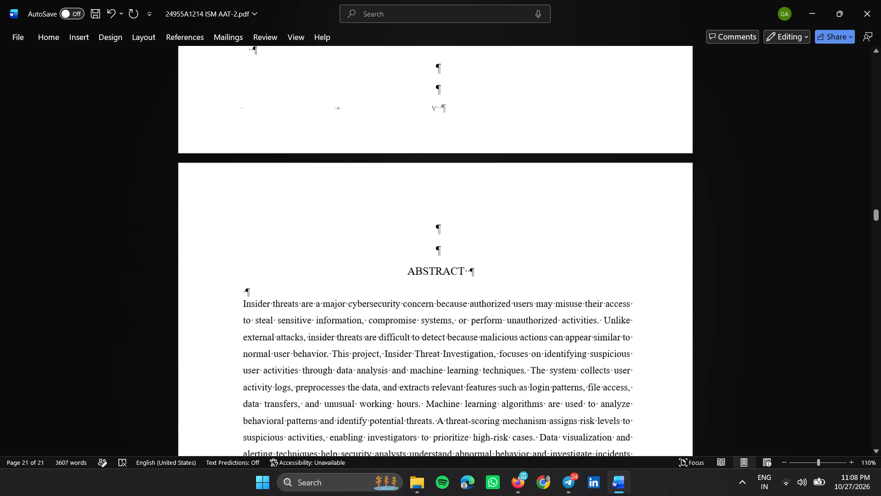
scroll(240, 255, "down", 7)
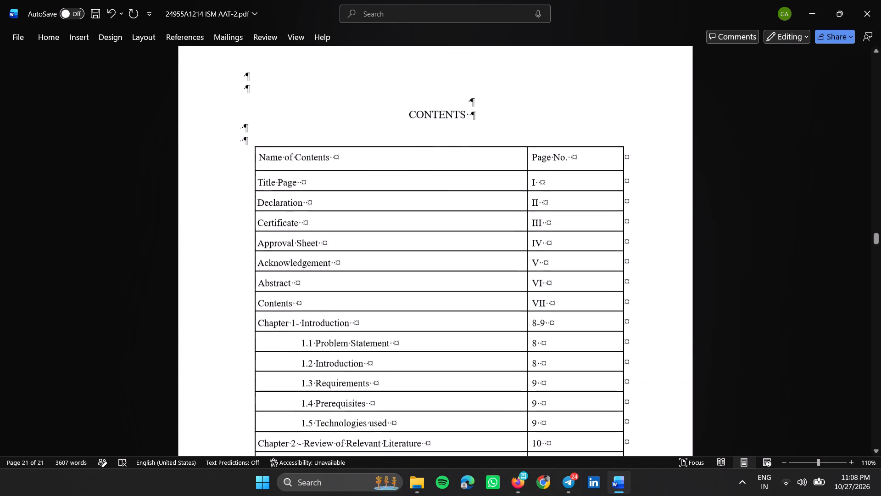
Compare the page numbers listed in the CONTENTS table with the actual footer page numbers of the Chapter 1 and Chapter 2 sections.
scroll(240, 255, "down", 3)
scroll(240, 255, "up", 2)
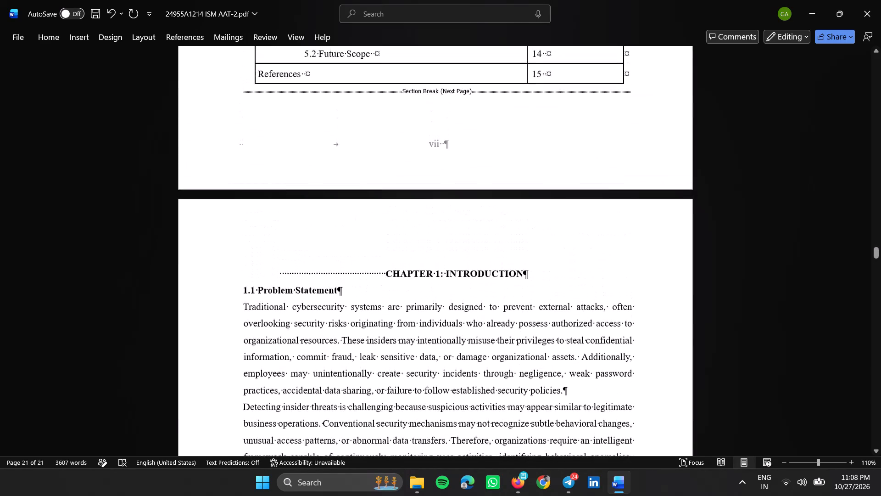
scroll(240, 255, "up", 4)
scroll(240, 255, "down", 6)
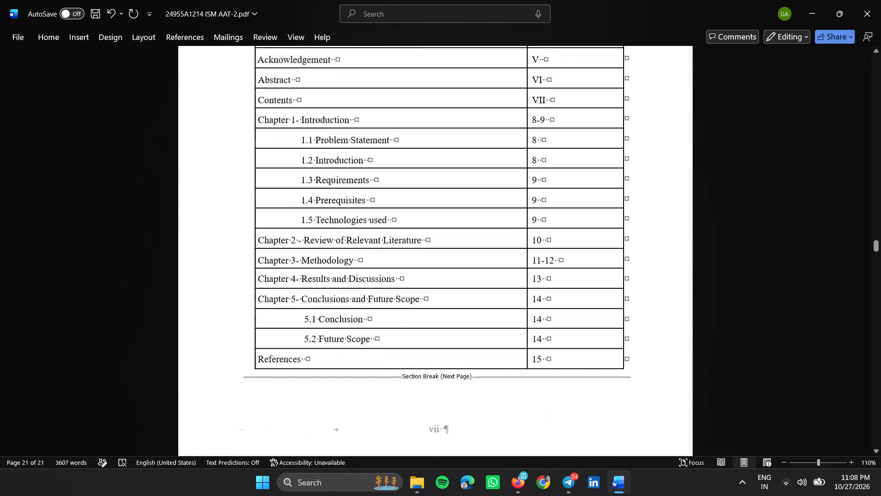
scroll(240, 255, "down", 4)
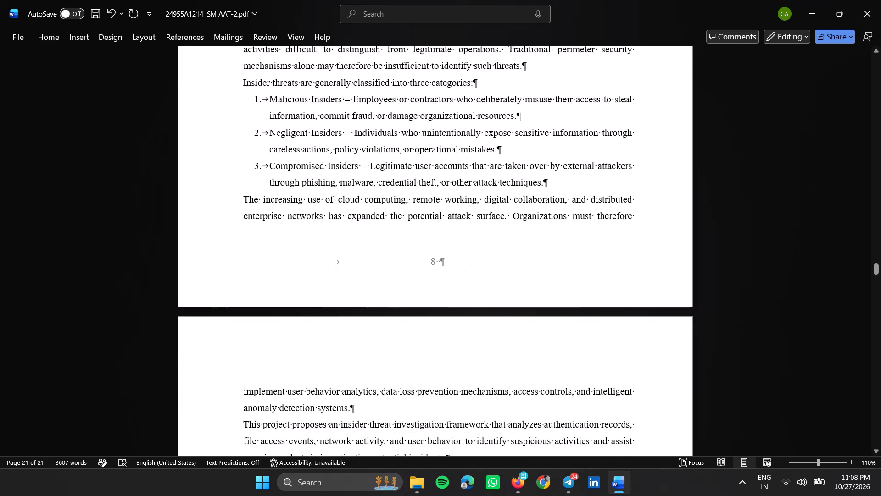
scroll(245, 220, "down", 10)
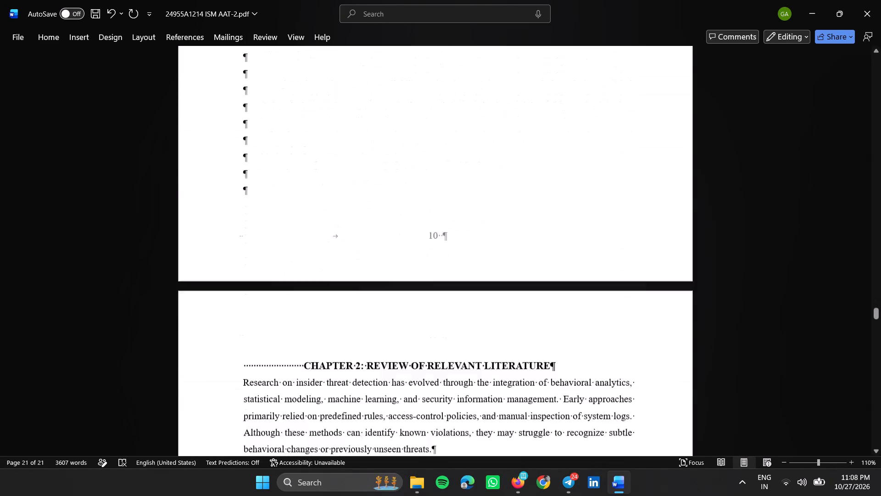
scroll(245, 220, "down", 2)
scroll(245, 220, "up", 5)
scroll(245, 220, "down", 15)
scroll(245, 220, "up", 9)
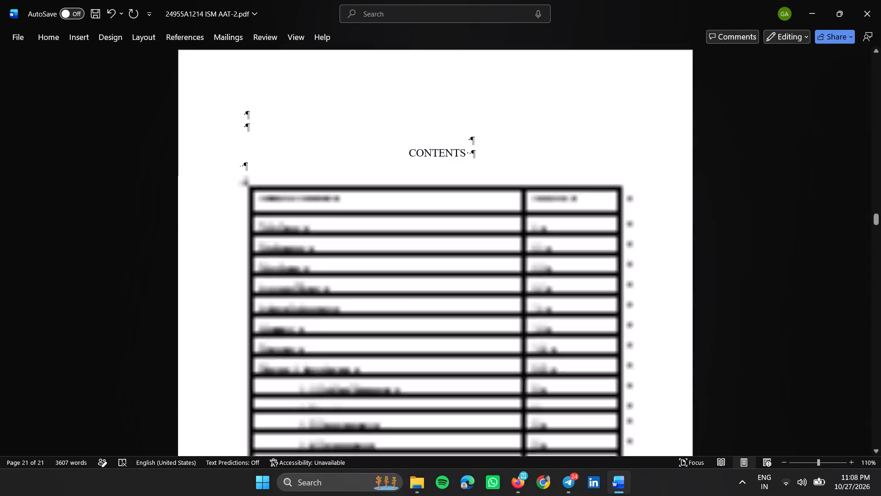
scroll(245, 220, "up", 1)
scroll(245, 220, "down", 1)
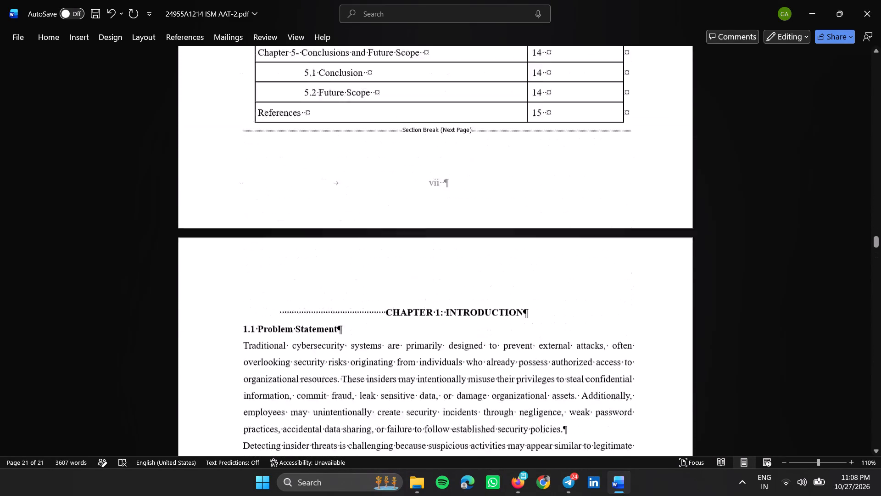
scroll(245, 220, "down", 2)
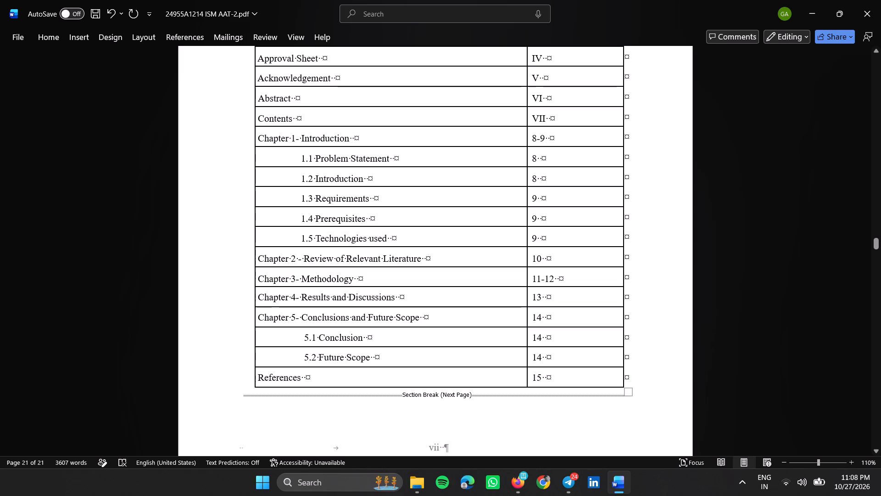
scroll(554, 258, "down", 3)
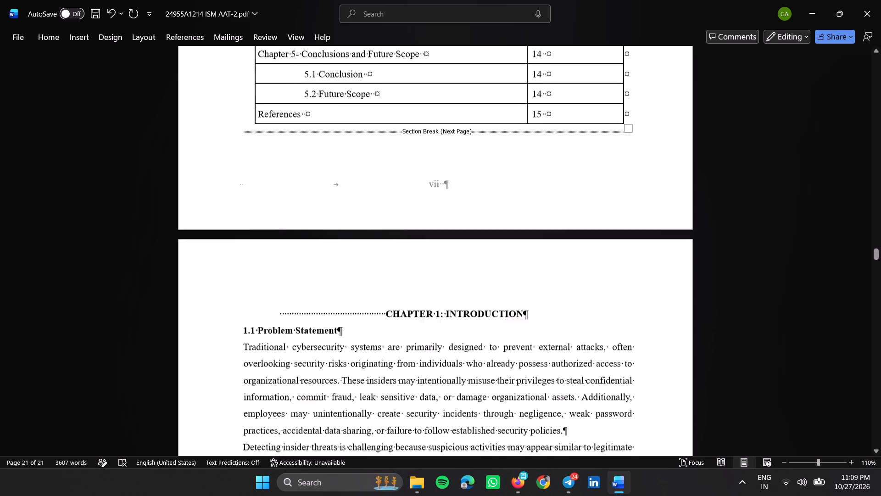
scroll(554, 258, "down", 5)
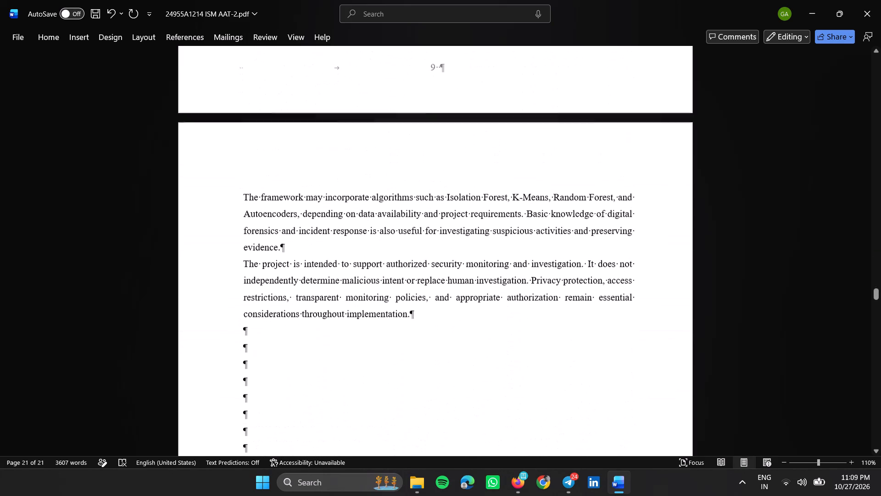
scroll(554, 258, "down", 2)
right_click(554, 258)
scroll(554, 258, "up", 2)
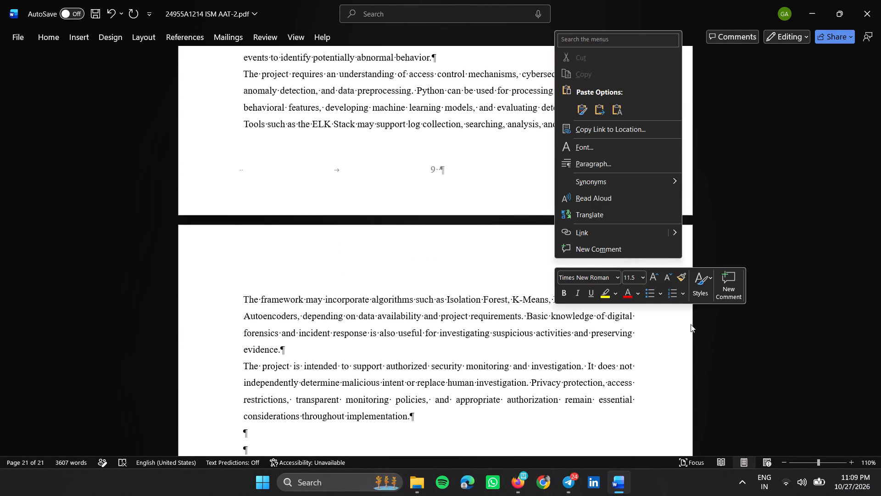
left_click(691, 325)
scroll(691, 325, "up", 6)
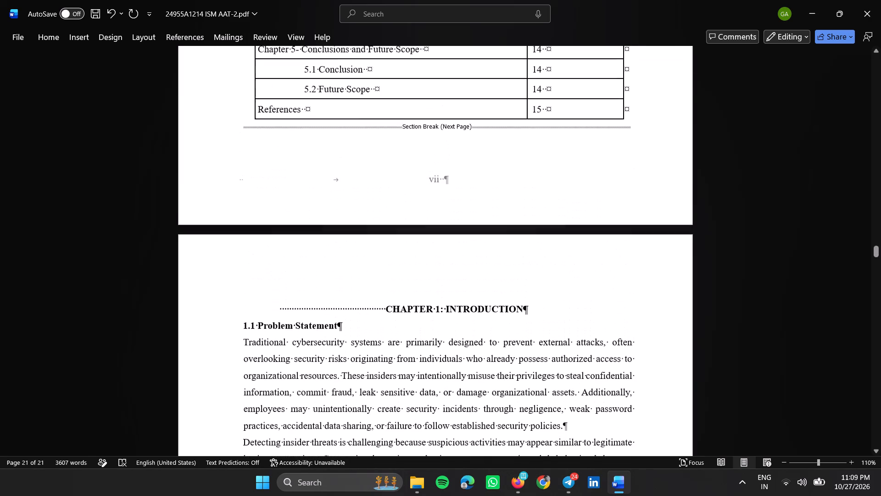
scroll(617, 225, "up", 2)
scroll(576, 202, "up", 1)
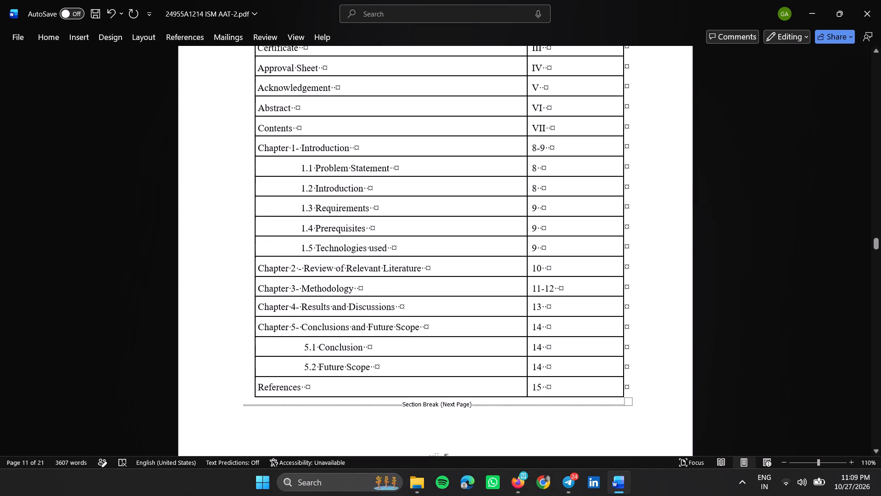
scroll(555, 190, "down", 6)
scroll(555, 190, "up", 1)
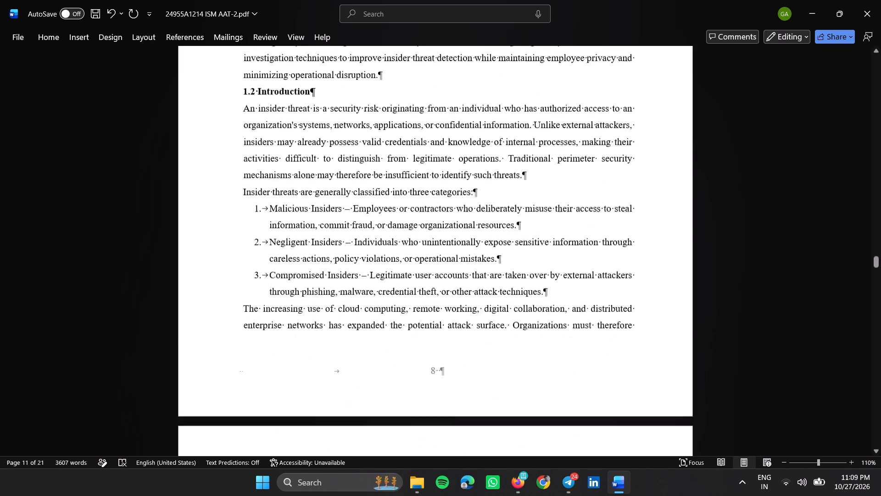
scroll(555, 190, "up", 4)
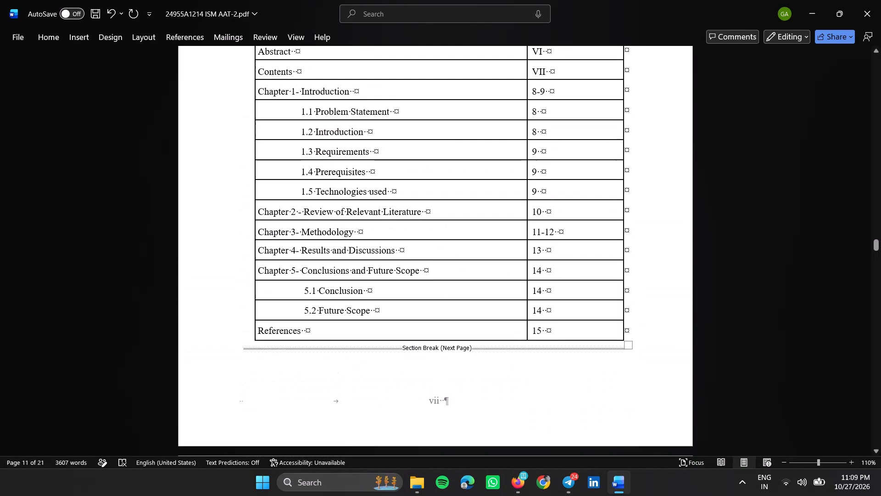
Set the page number of "1.5 Technologies used" in the CONTENTS table to 10.
left_click(549, 192)
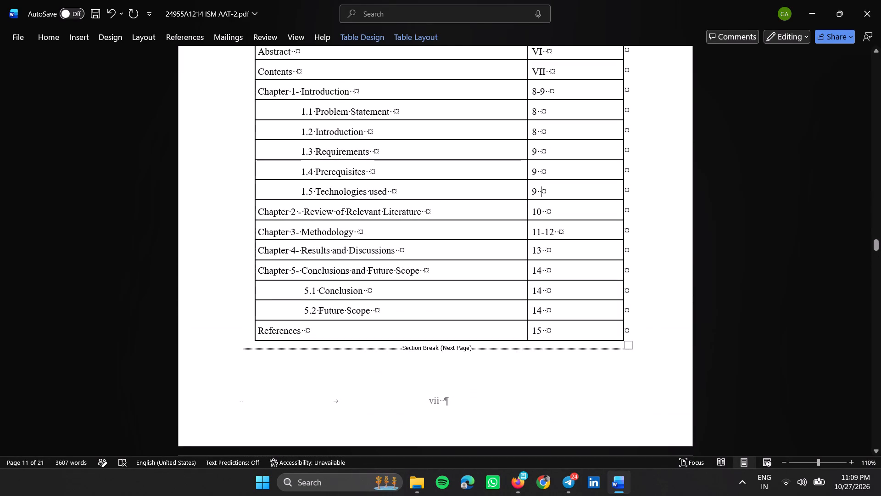
key("BackSpace")
key("BackSpace")
key("BackSpace")
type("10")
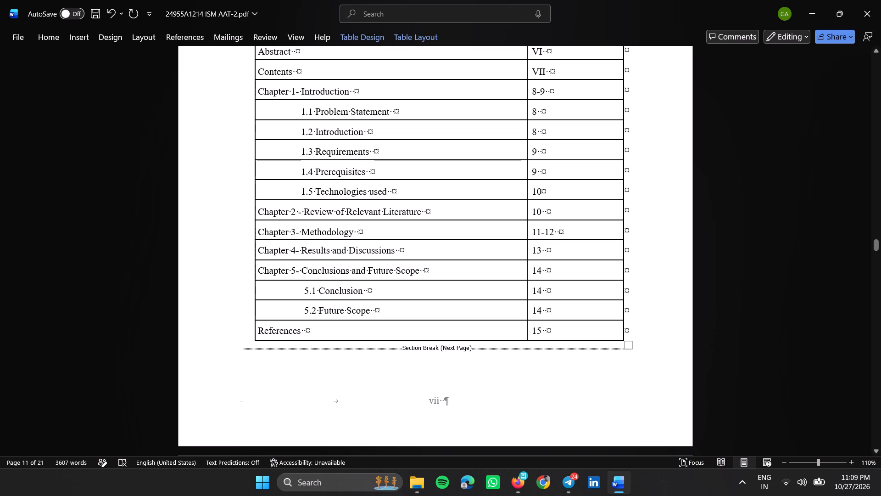
Set the page number of "Chapter 2 - Review of Relevant Literature" in the CONTENTS table to 11.
left_click(543, 211)
key("Left")
key("BackSpace")
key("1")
Check which pages Chapter 3 covers and set the "Chapter 3- Methodology" entry in the CONTENTS table to 12-13.
scroll(543, 211, "down", 9)
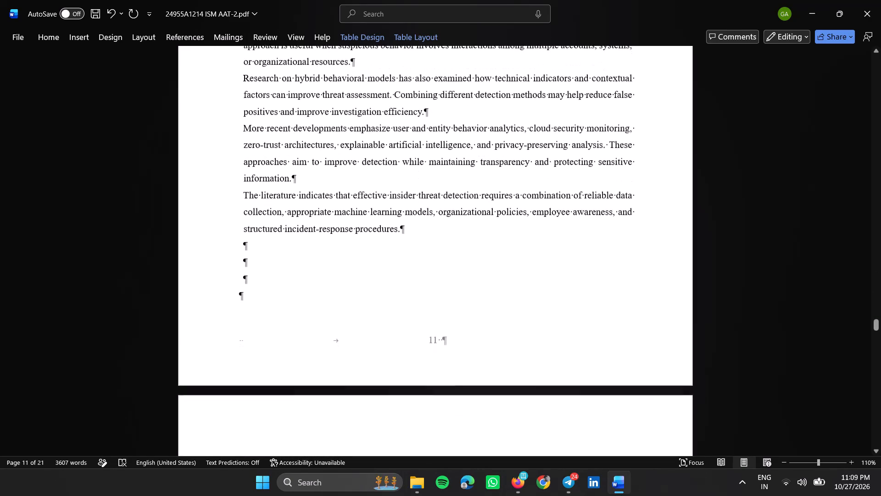
scroll(543, 211, "down", 3)
scroll(543, 211, "up", 3)
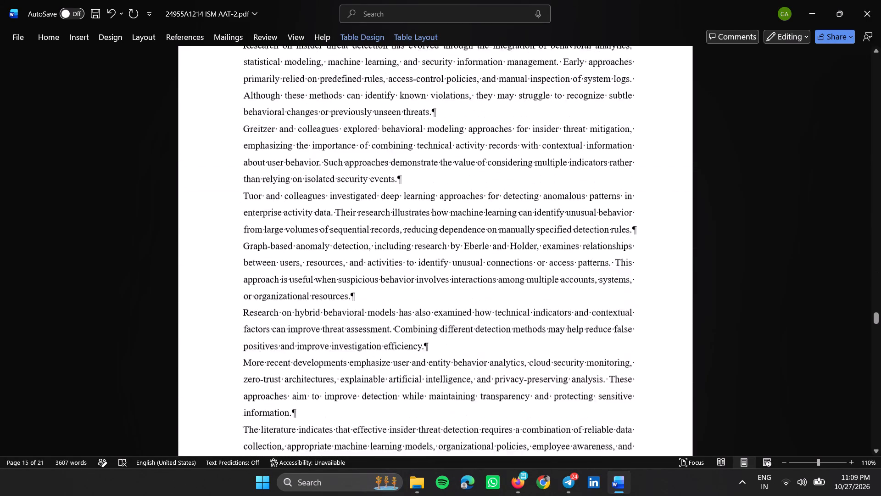
scroll(543, 211, "up", 3)
scroll(543, 211, "down", 7)
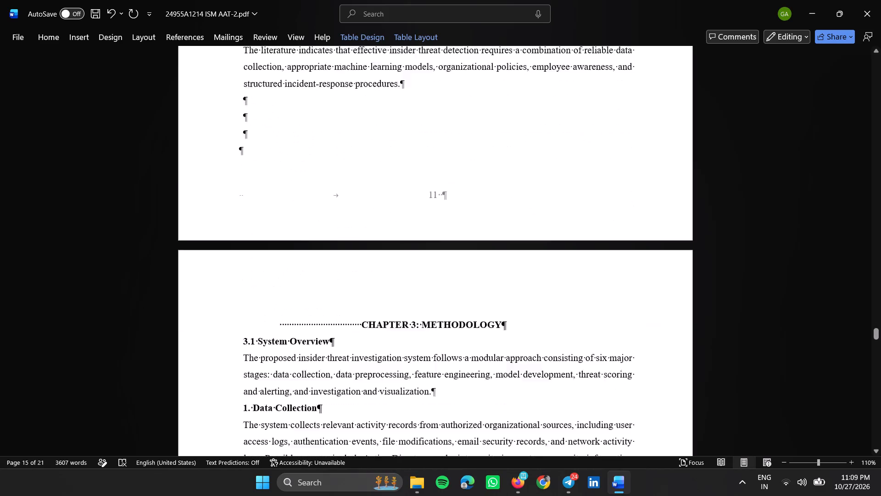
scroll(543, 211, "down", 11)
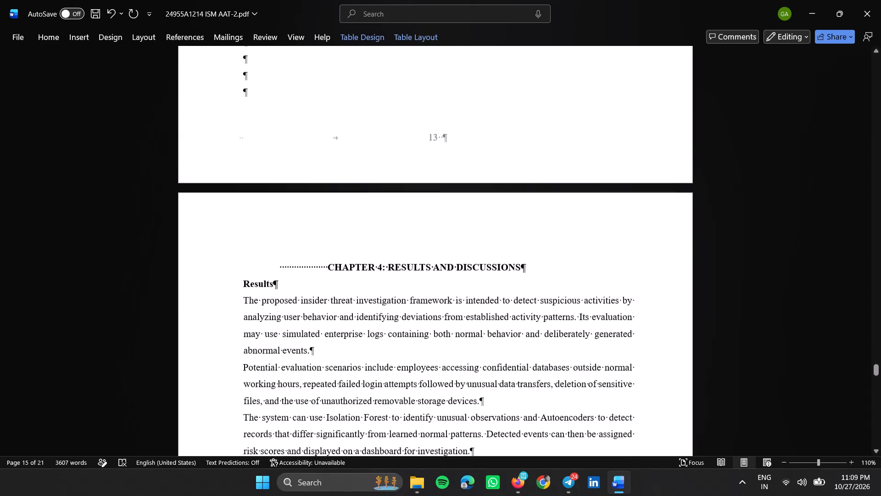
scroll(543, 211, "up", 10)
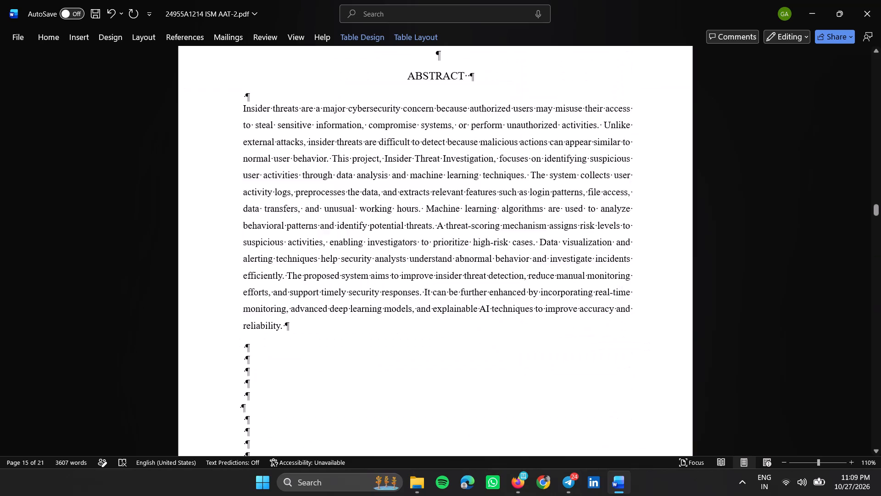
scroll(543, 211, "up", 9)
scroll(543, 211, "down", 13)
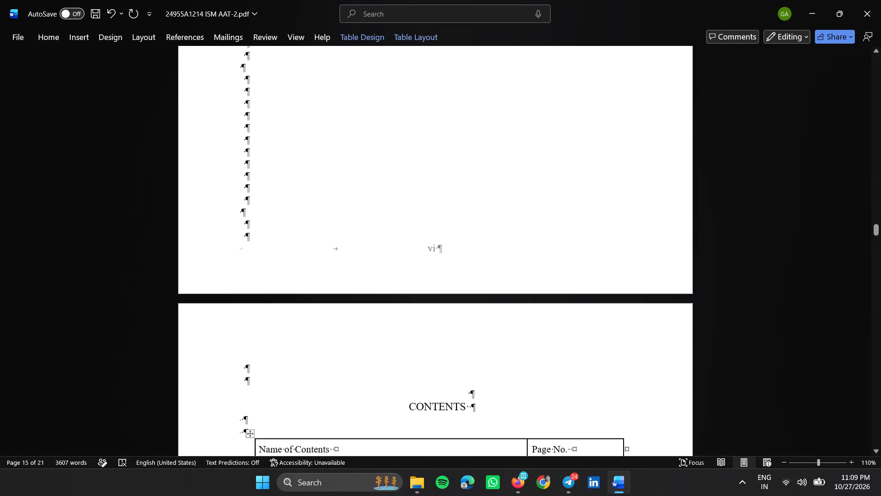
scroll(543, 211, "down", 2)
left_click(541, 308)
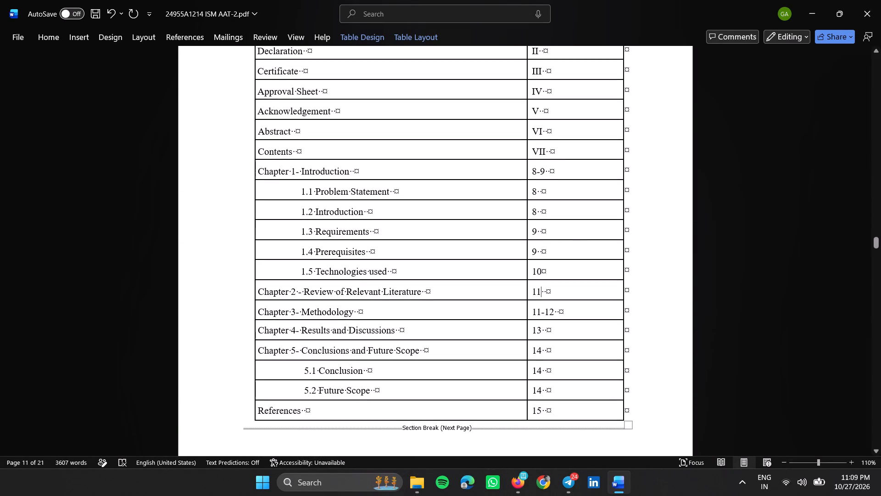
key("Right")
key("BackSpace")
key("BackSpace")
key("BackSpace")
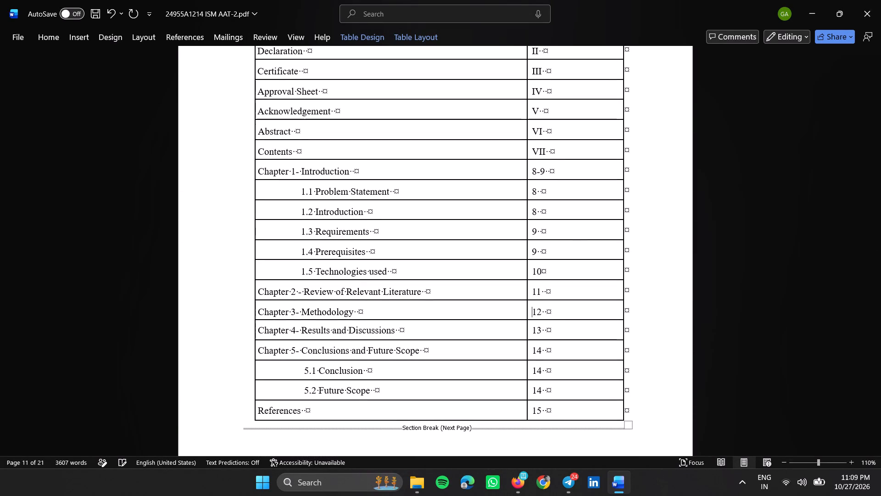
key("Right")
key("Right")
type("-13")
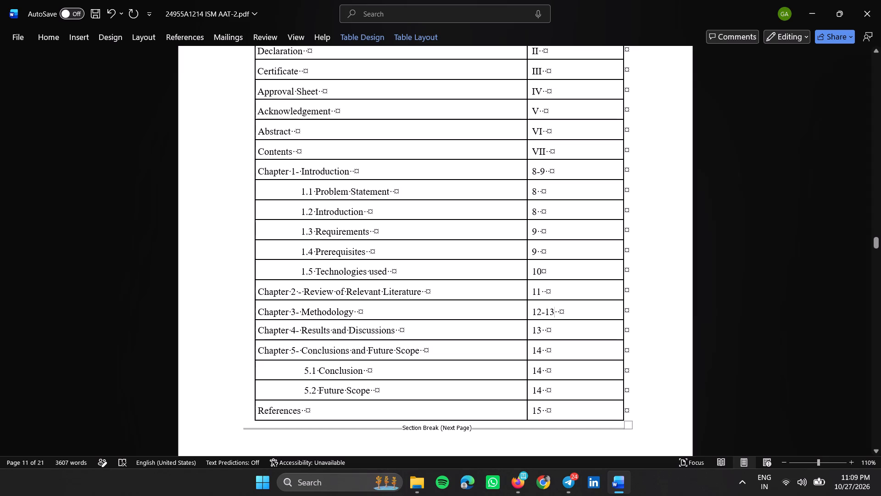
Set the page number of "Chapter 4- Results and Discussions" in the CONTENTS table to 14.
double_click(545, 330)
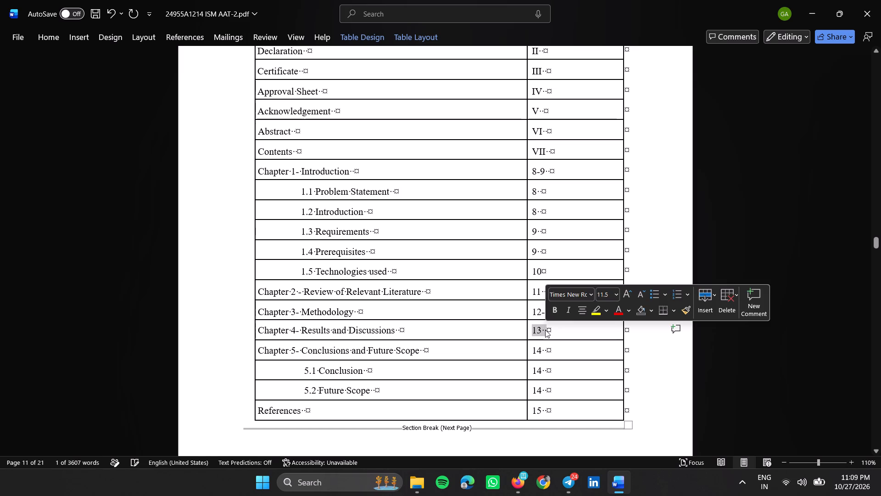
left_click(545, 330)
key("Left")
key("BackSpace")
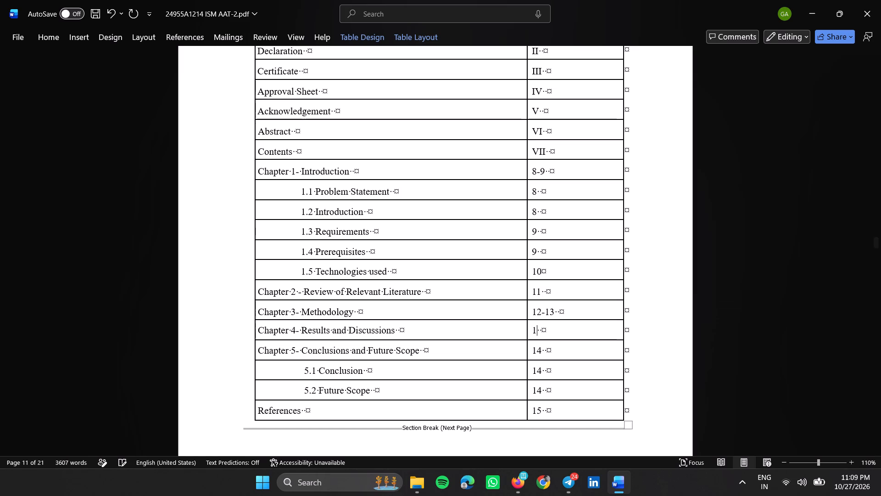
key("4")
Set the page numbers of "Chapter 5- Conclusions and Future Scope" and "5.1 Conclusion" in the CONTENTS table to 15.
left_click(544, 351)
key("Left")
key("BackSpace")
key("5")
left_click(541, 370)
key("BackSpace")
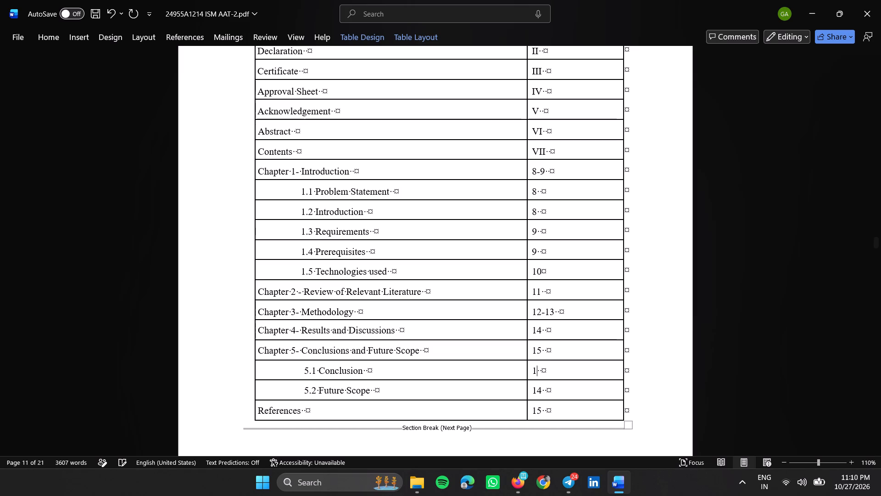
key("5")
Set the page number of "5.2 Future Scope" in the CONTENTS table to 16.
left_click(541, 389)
key("BackSpace")
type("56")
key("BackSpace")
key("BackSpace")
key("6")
Set the page number of "References" in the CONTENTS table to 17.
left_click(542, 407)
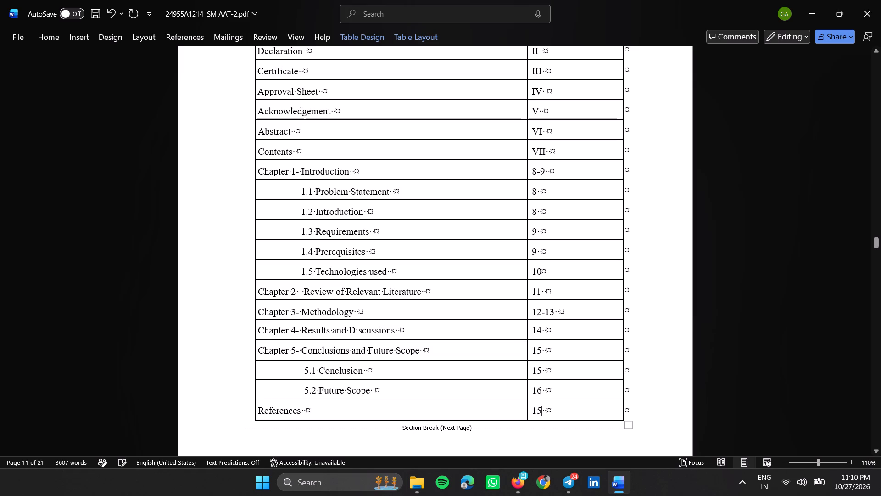
key("BackSpace")
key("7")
Review the report's pages in the print preview from the References back to the Approval Sheet, checking layout and page numbers, and return to the document.
scroll(542, 407, "down", 1)
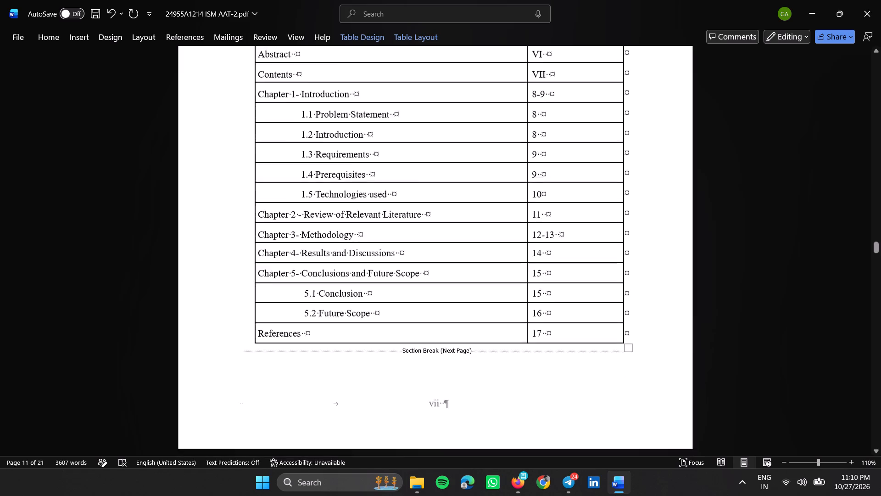
scroll(542, 407, "down", 1)
scroll(542, 407, "down", 20)
scroll(542, 407, "down", 14)
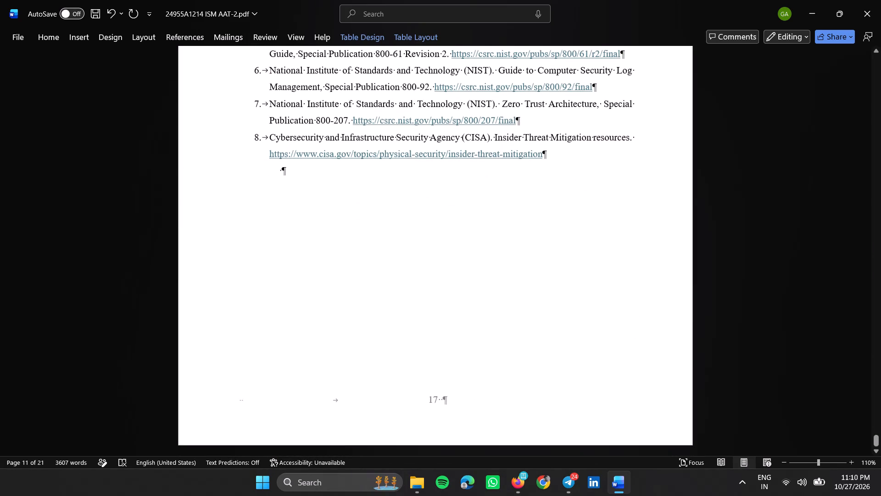
key("ctrl+p")
left_click(604, 336)
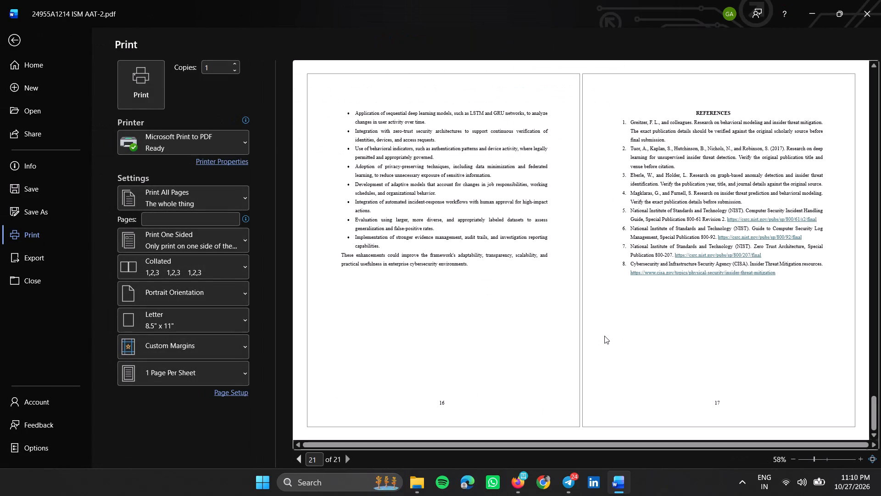
key("Up")
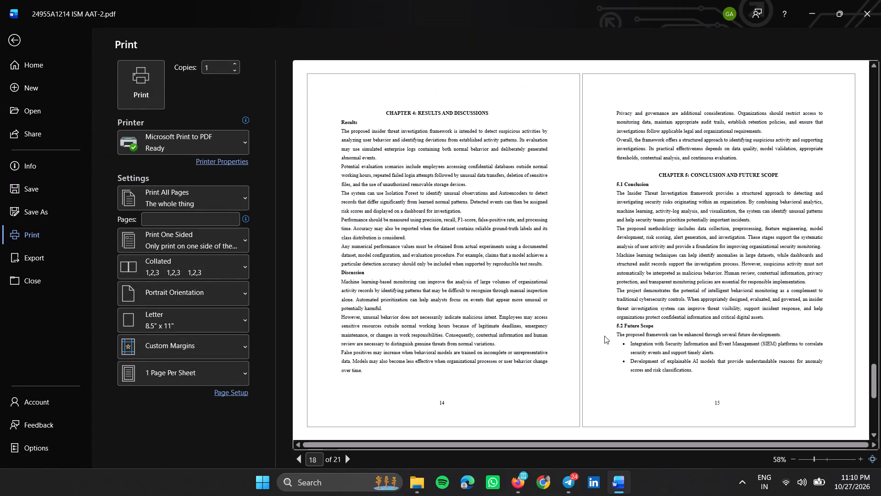
key("Up")
key("Up")
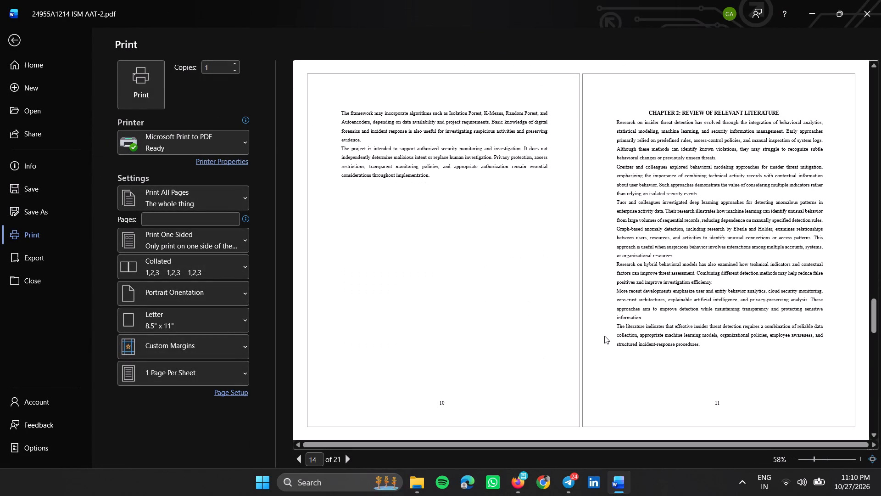
key("Up")
key("Up")
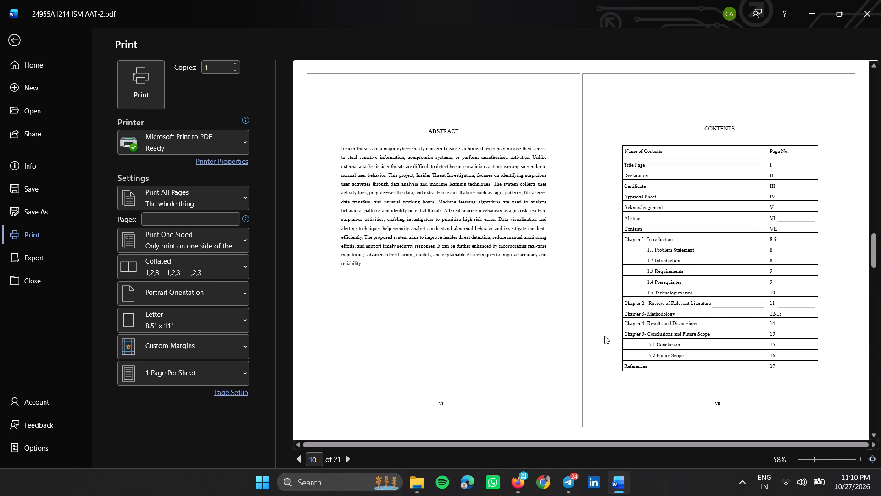
key("Up")
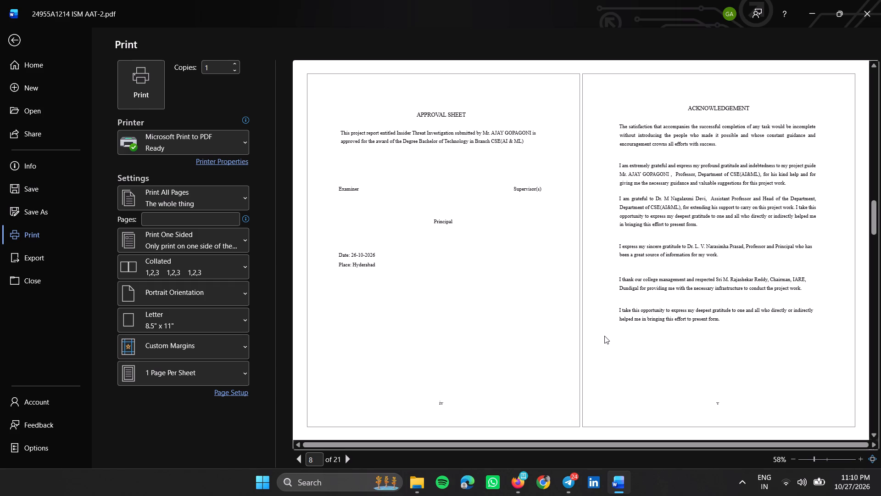
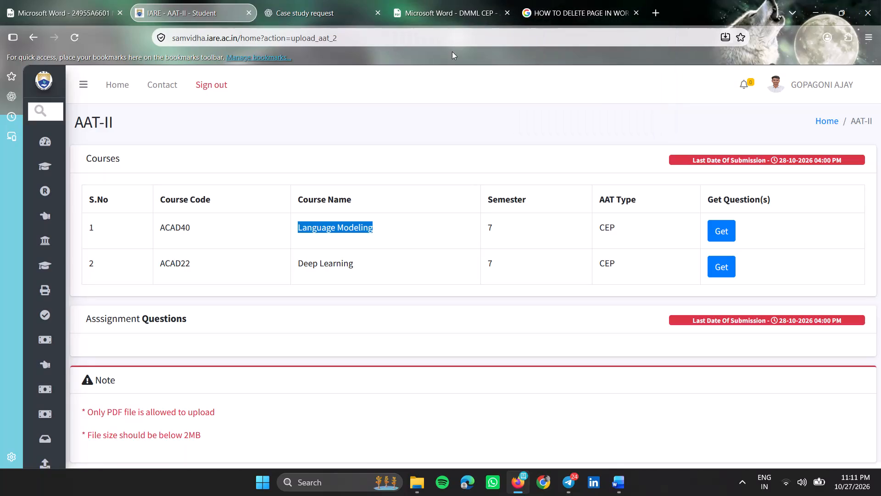
Open a new tab in Firefox and start entering a web search or address.
left_click(546, 0)
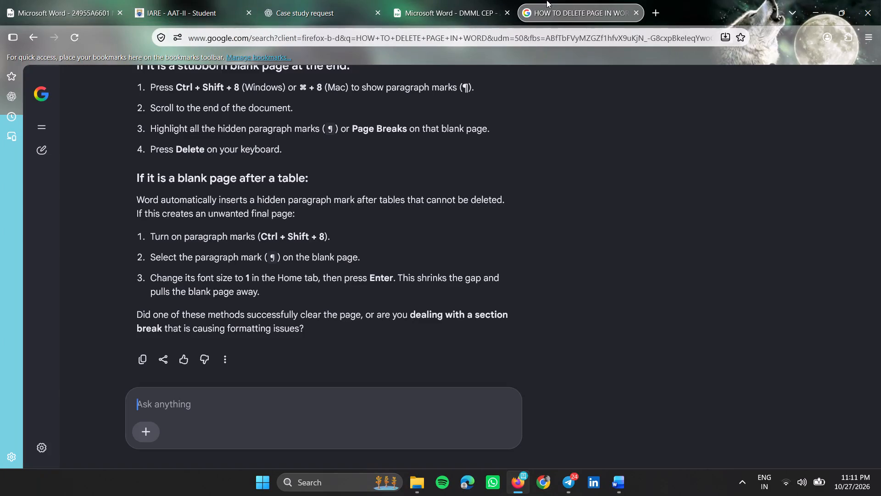
left_click(654, 12)
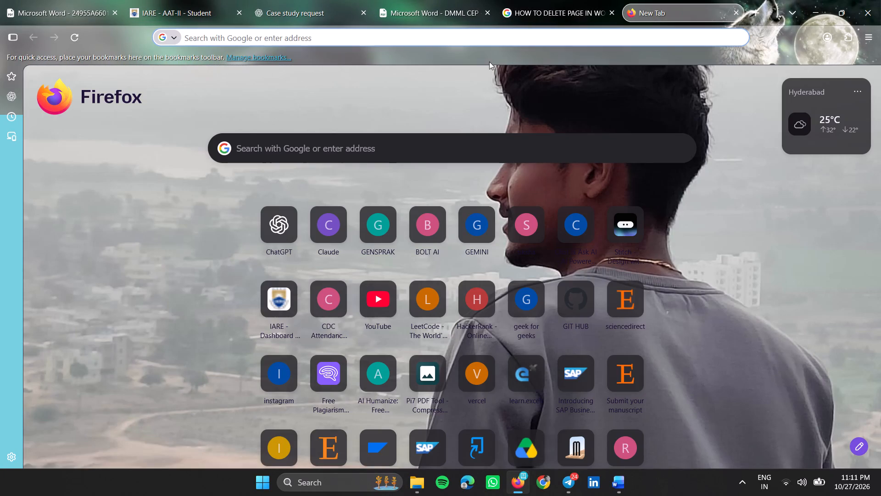
left_click(444, 42)
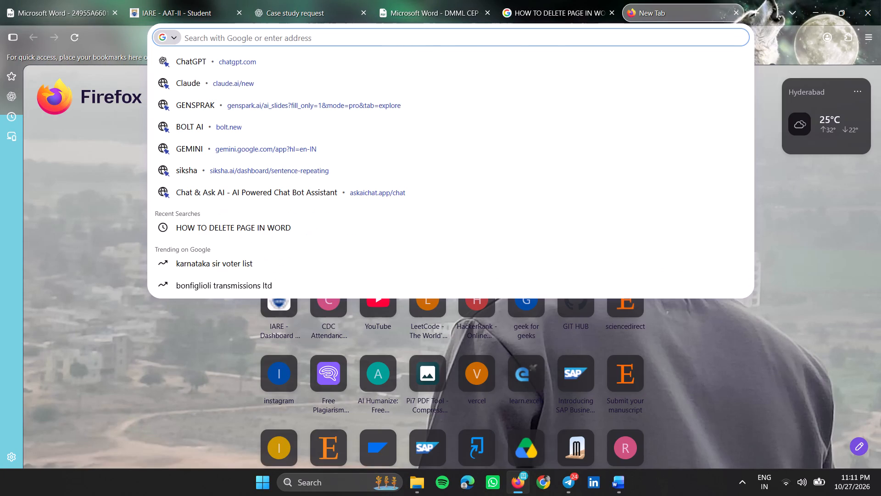